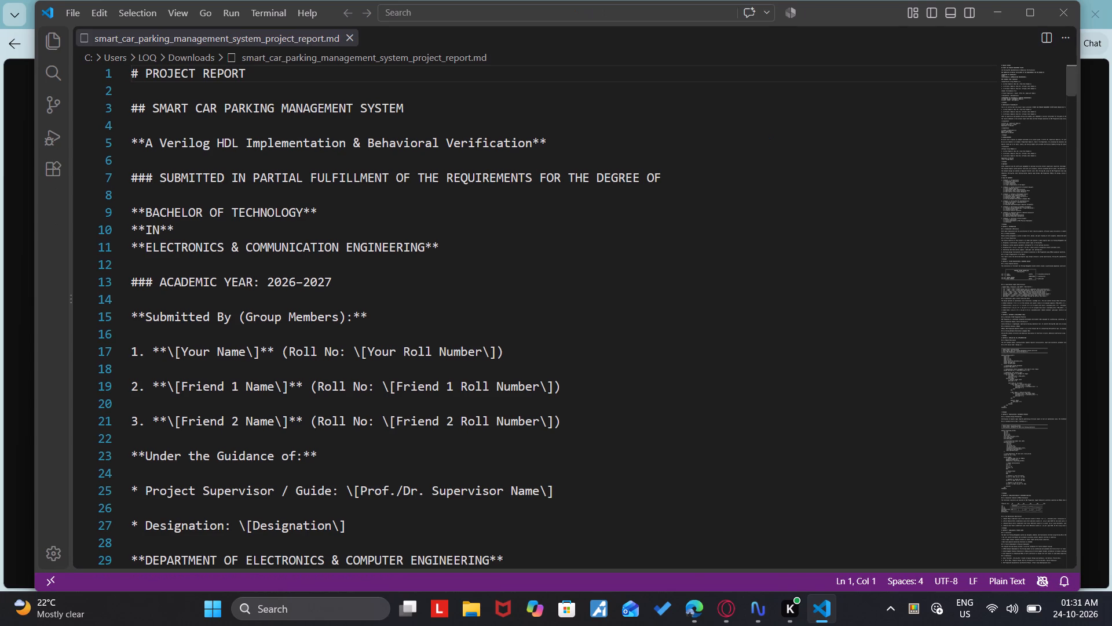
scroll(400, 224, "up", 4)
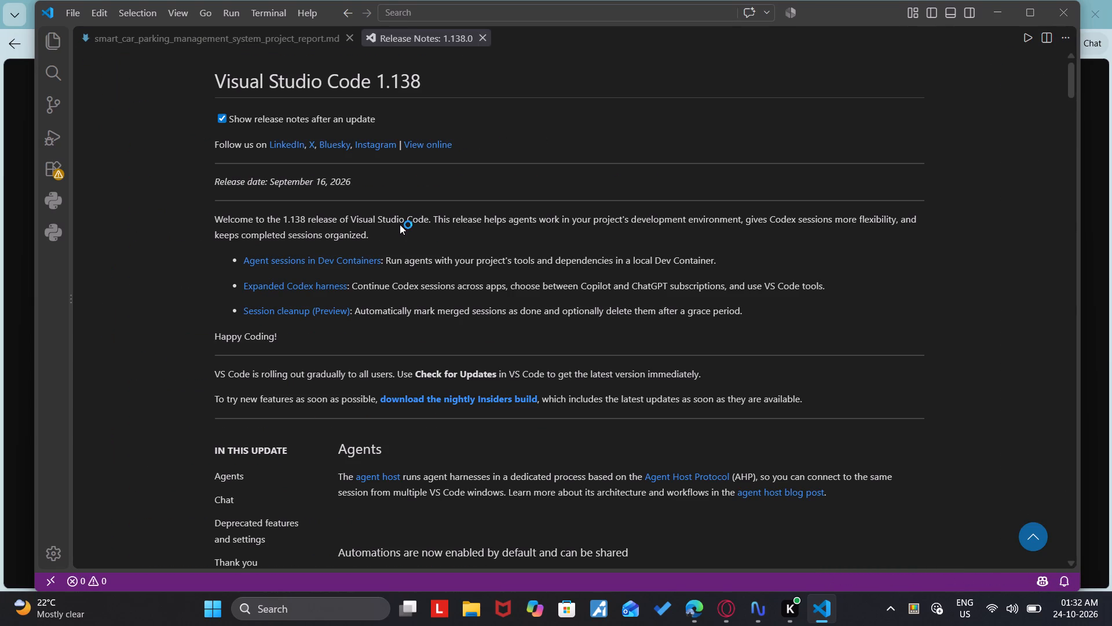
left_click(1059, 17)
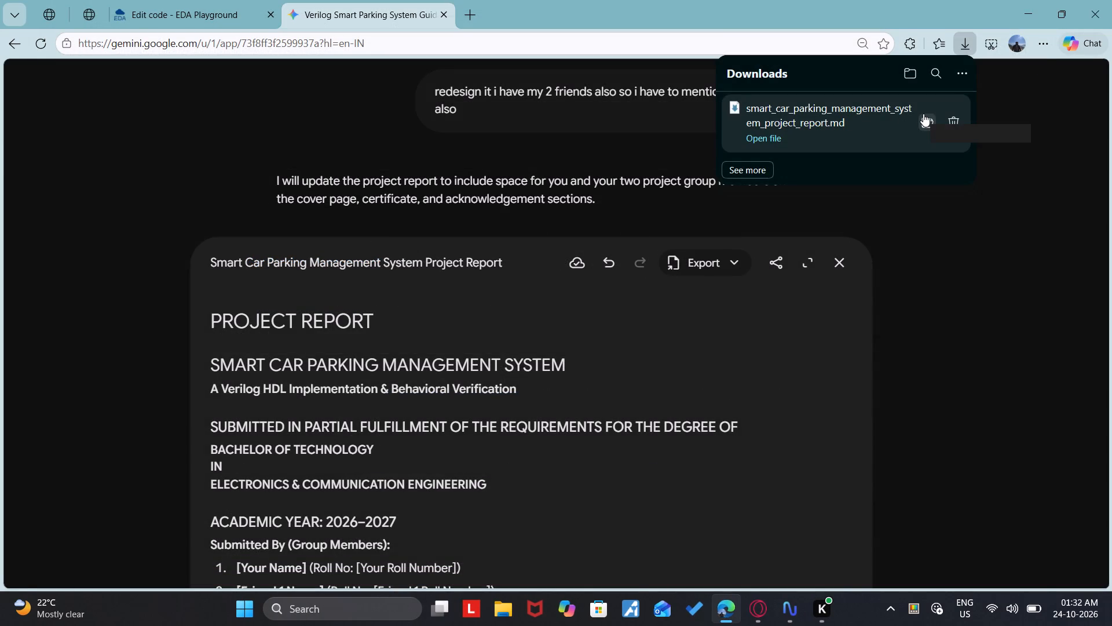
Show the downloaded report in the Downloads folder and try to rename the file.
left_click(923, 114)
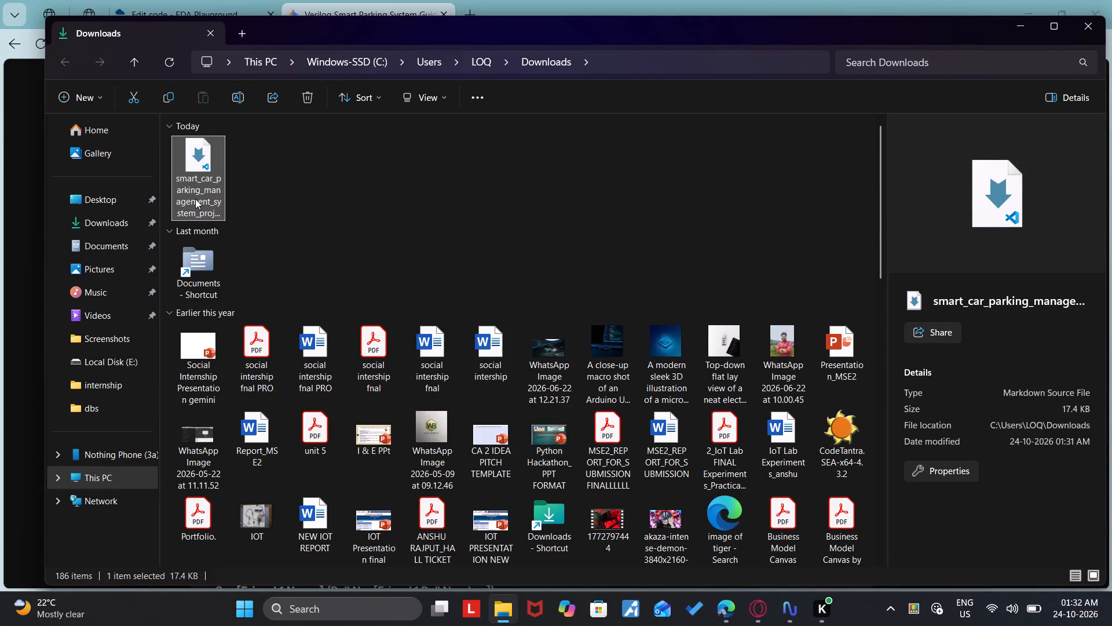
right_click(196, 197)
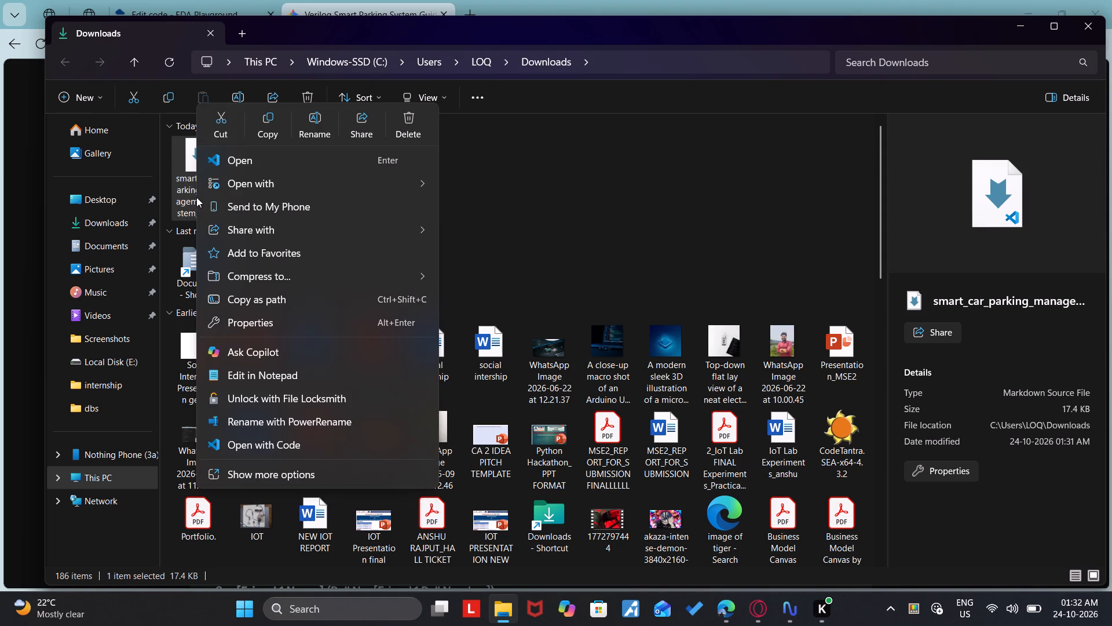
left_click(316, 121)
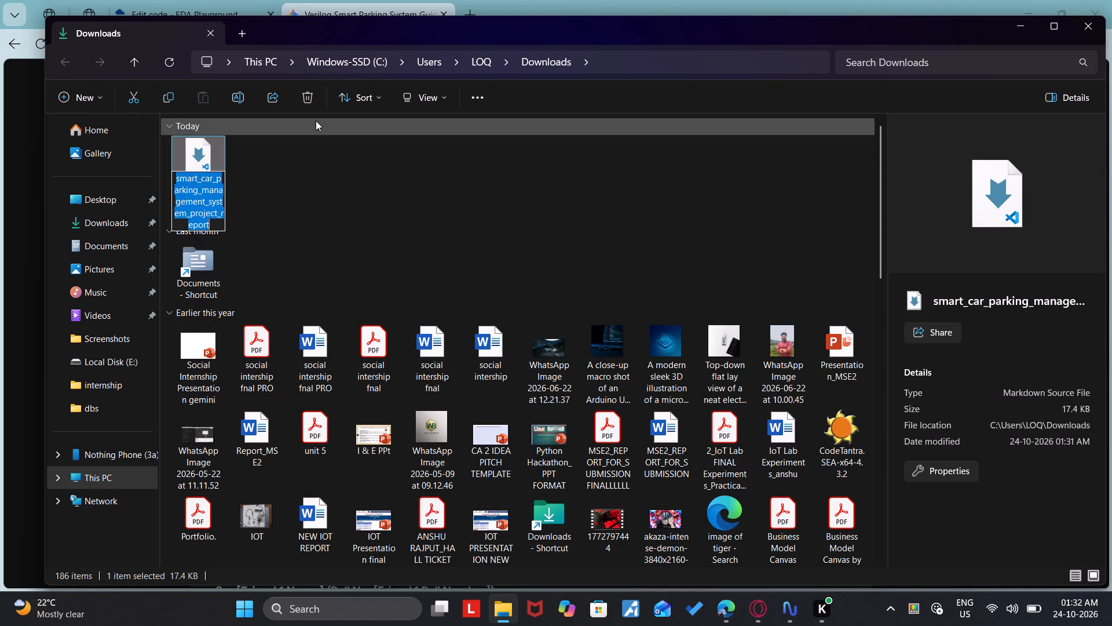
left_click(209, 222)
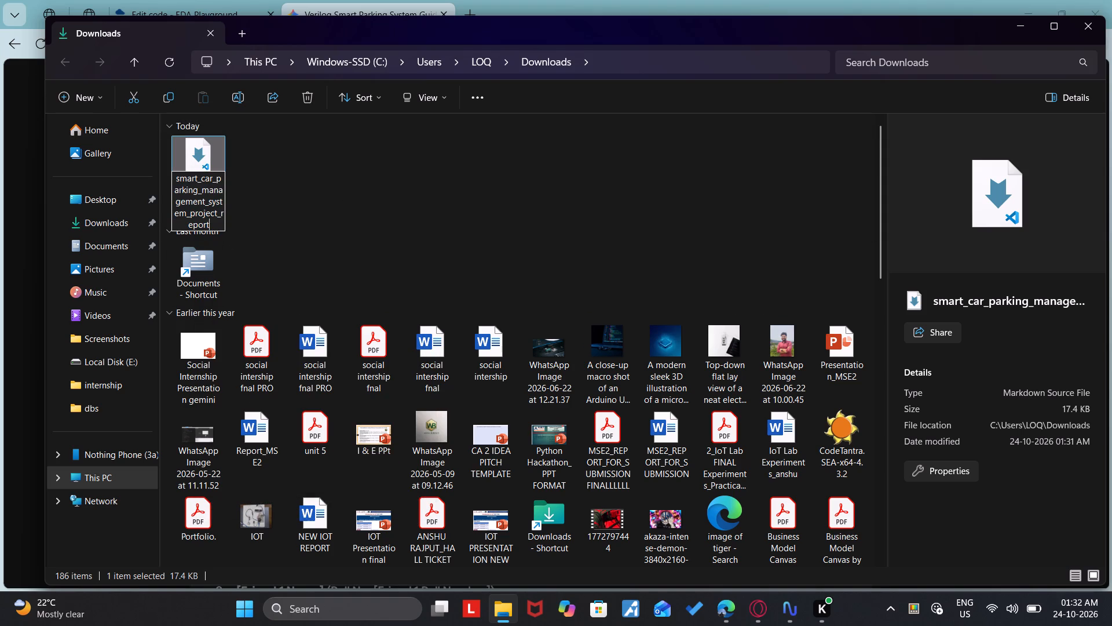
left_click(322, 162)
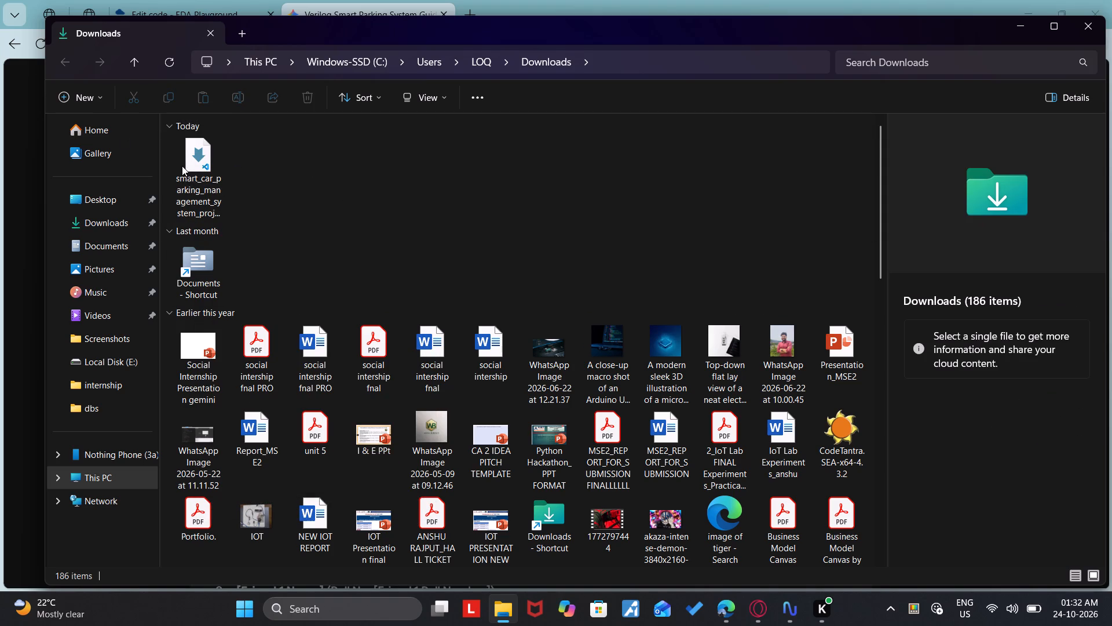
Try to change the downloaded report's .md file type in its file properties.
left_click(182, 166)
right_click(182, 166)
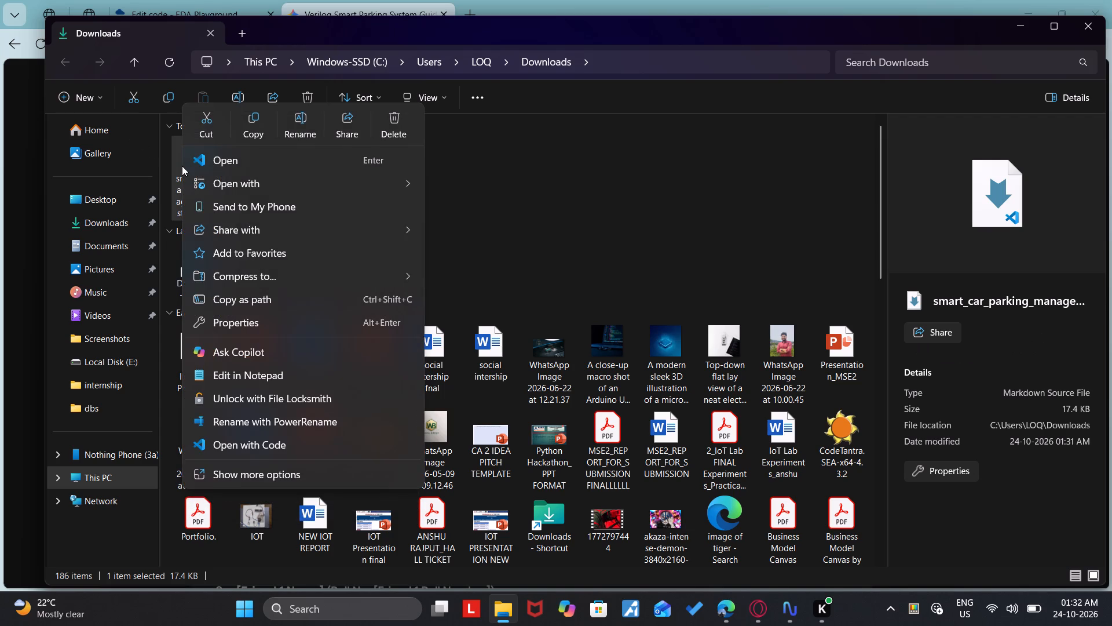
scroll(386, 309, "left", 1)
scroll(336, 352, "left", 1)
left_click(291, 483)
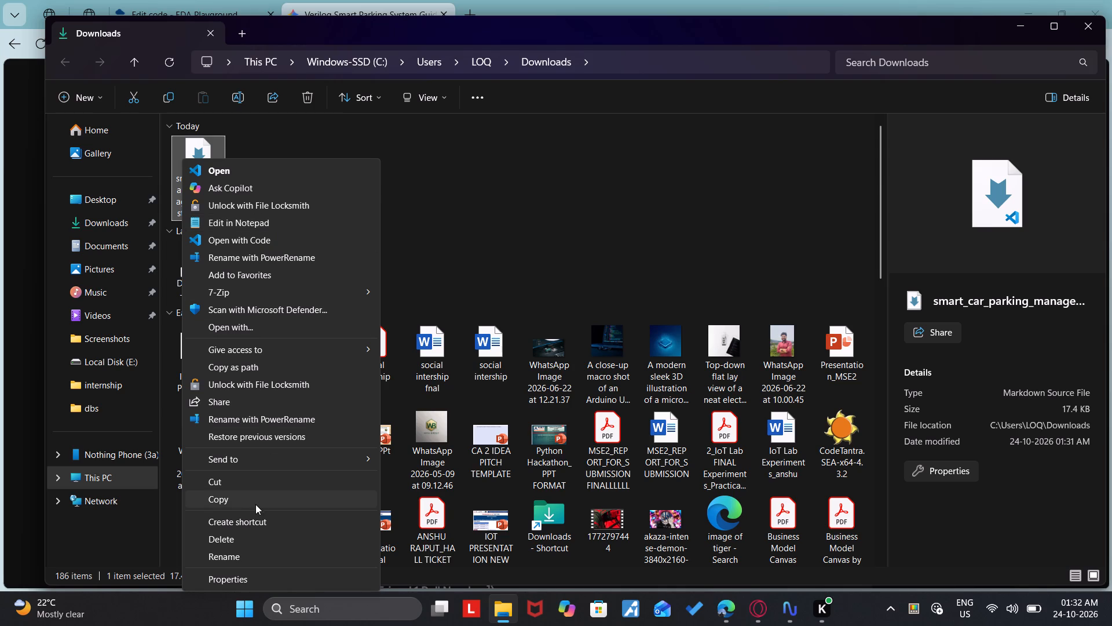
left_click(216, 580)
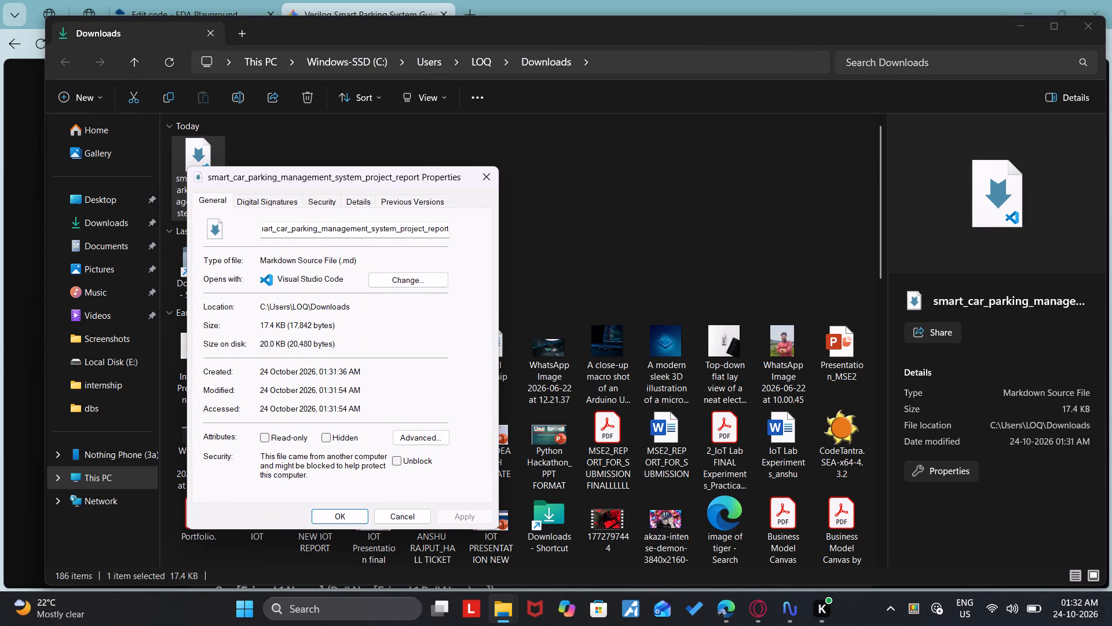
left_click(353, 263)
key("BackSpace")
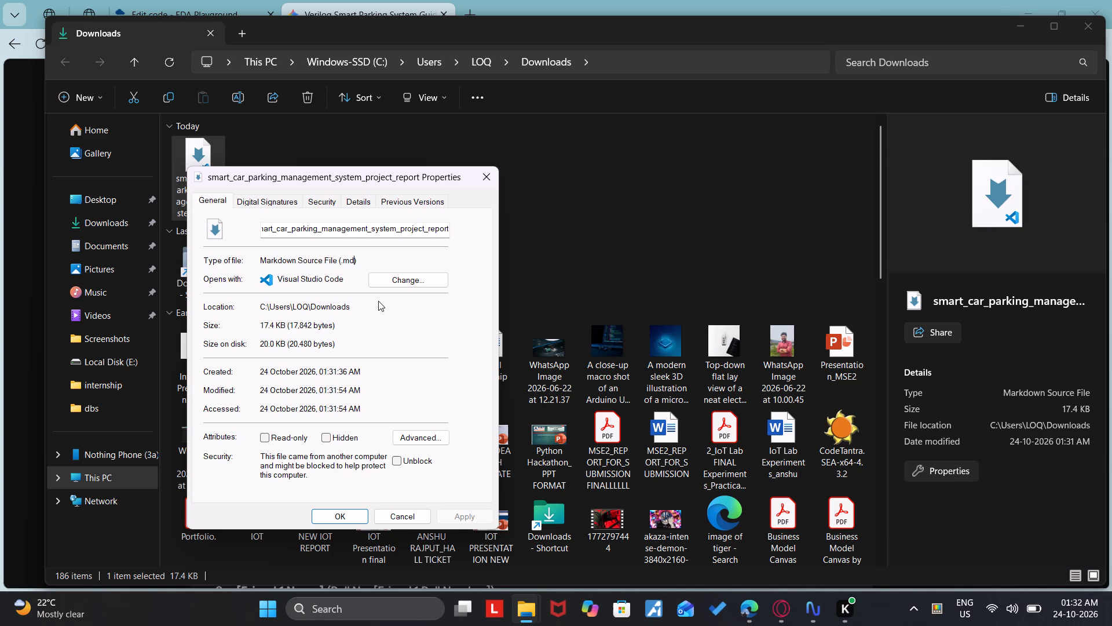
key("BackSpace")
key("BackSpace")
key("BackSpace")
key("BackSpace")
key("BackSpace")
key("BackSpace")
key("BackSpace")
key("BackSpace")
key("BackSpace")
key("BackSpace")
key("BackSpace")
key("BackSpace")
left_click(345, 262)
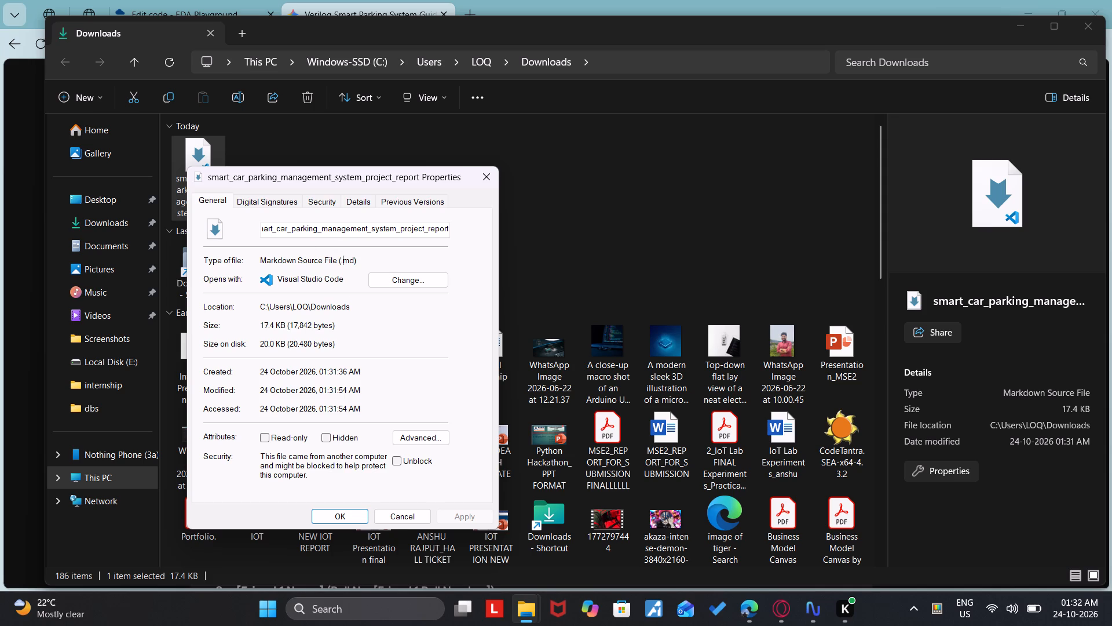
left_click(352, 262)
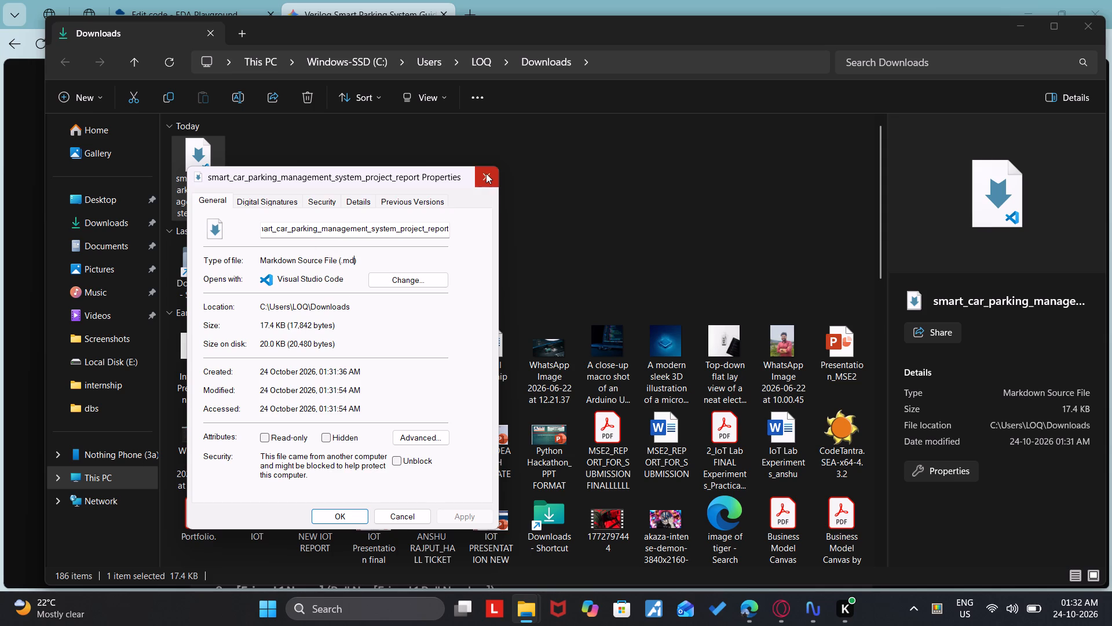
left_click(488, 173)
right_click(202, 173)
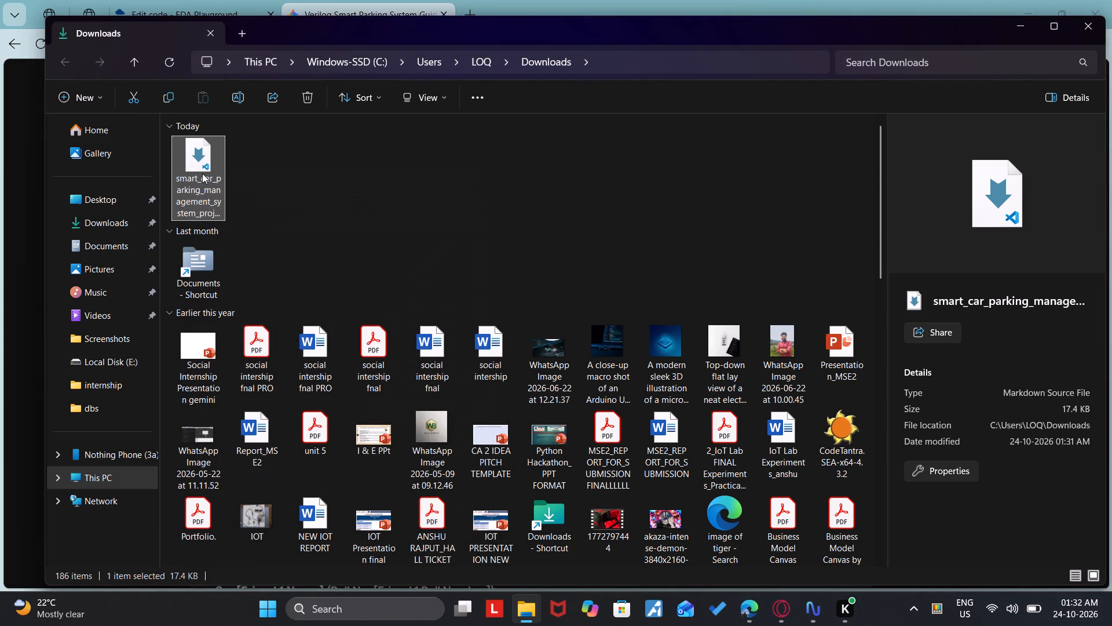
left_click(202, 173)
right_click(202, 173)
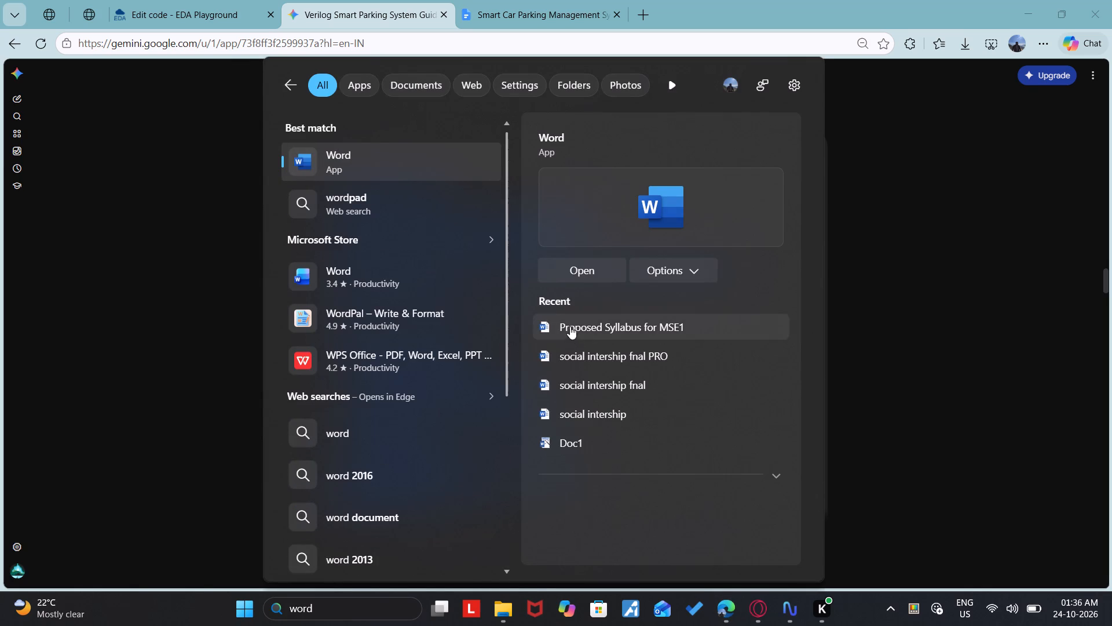
left_click(590, 281)
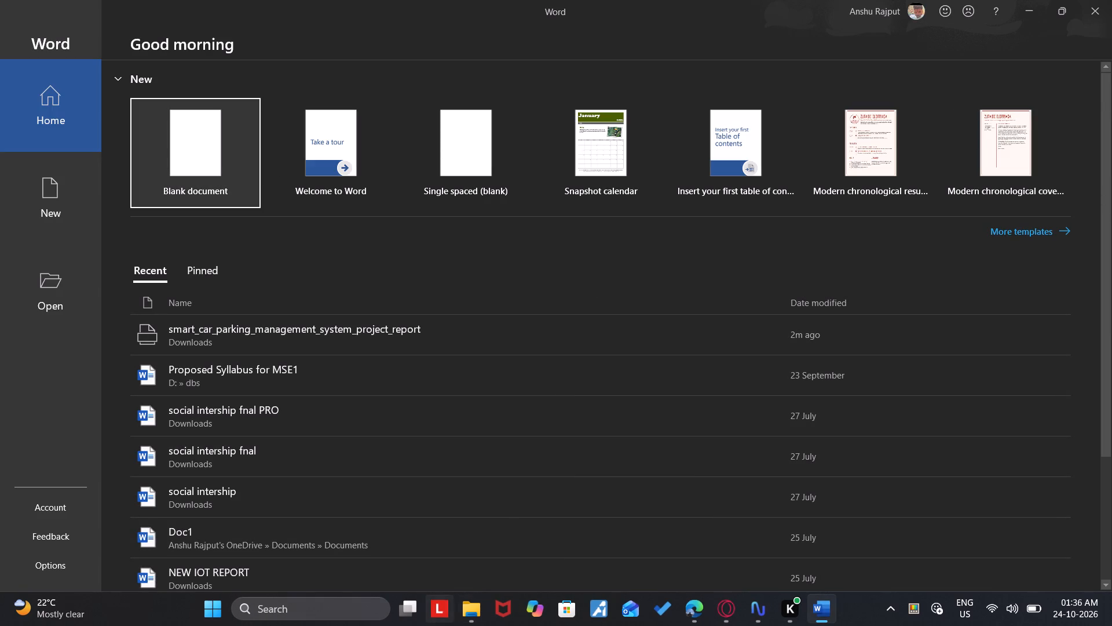
Open Windows Settings and go to the Advanced display page under System > Display to view the display information.
left_click(209, 601)
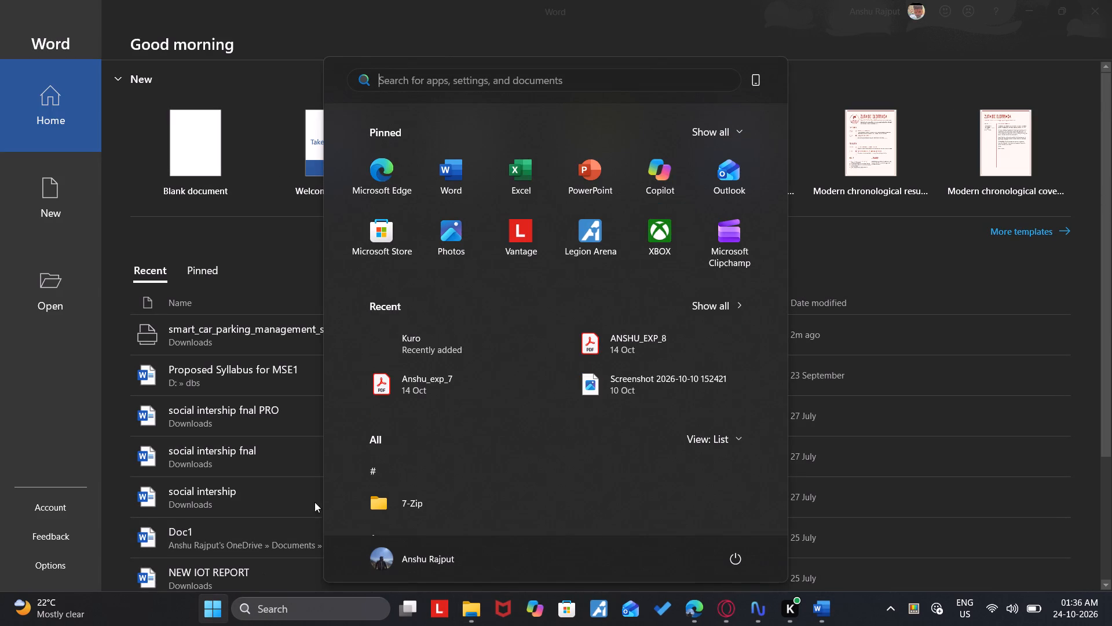
left_click(290, 616)
type("sett")
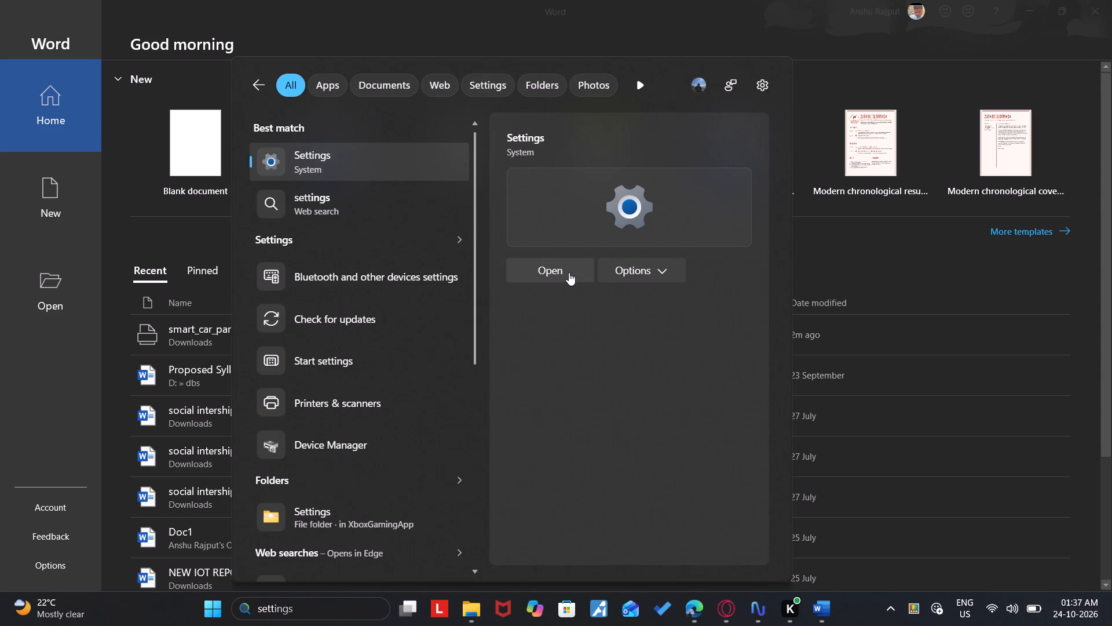
left_click(569, 272)
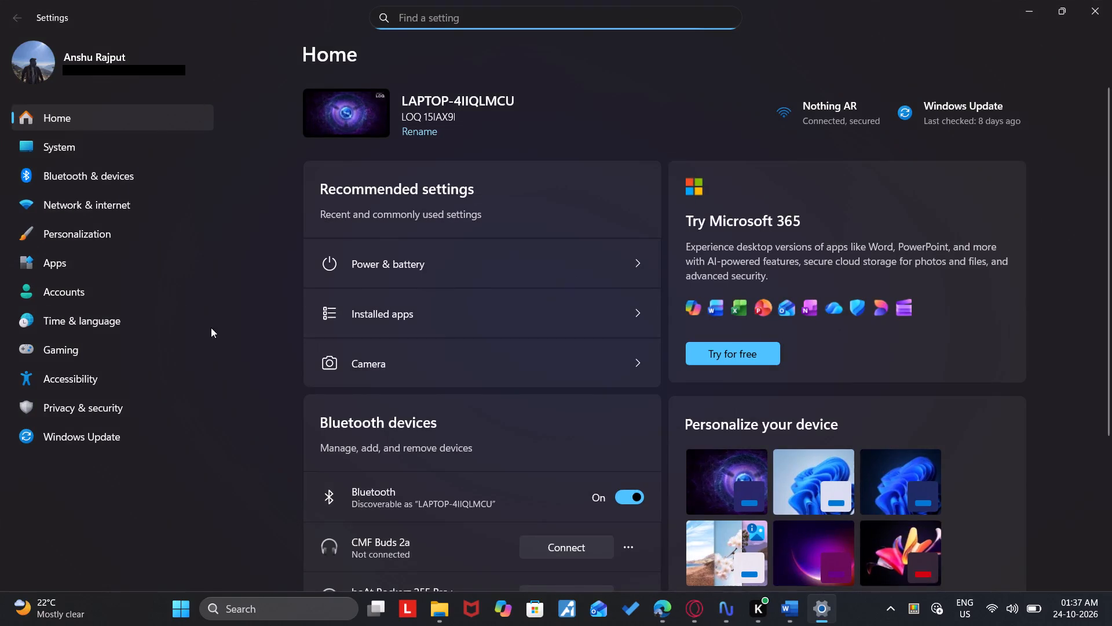
left_click(89, 154)
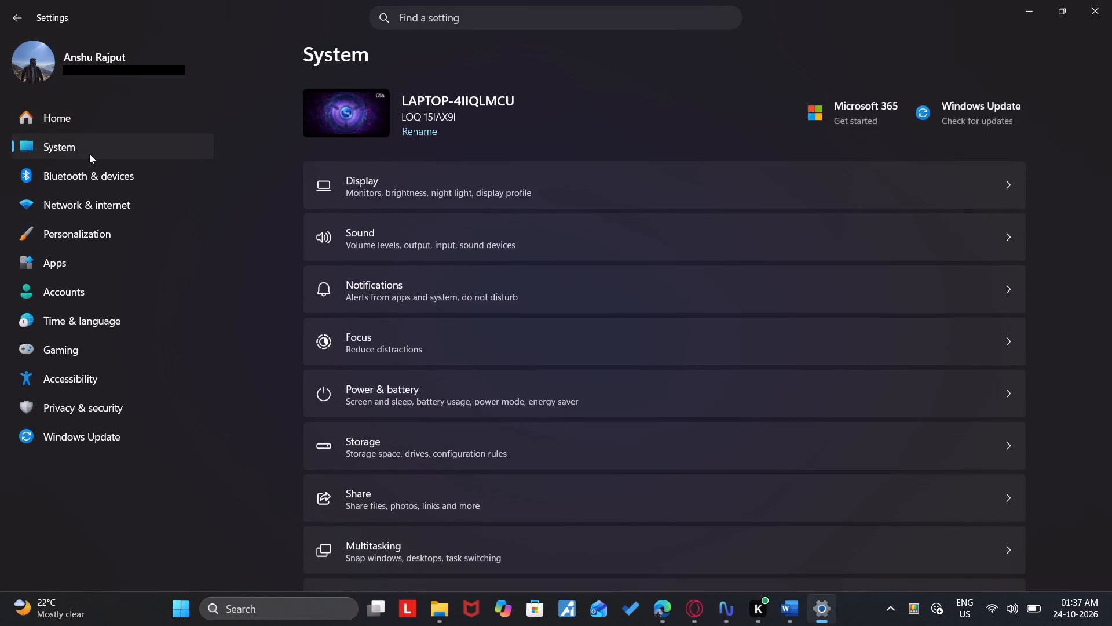
left_click(492, 195)
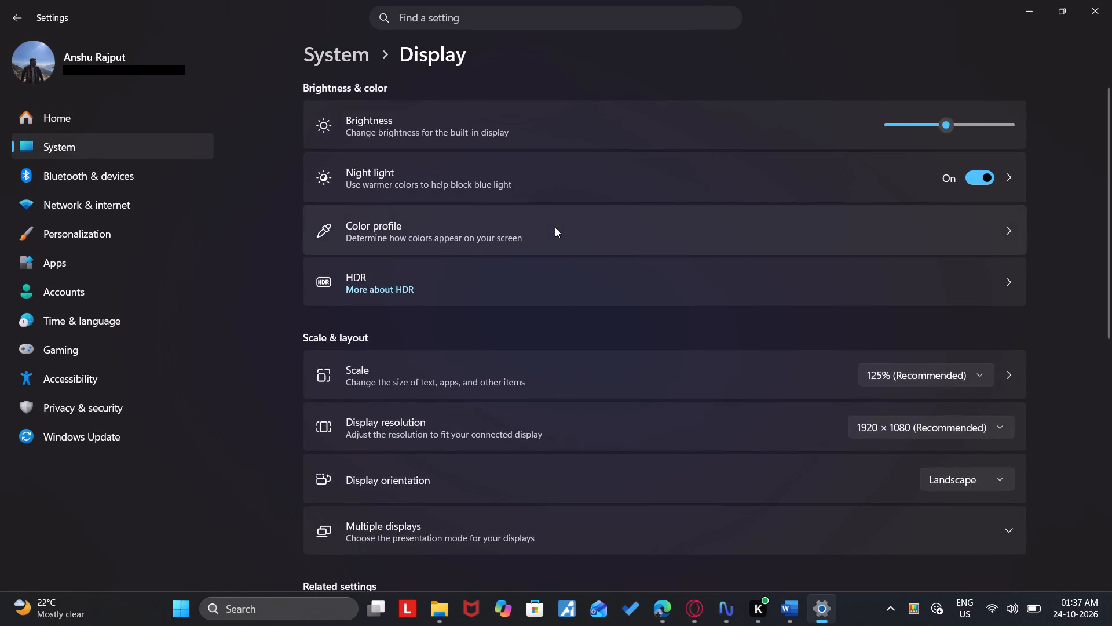
scroll(507, 493, "down", 1)
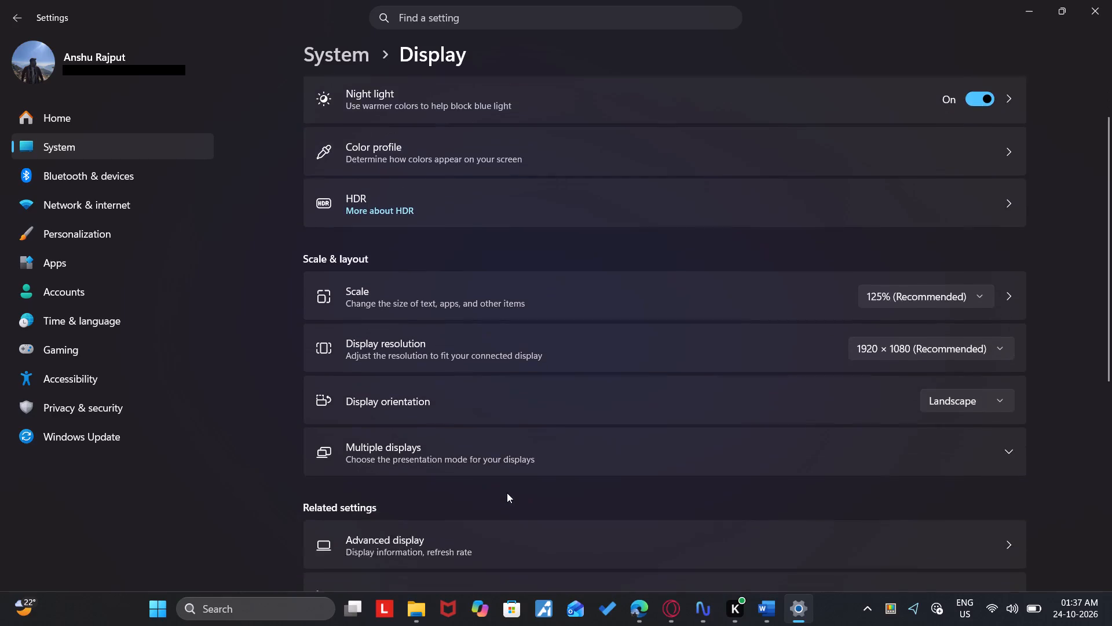
scroll(507, 493, "down", 2)
left_click(547, 465)
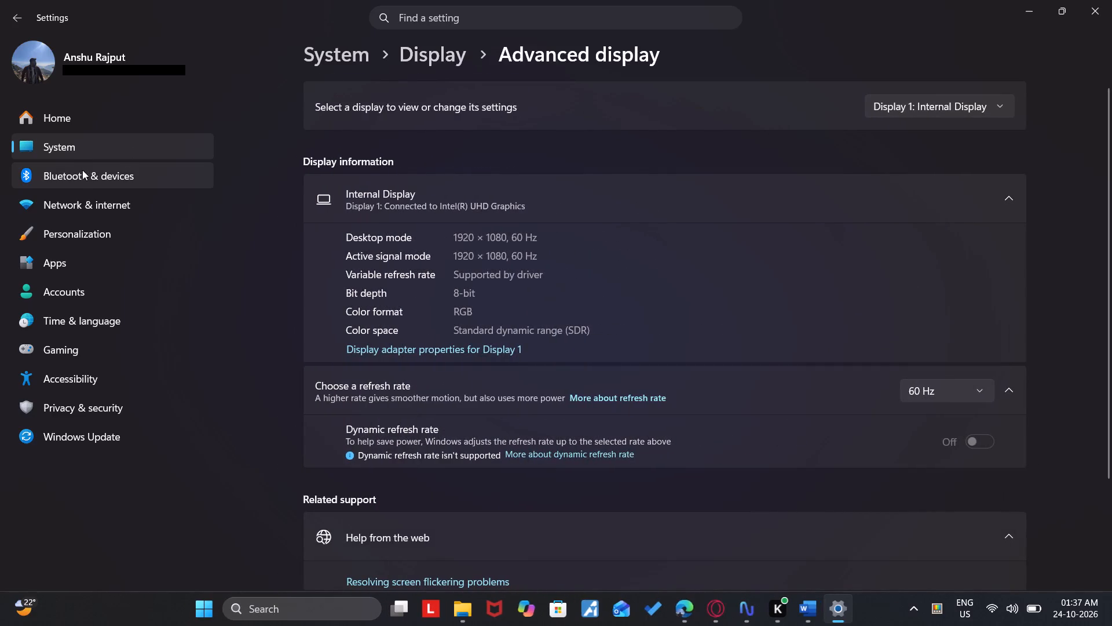
Set the Windows color mode to Light in the Personalization > Colors settings.
left_click(96, 136)
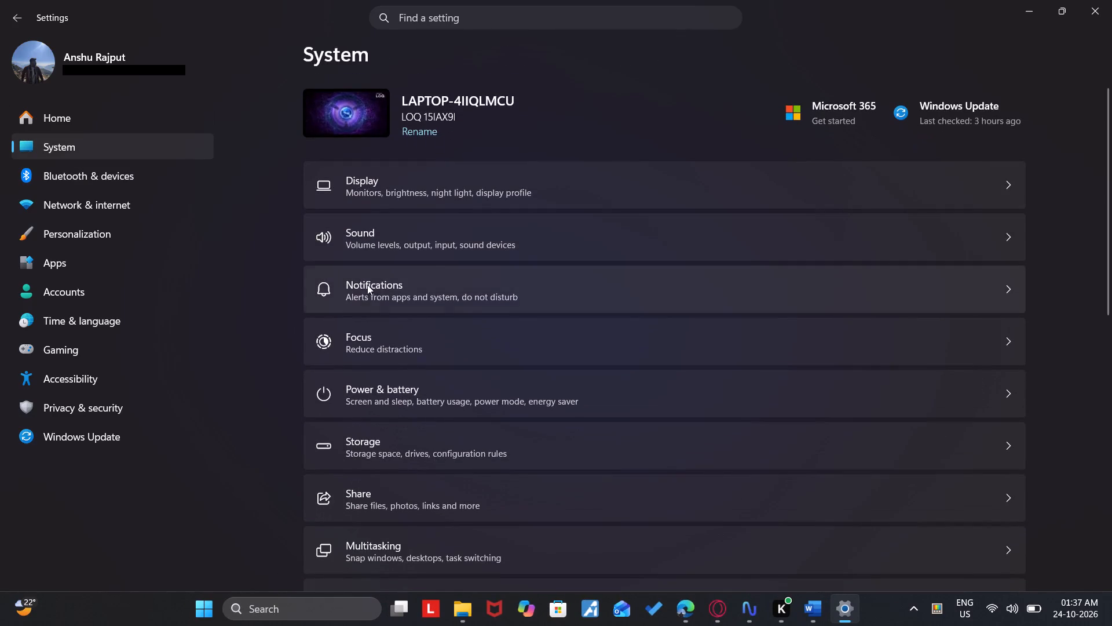
scroll(364, 290, "down", 2)
scroll(364, 290, "up", 3)
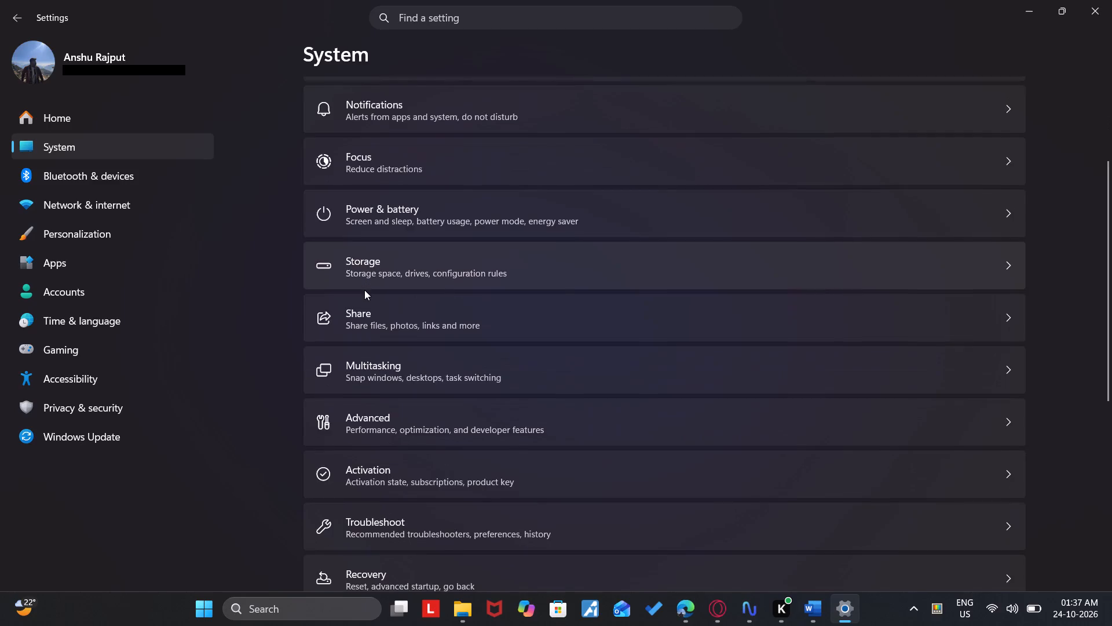
scroll(364, 290, "up", 2)
left_click(63, 115)
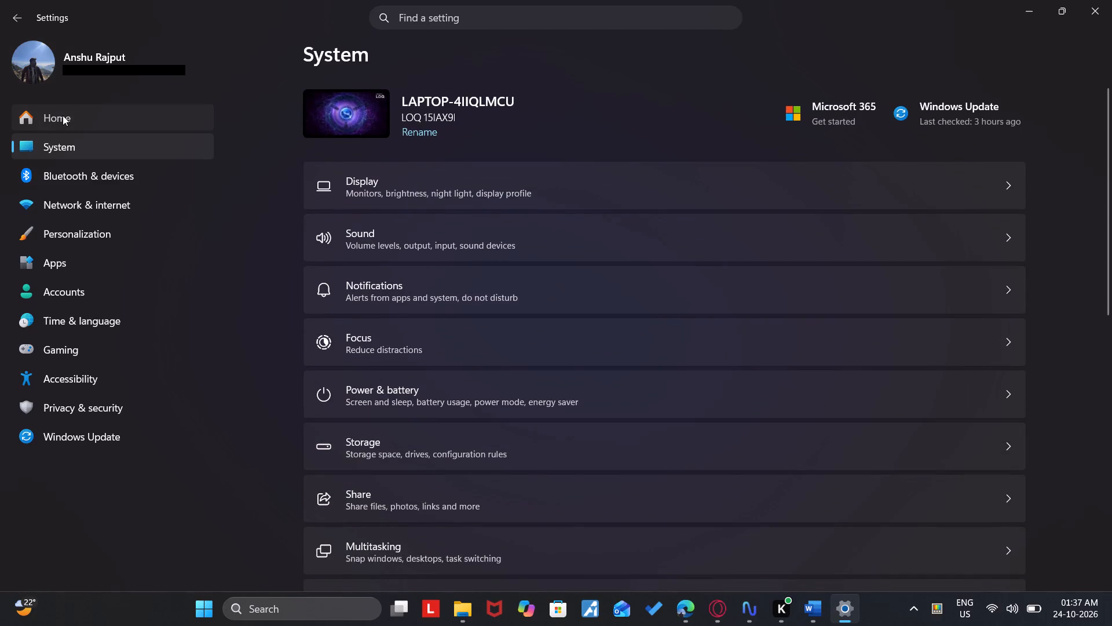
left_click(91, 235)
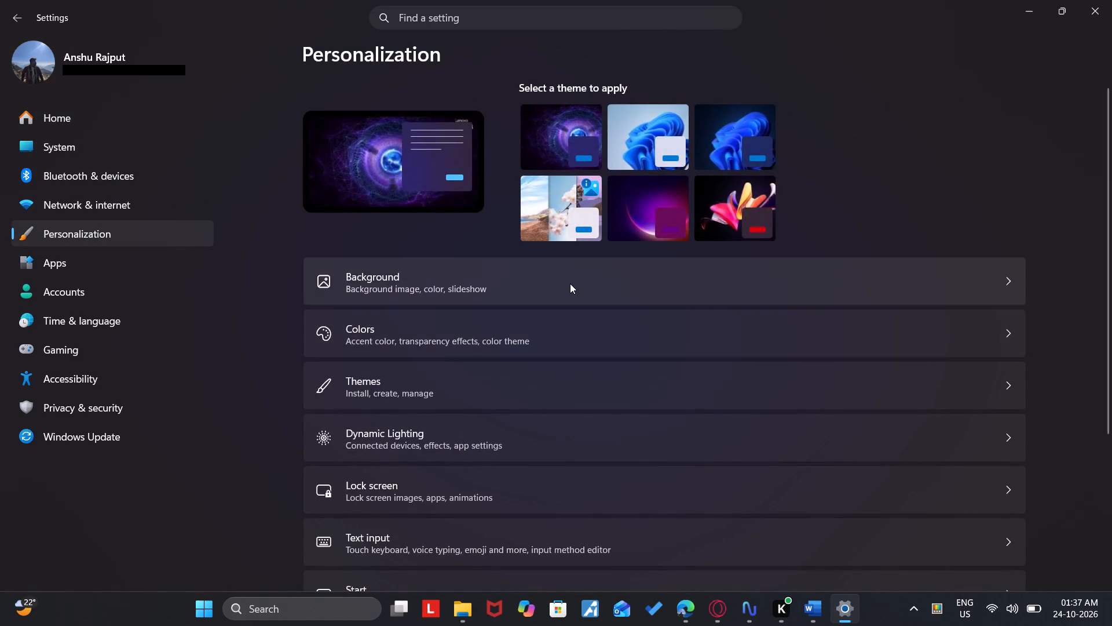
left_click(570, 285)
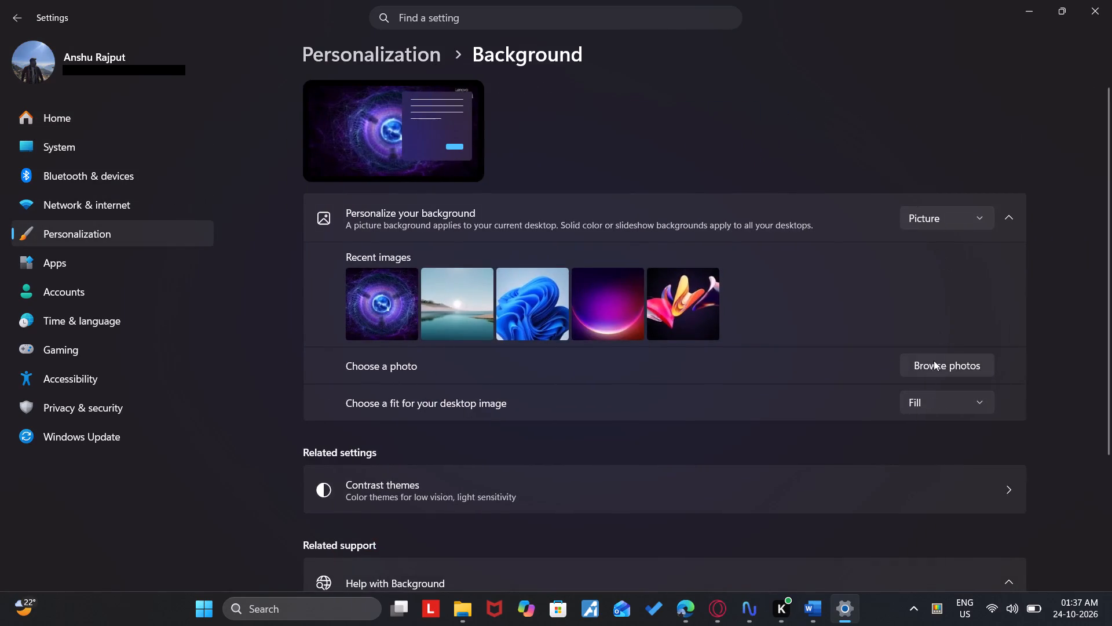
scroll(621, 434, "right", 1)
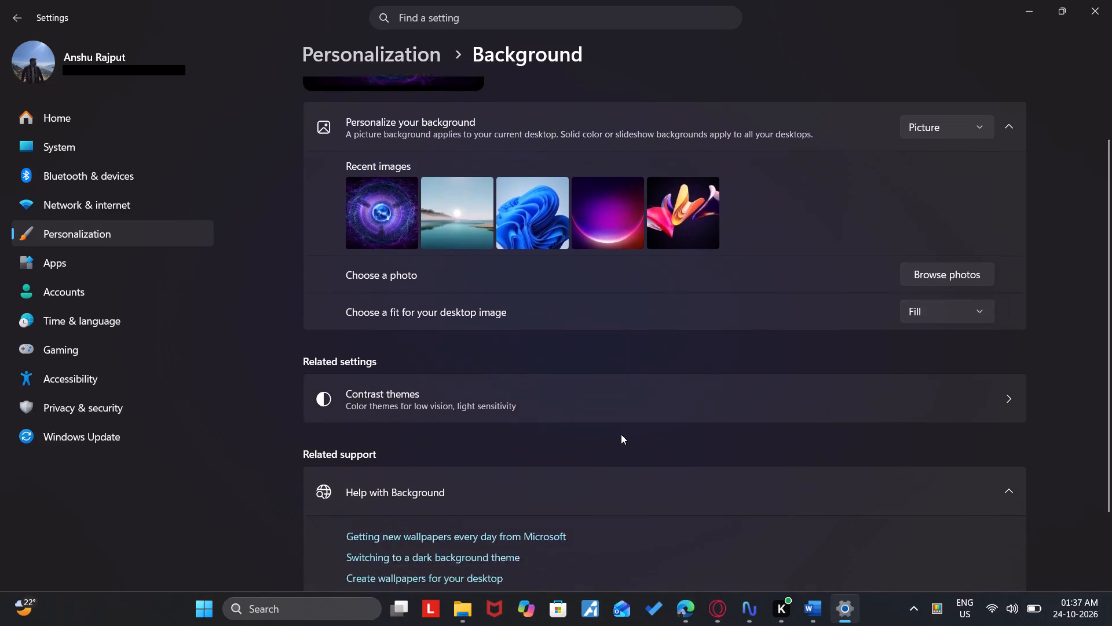
scroll(621, 434, "right", 1)
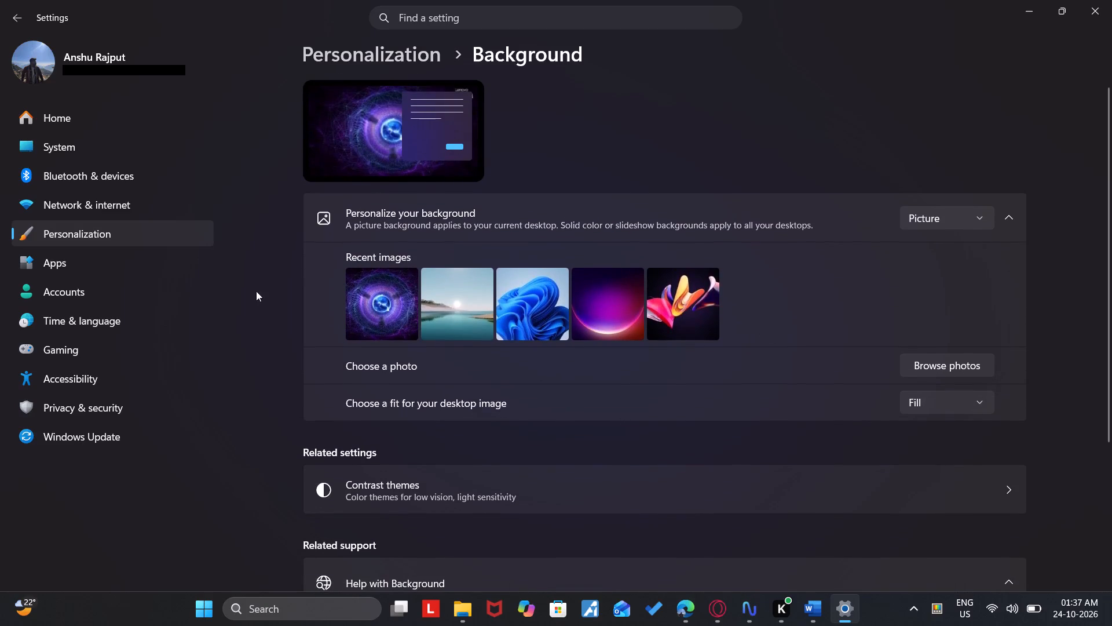
left_click(63, 262)
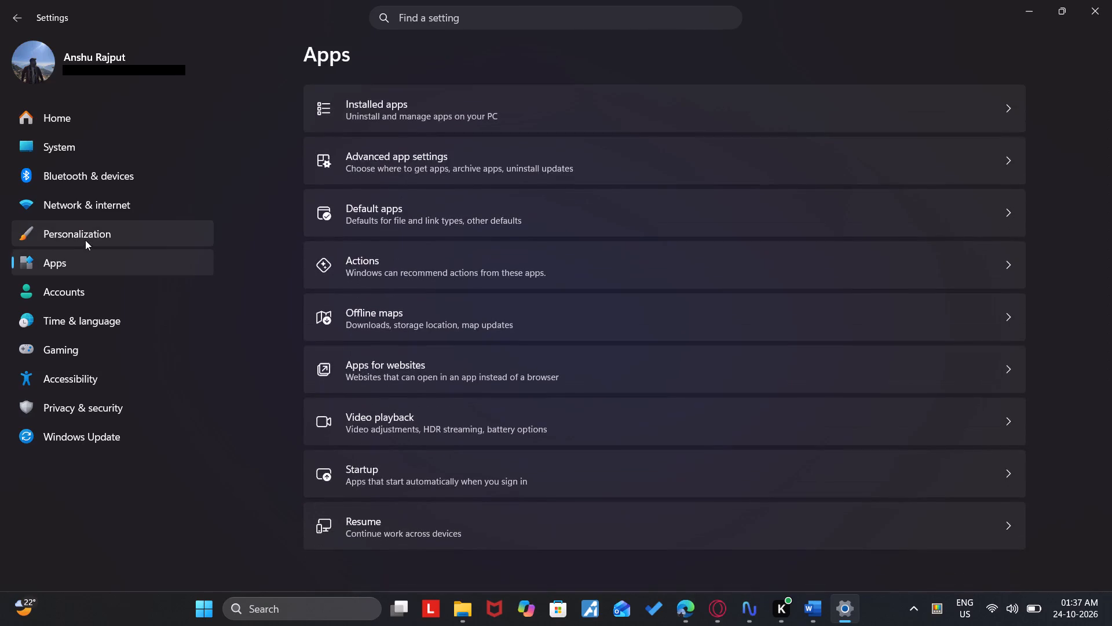
left_click(85, 240)
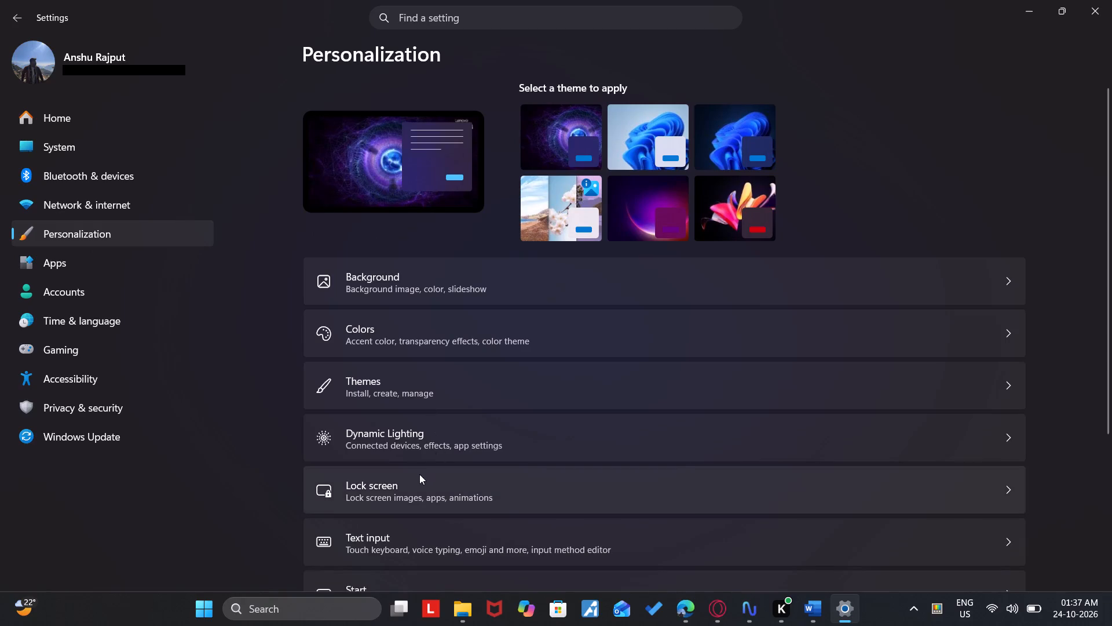
left_click(455, 323)
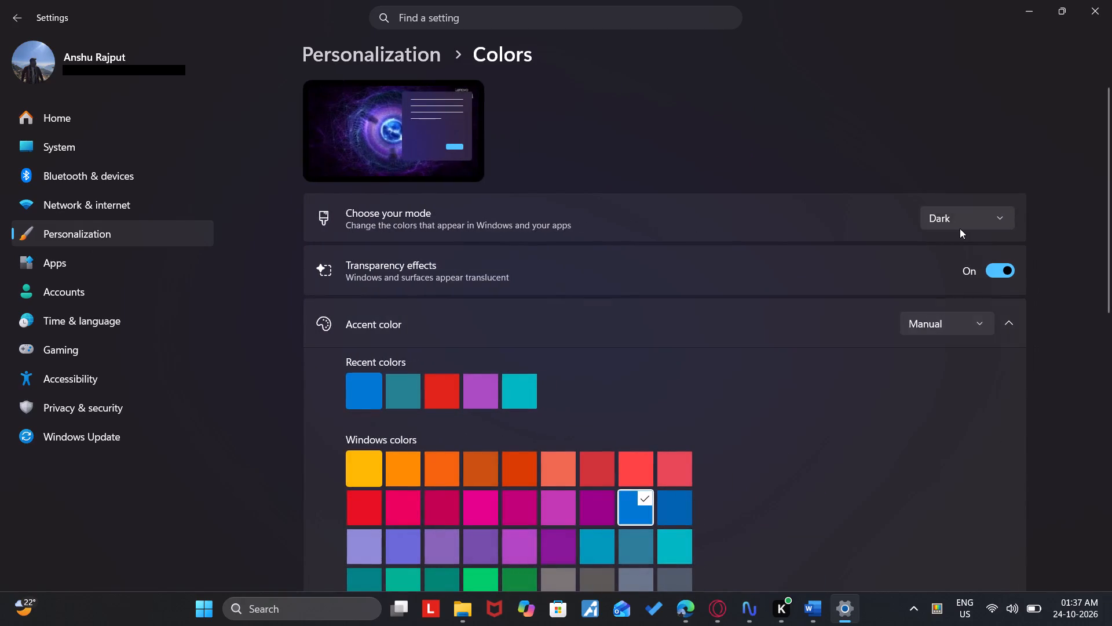
left_click(960, 228)
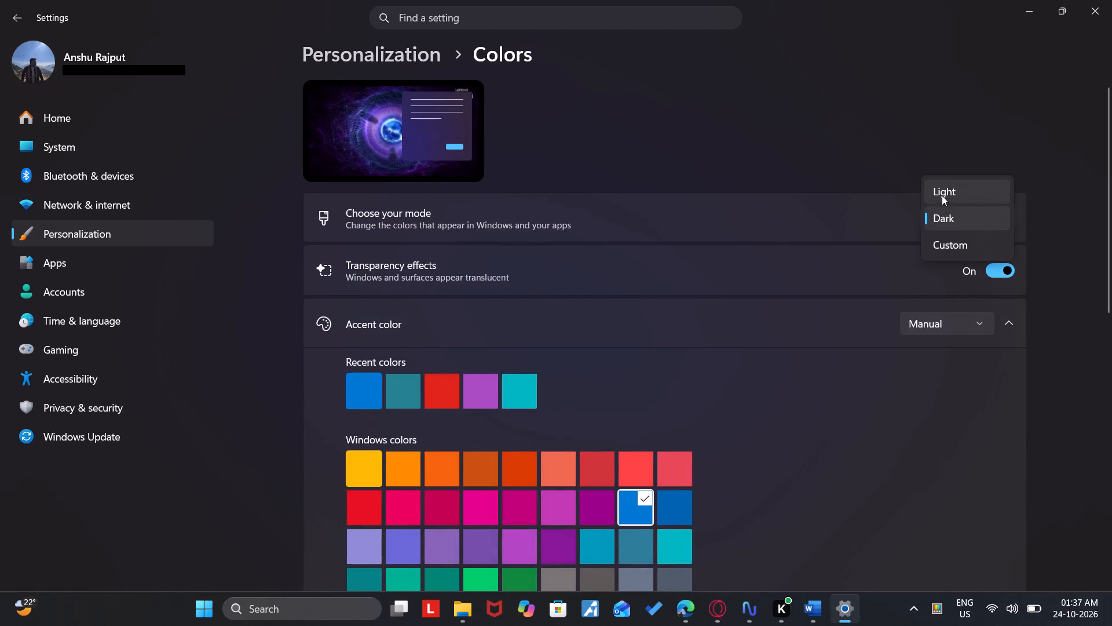
left_click(942, 195)
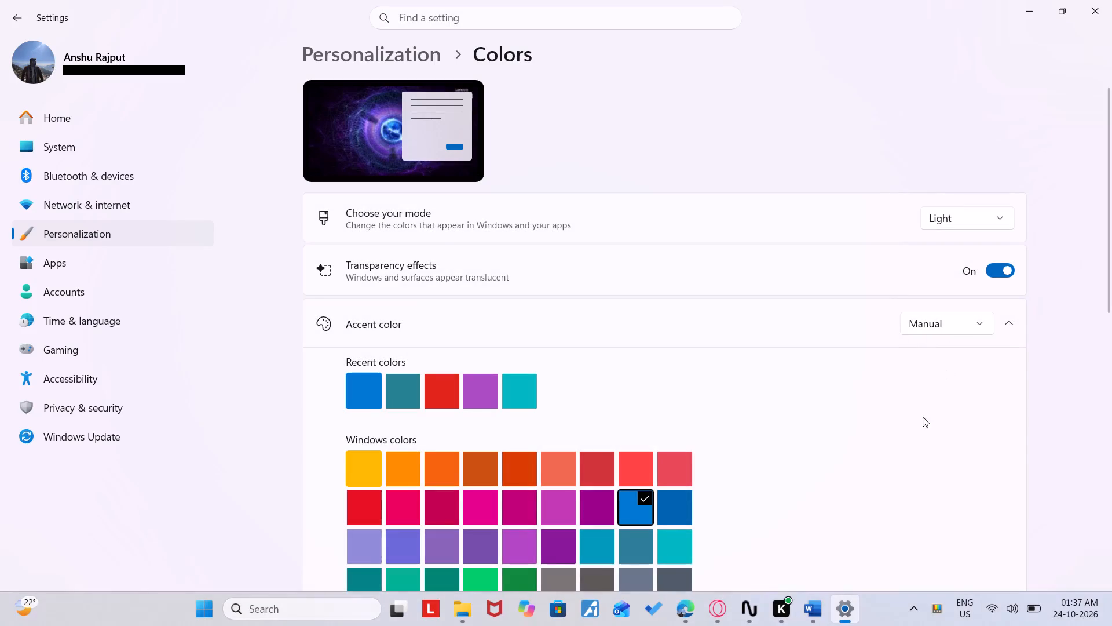
Raise the screen brightness slightly in the Windows quick settings.
left_click(1004, 616)
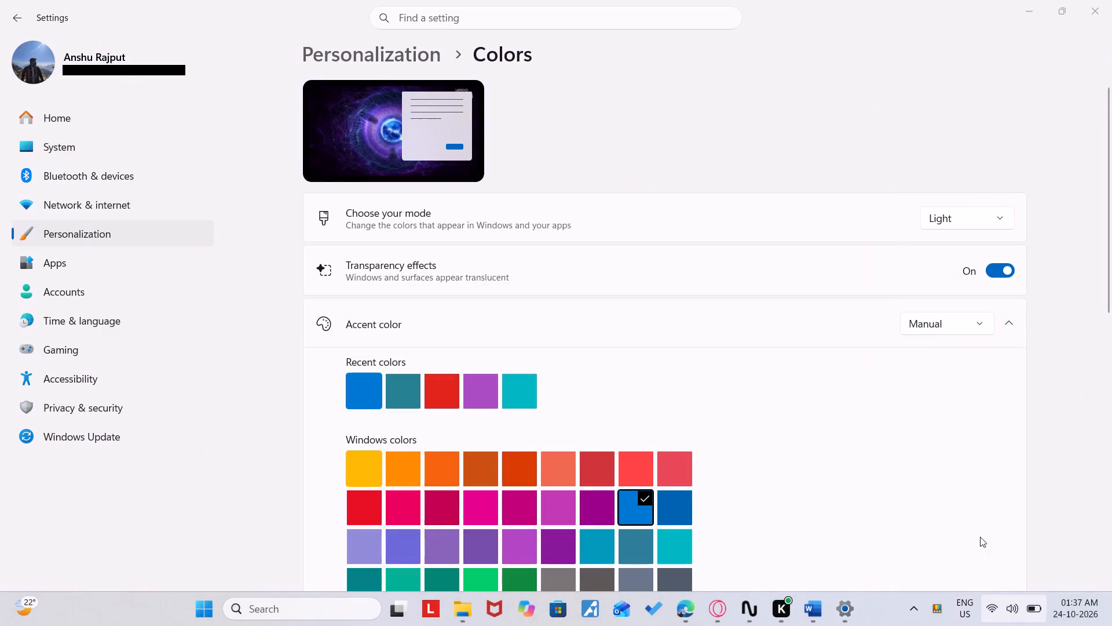
left_click(912, 481)
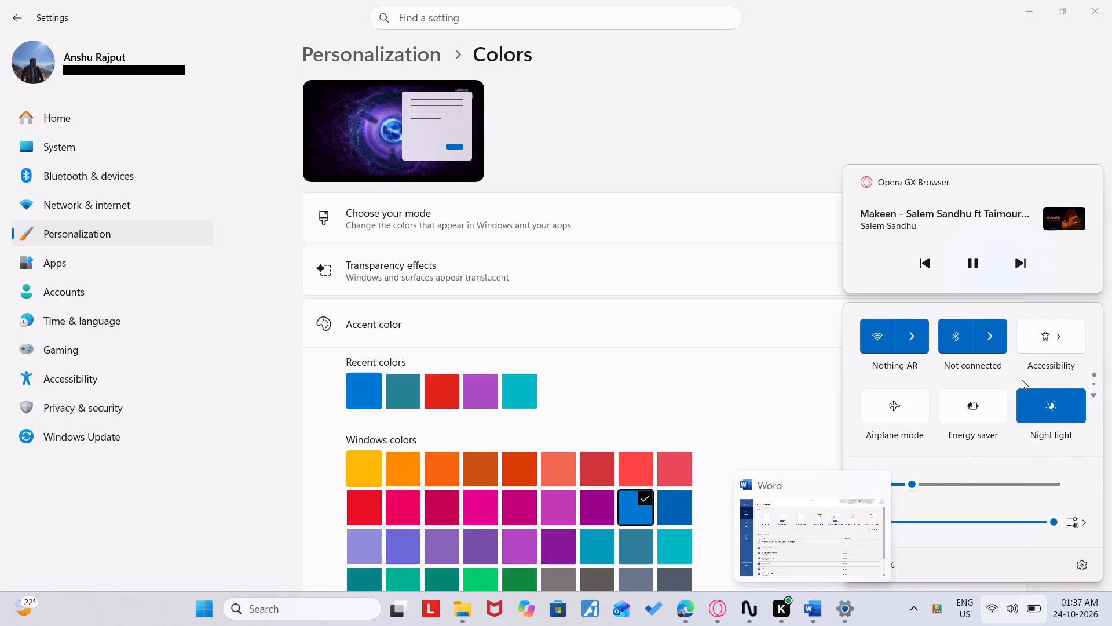
scroll(1022, 380, "down", 1)
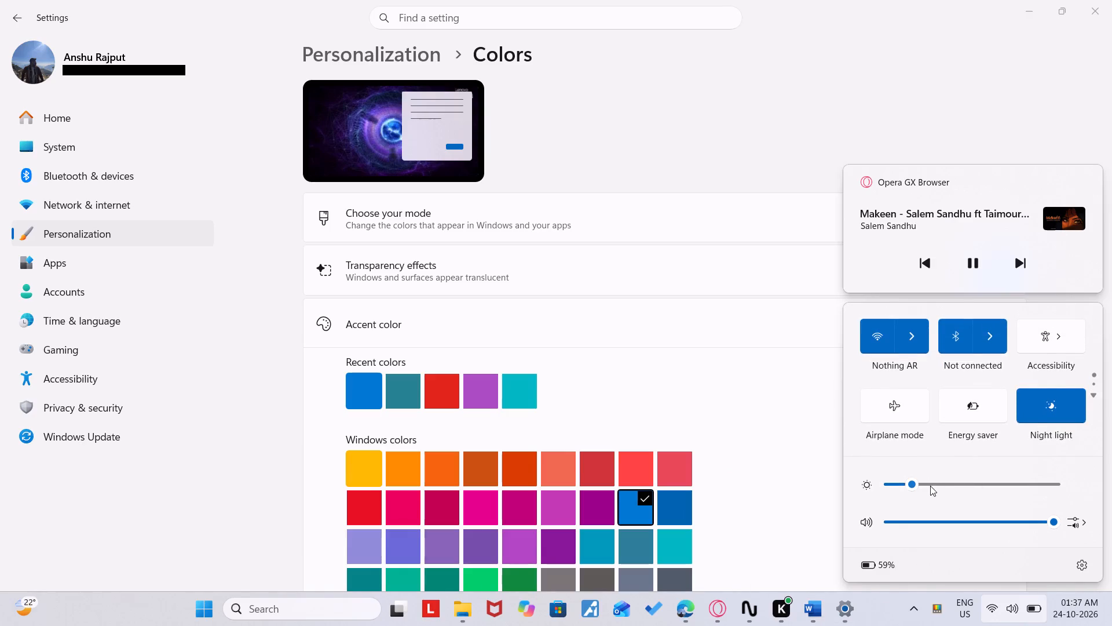
left_click(929, 486)
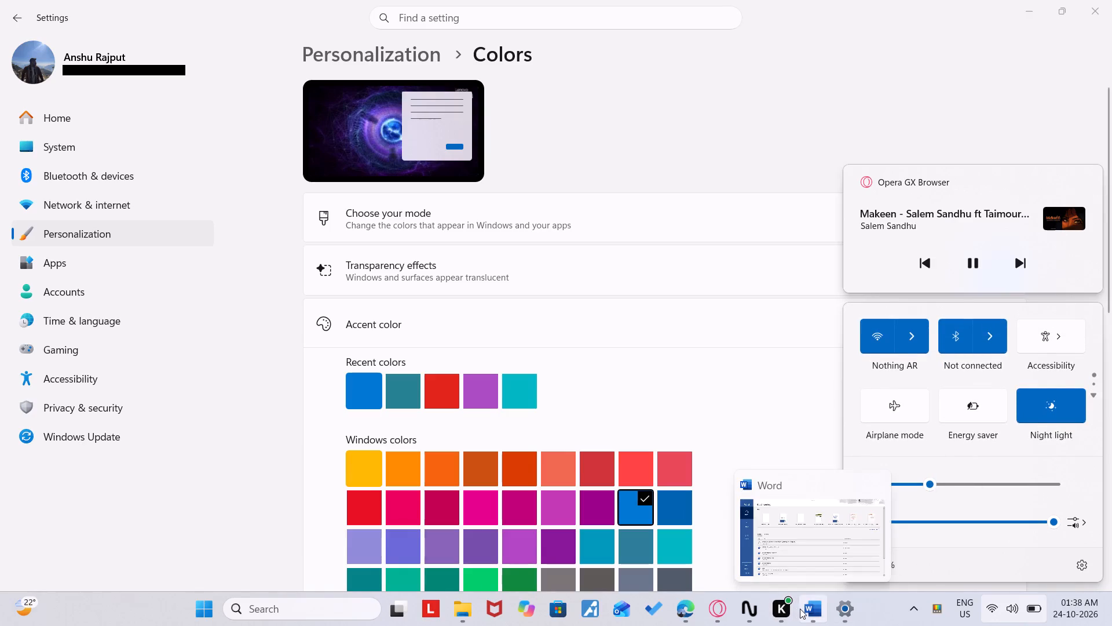
Switch to Word, create a blank document and paste the copied project report into it.
left_click(800, 609)
left_click(234, 151)
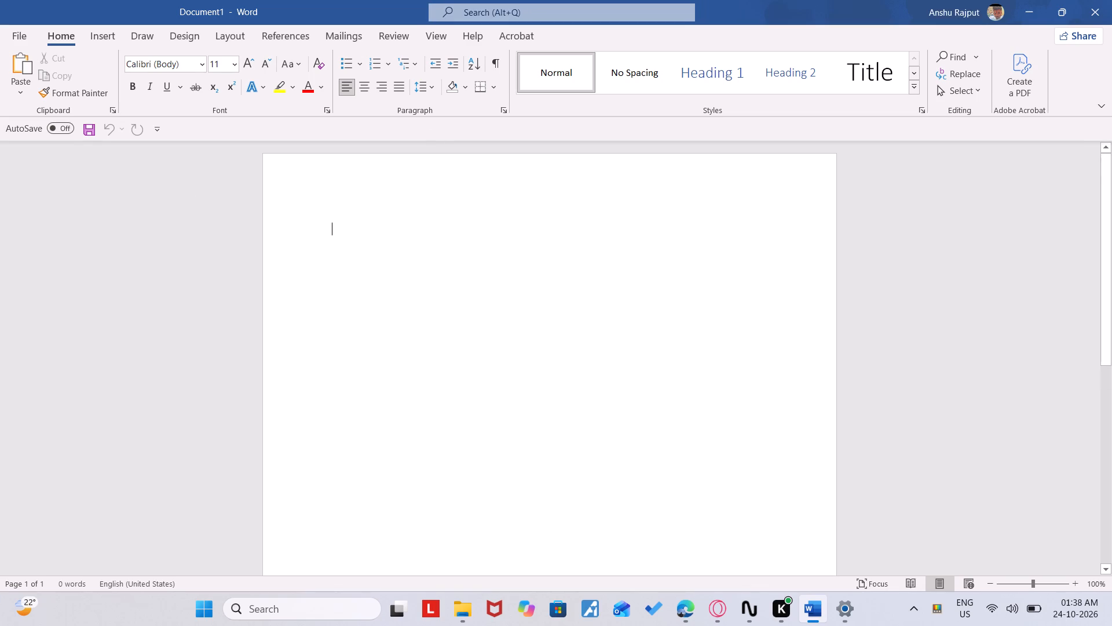
key("ctrl+v")
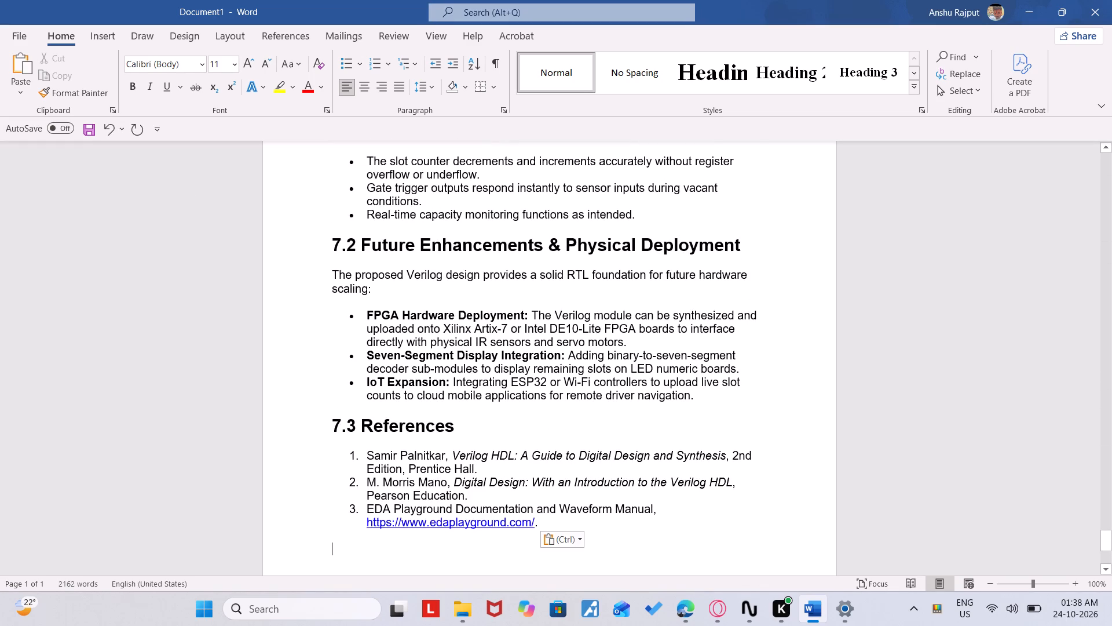
scroll(407, 231, "up", 13)
scroll(407, 231, "up", 10)
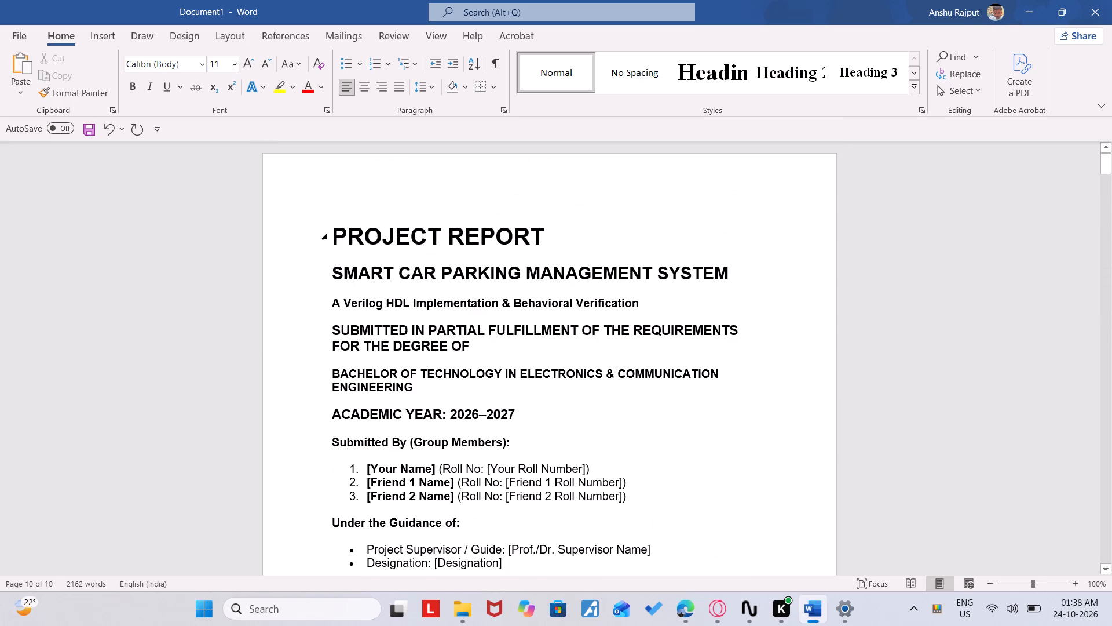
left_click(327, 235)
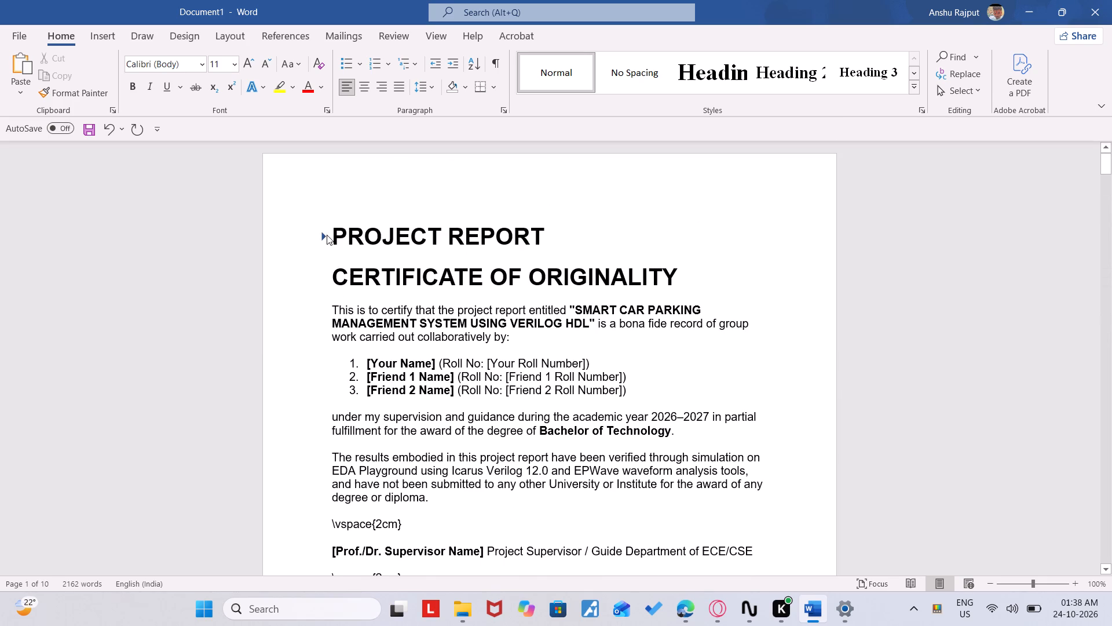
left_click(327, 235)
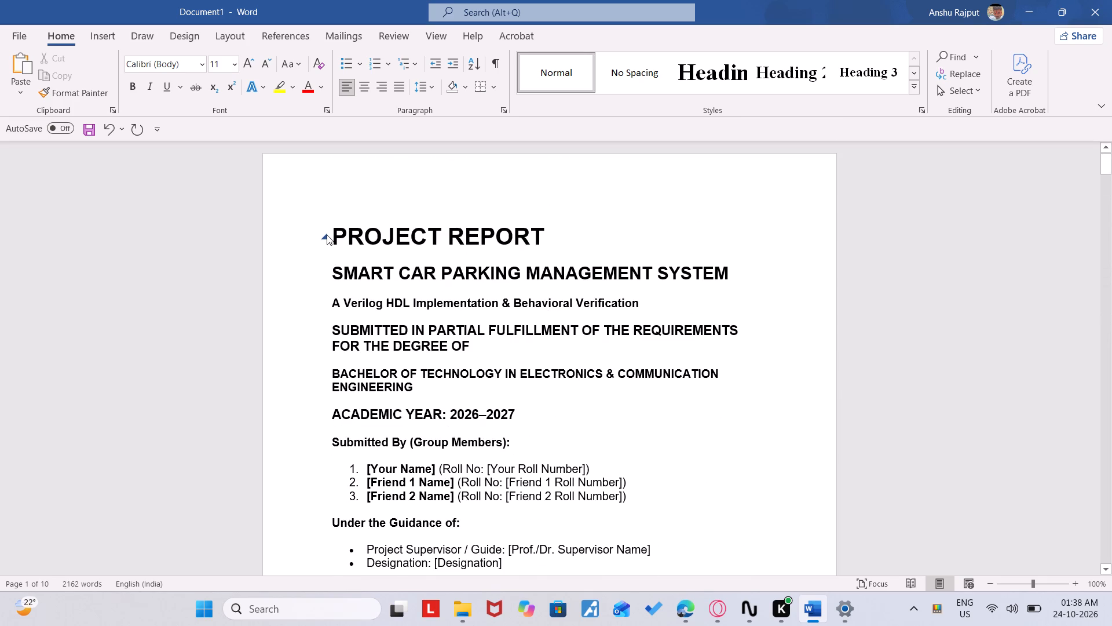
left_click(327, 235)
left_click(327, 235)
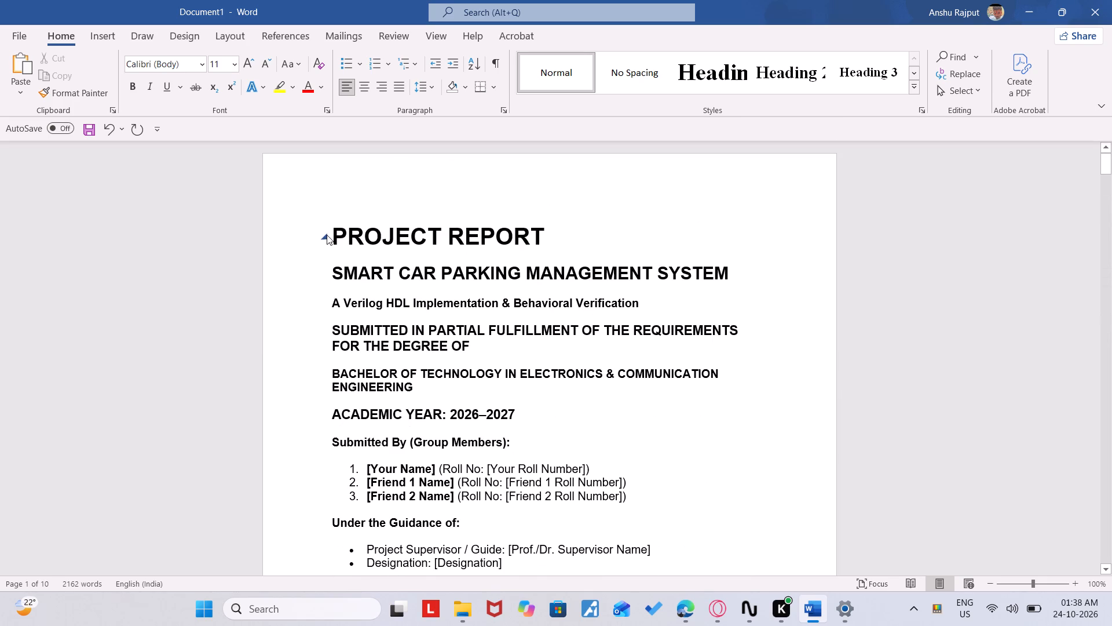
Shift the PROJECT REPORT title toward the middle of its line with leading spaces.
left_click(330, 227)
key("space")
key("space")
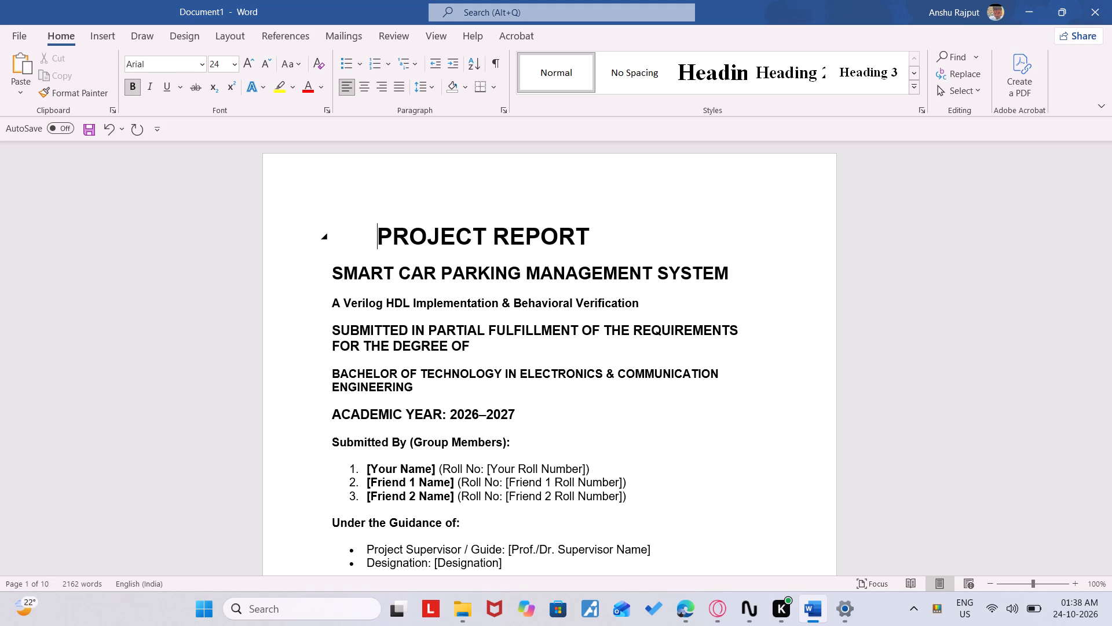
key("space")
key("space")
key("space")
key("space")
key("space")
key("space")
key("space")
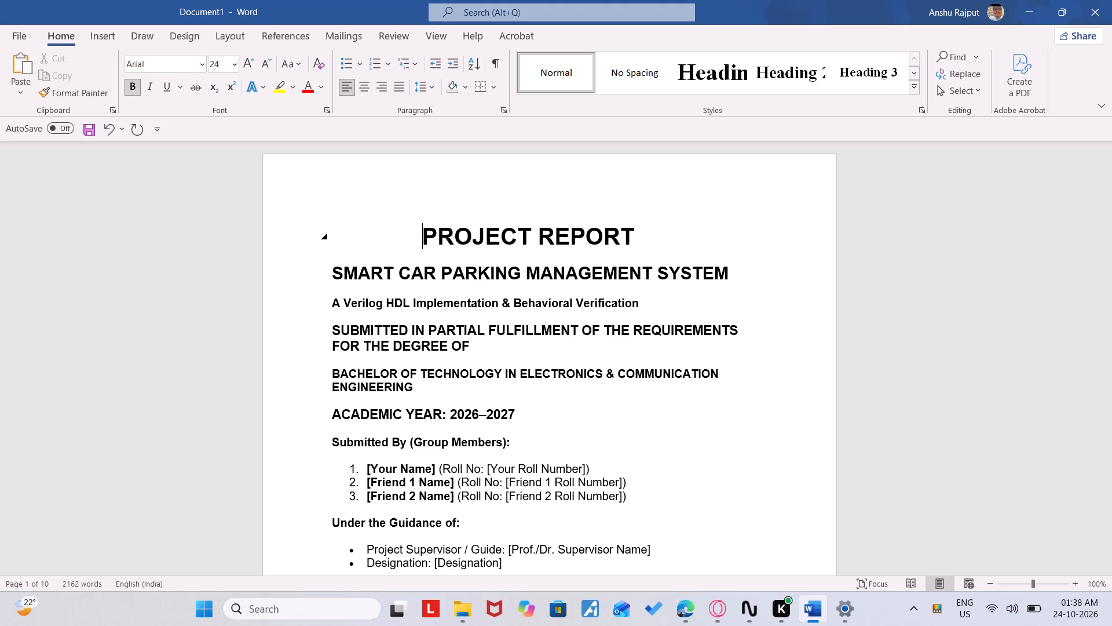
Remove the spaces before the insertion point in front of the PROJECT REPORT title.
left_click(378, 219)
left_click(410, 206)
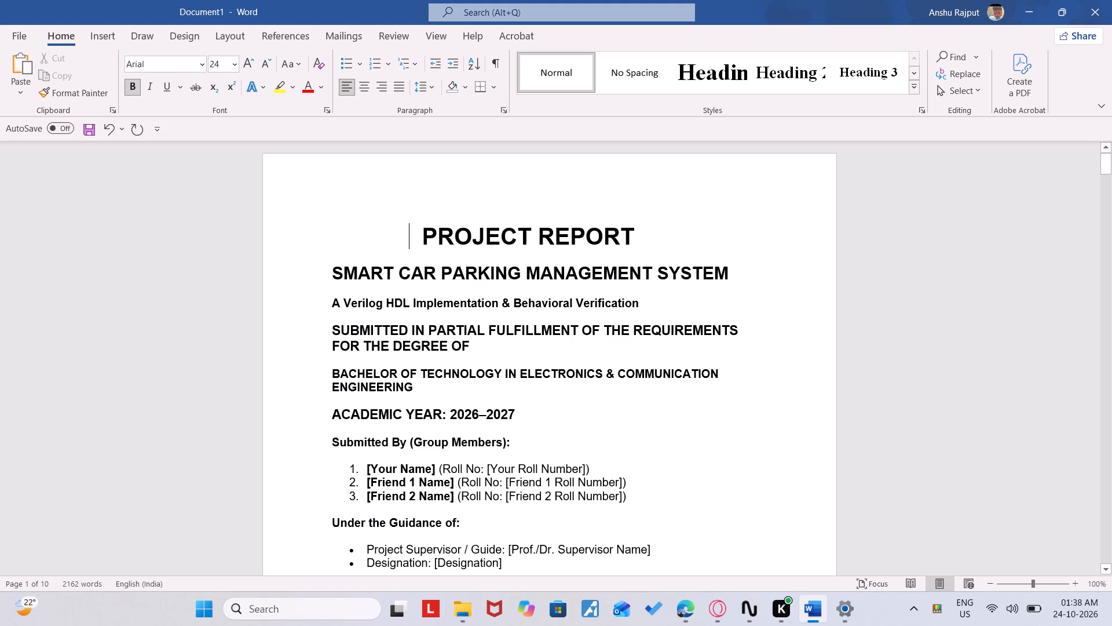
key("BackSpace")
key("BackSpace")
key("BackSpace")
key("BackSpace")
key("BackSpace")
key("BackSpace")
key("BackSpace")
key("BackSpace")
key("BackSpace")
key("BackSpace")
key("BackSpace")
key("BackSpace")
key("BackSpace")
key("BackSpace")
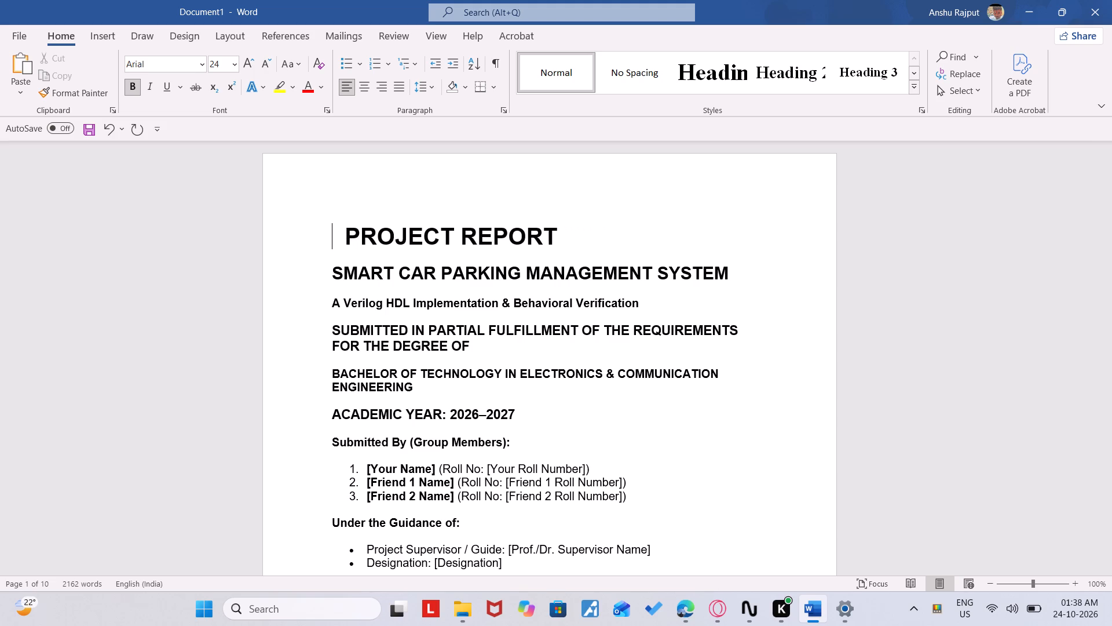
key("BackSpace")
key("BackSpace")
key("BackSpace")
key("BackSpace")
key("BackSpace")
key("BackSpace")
Pad the PROJECT REPORT title with leading spaces again so it sits roughly centered on the page.
key("space")
key("space")
key("space")
key("space")
key("space")
key("space")
key("space")
key("space")
key("space")
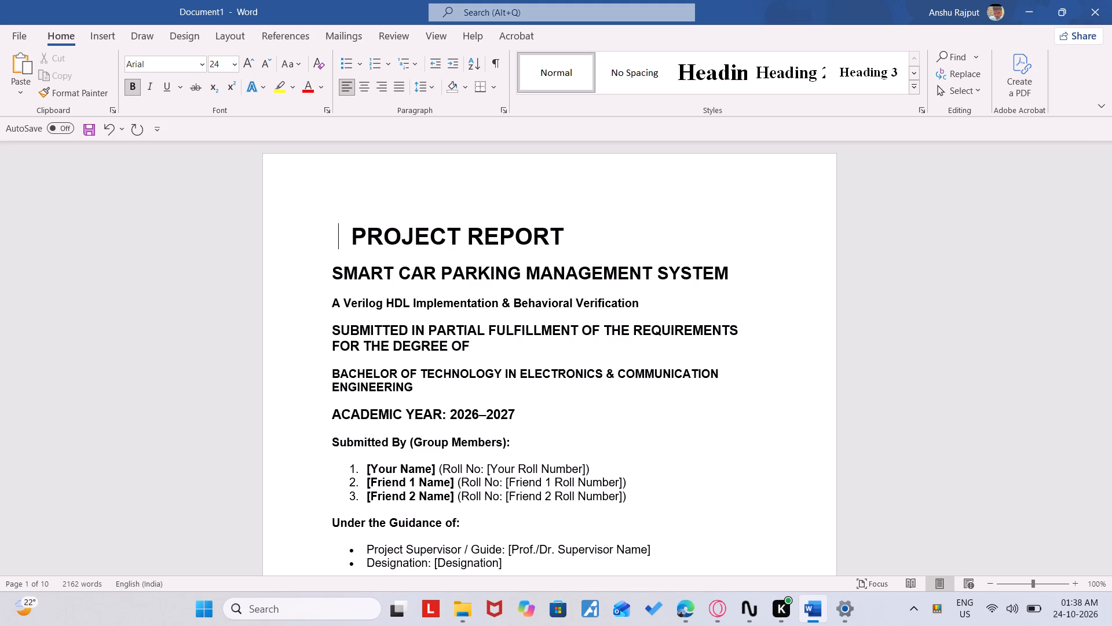
key("space")
key("space")
key("space")
key("space")
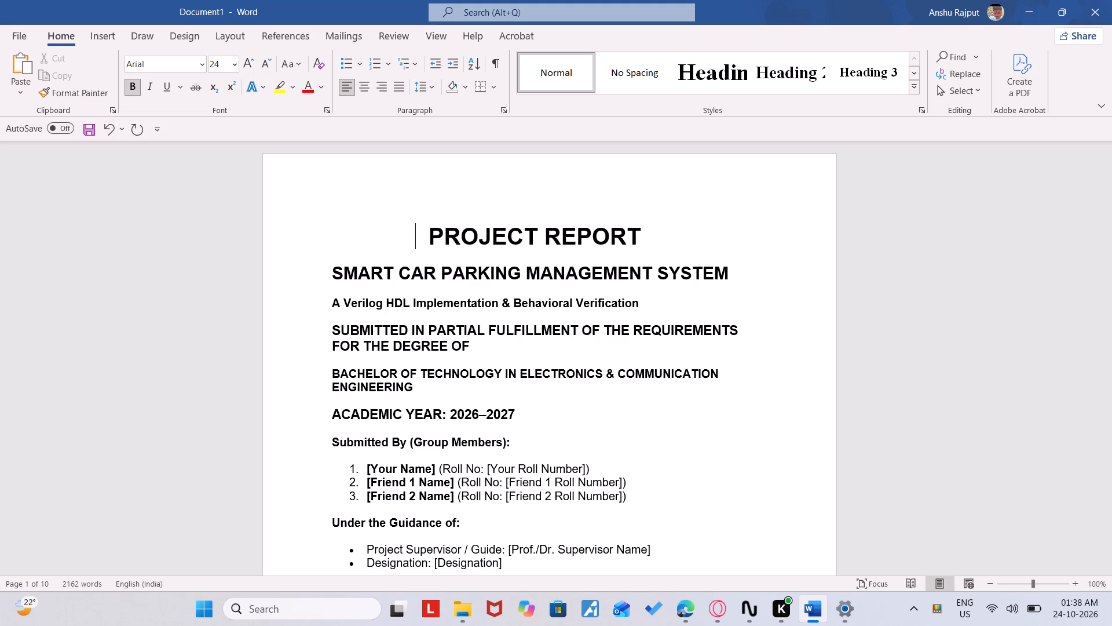
key("space")
left_click(532, 181)
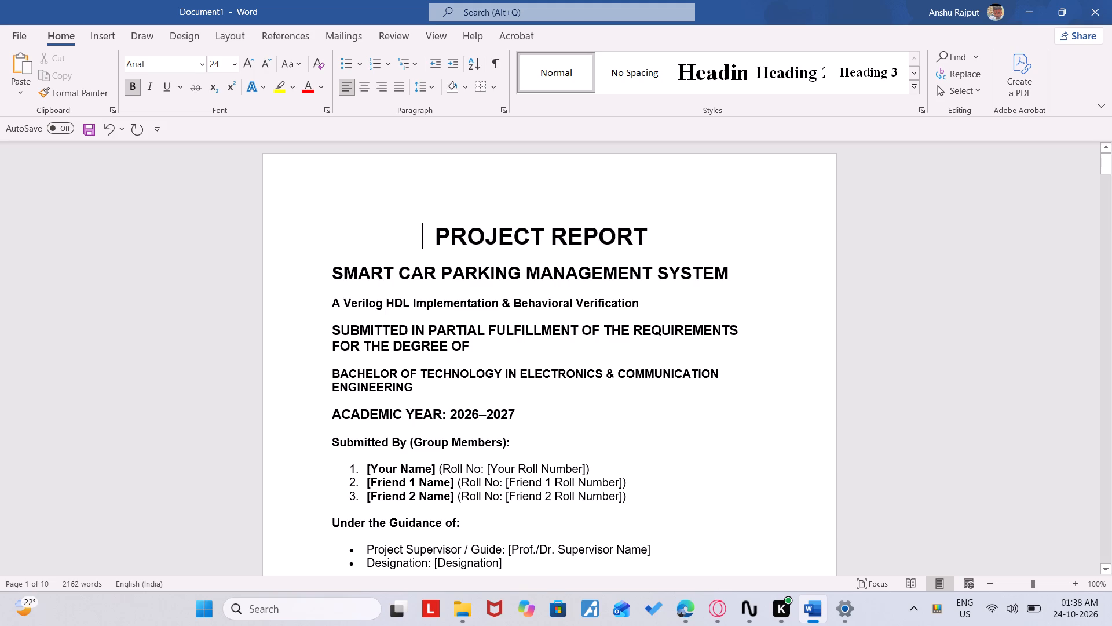
left_click(532, 181)
left_click(540, 231)
Insert an empty line between the PROJECT REPORT title and the SMART CAR PARKING MANAGEMENT SYSTEM heading.
left_click(654, 239)
key("Return")
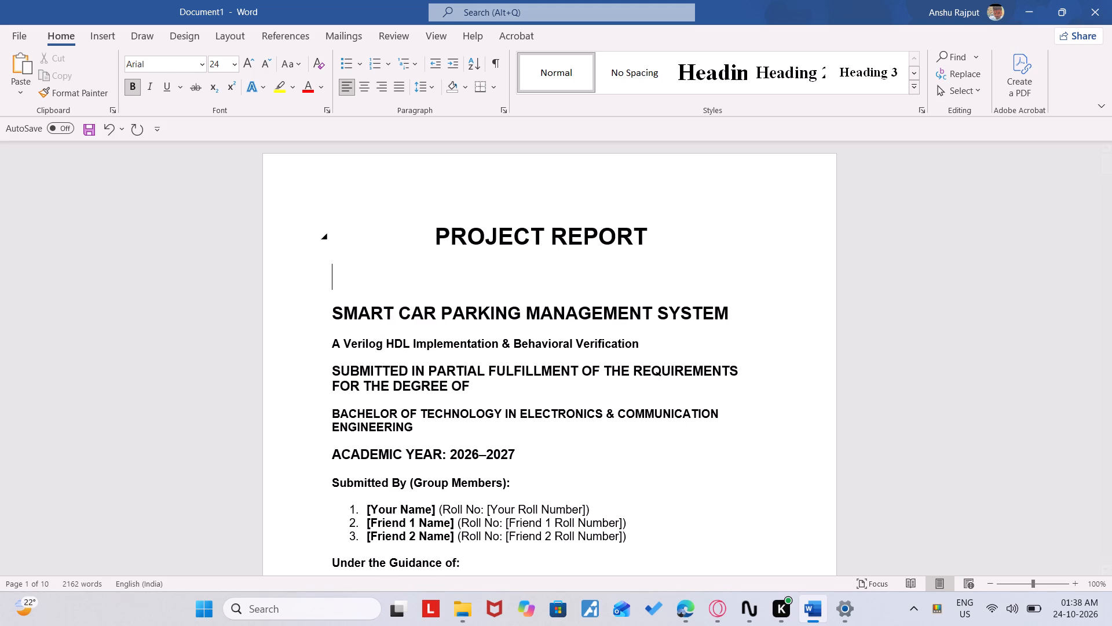
scroll(890, 418, "up", 1)
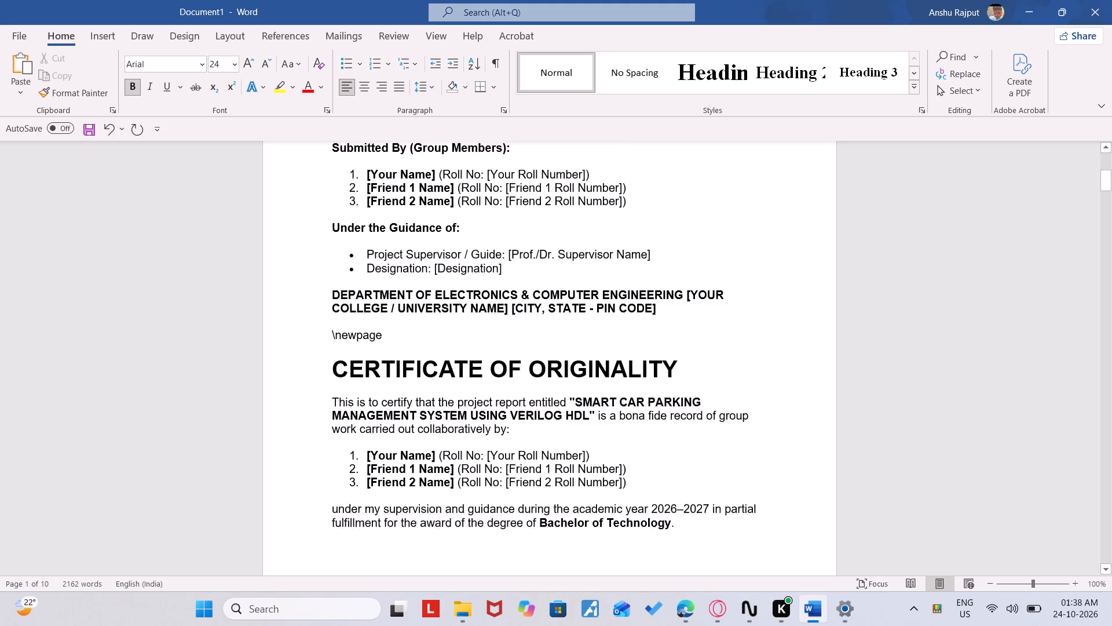
scroll(890, 418, "up", 1)
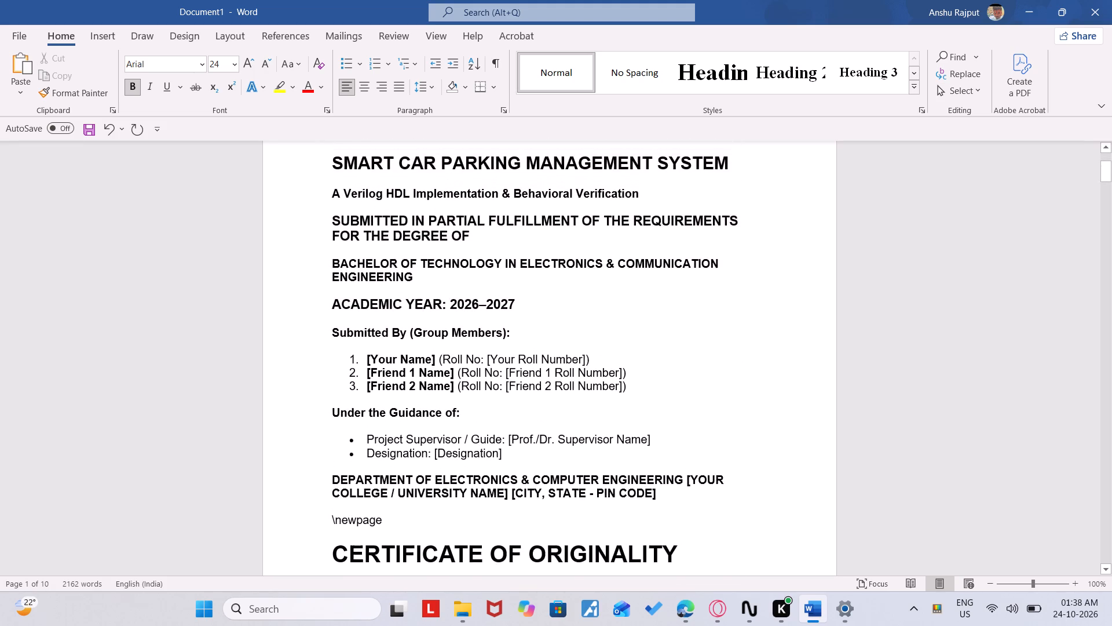
Justify the text from the SMART CAR PARKING MANAGEMENT SYSTEM heading through the certificate paragraph ending in Bachelor of Technology.
scroll(890, 418, "up", 1)
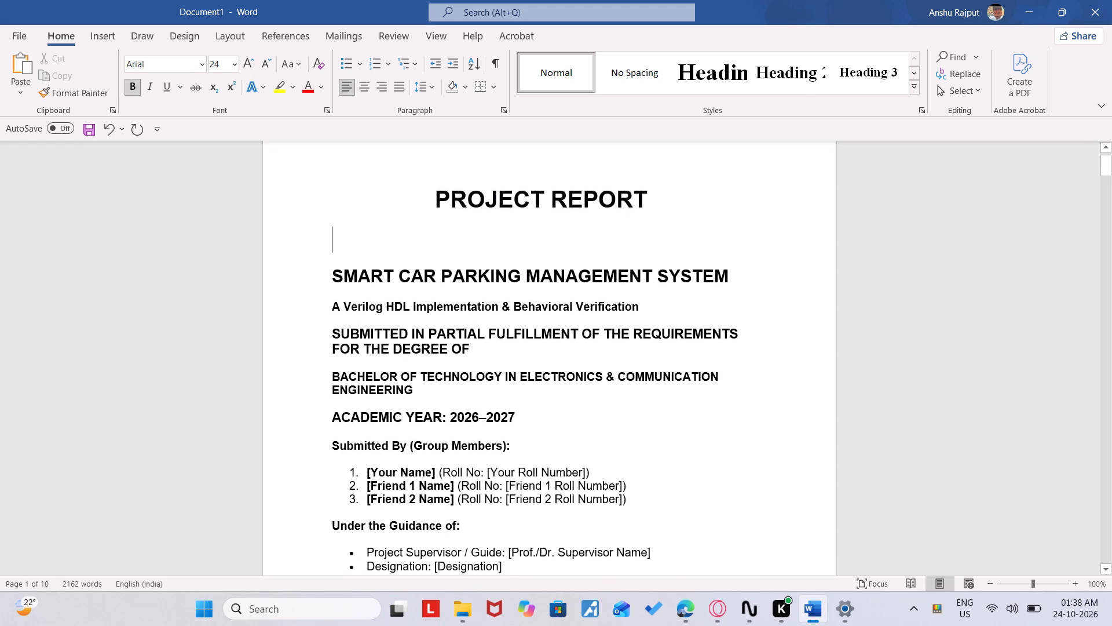
scroll(880, 527, "down", 4)
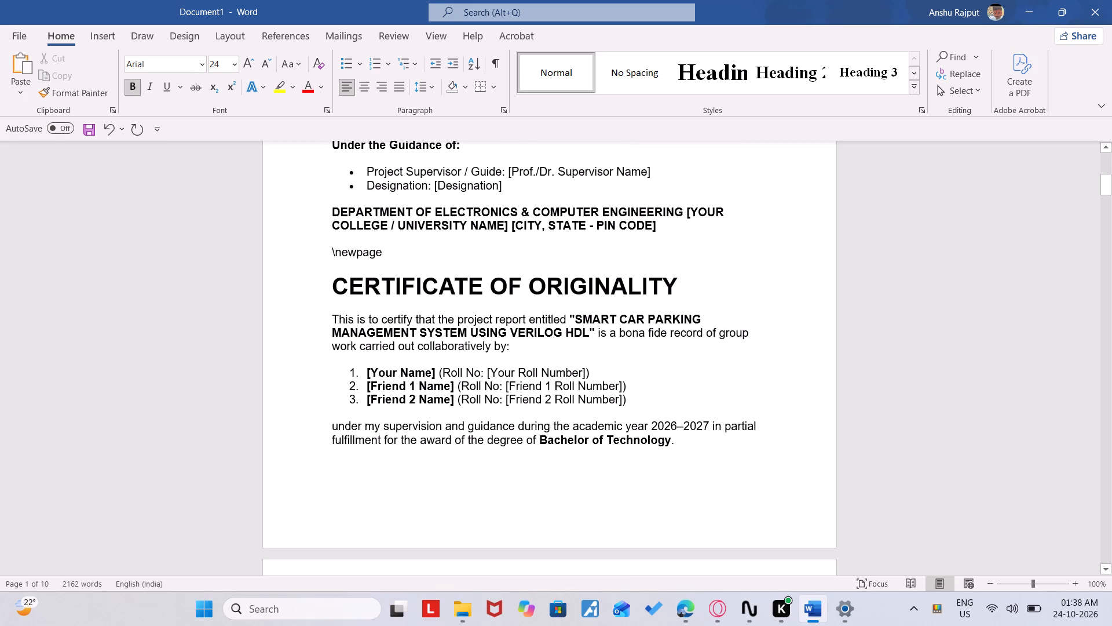
left_click_drag(682, 443, 575, 185)
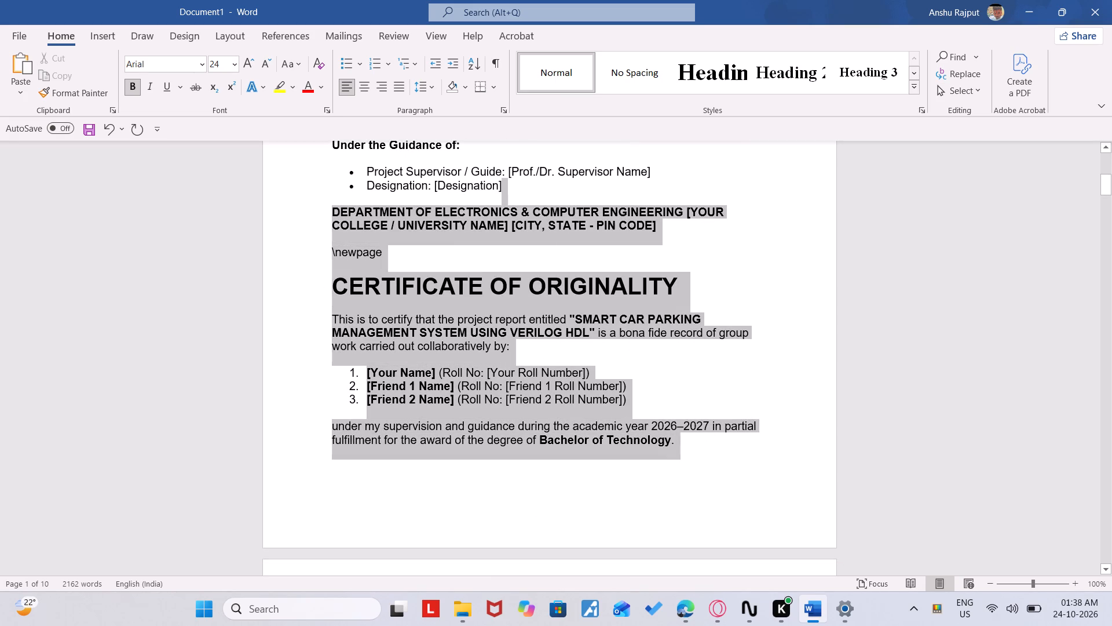
left_click_drag(575, 185, 511, 213)
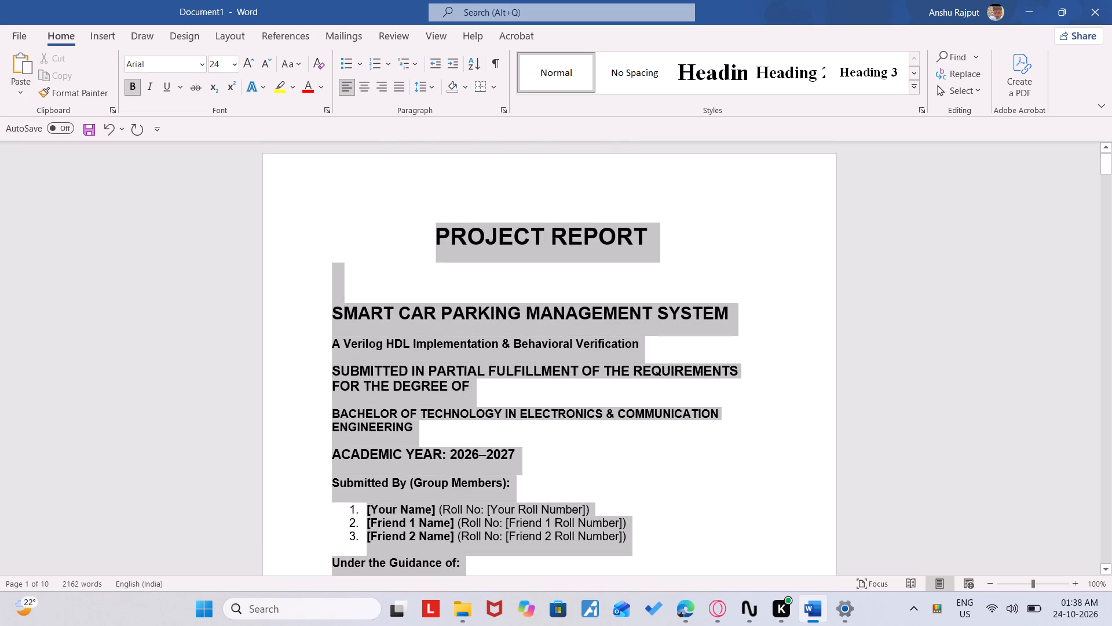
left_click_drag(511, 213, 320, 312)
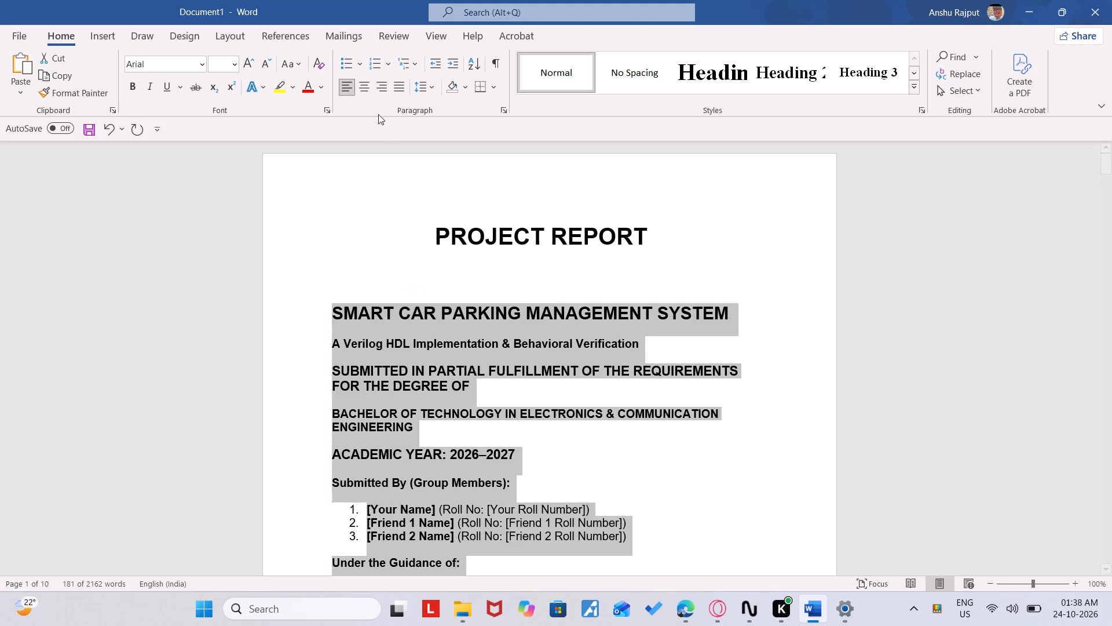
left_click(349, 89)
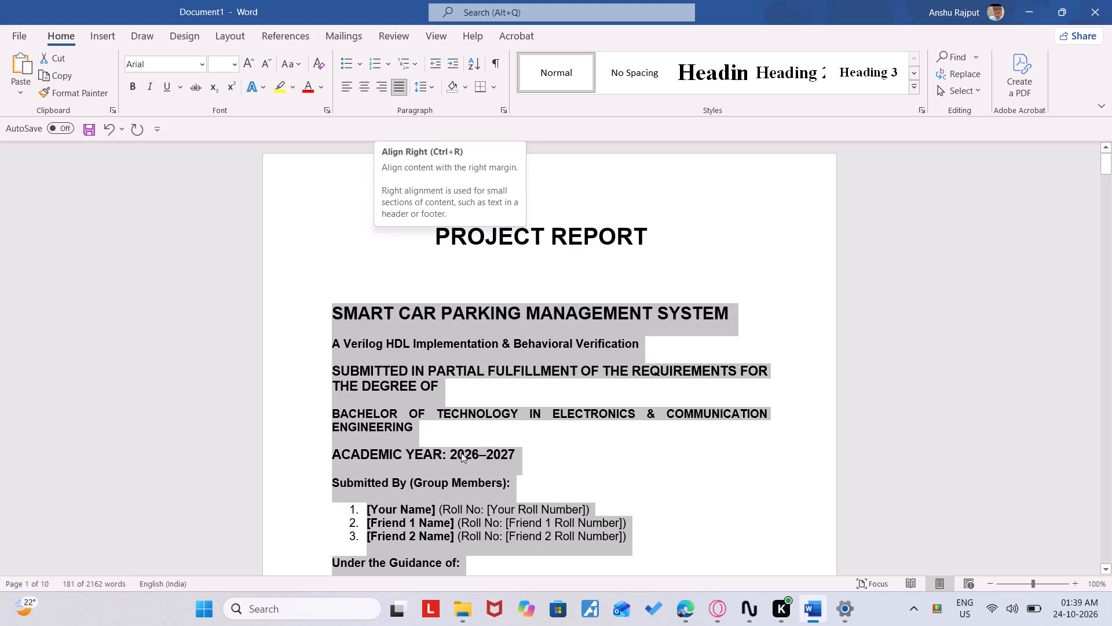
left_click(251, 447)
Delete the \newpage marker between the department line and the CERTIFICATE OF ORIGINALITY heading.
scroll(456, 503, "down", 1)
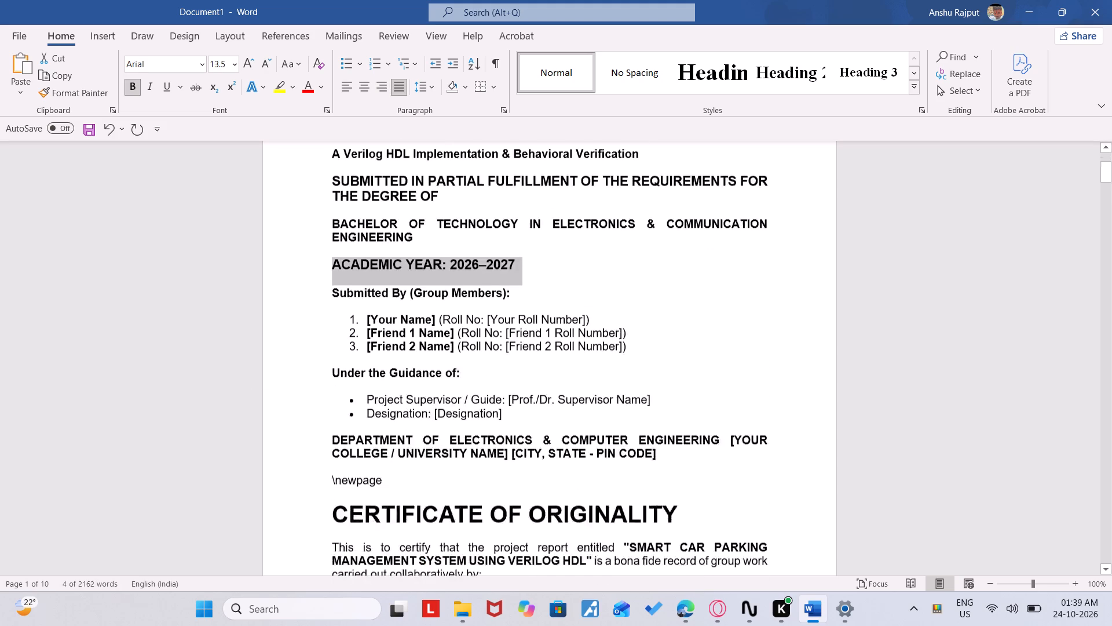
scroll(456, 503, "down", 2)
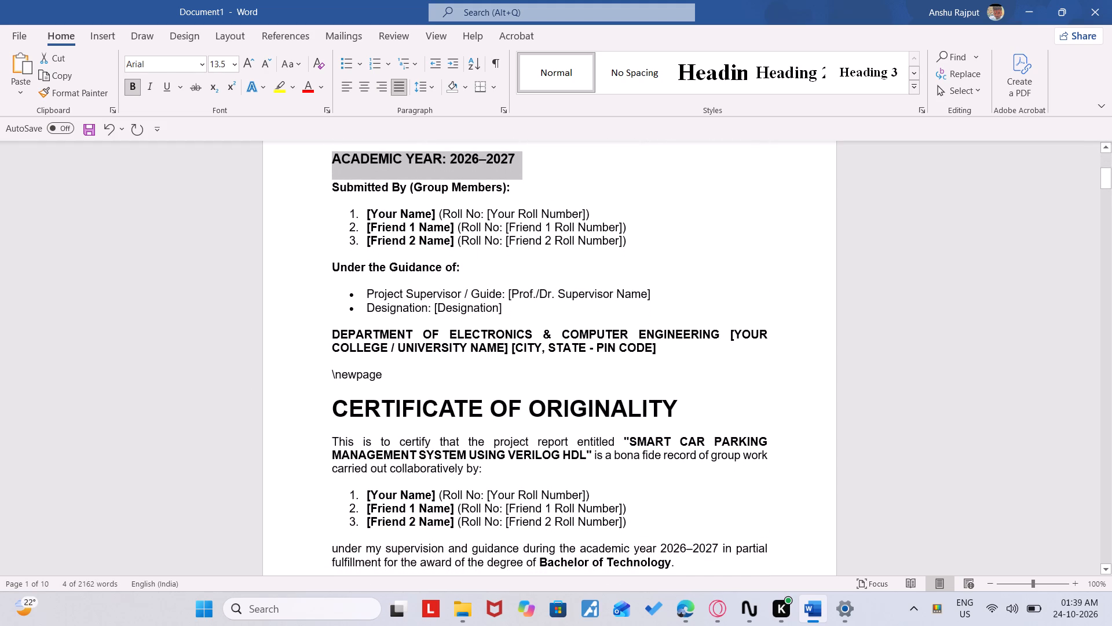
scroll(456, 503, "down", 1)
left_click_drag(413, 374, 364, 373)
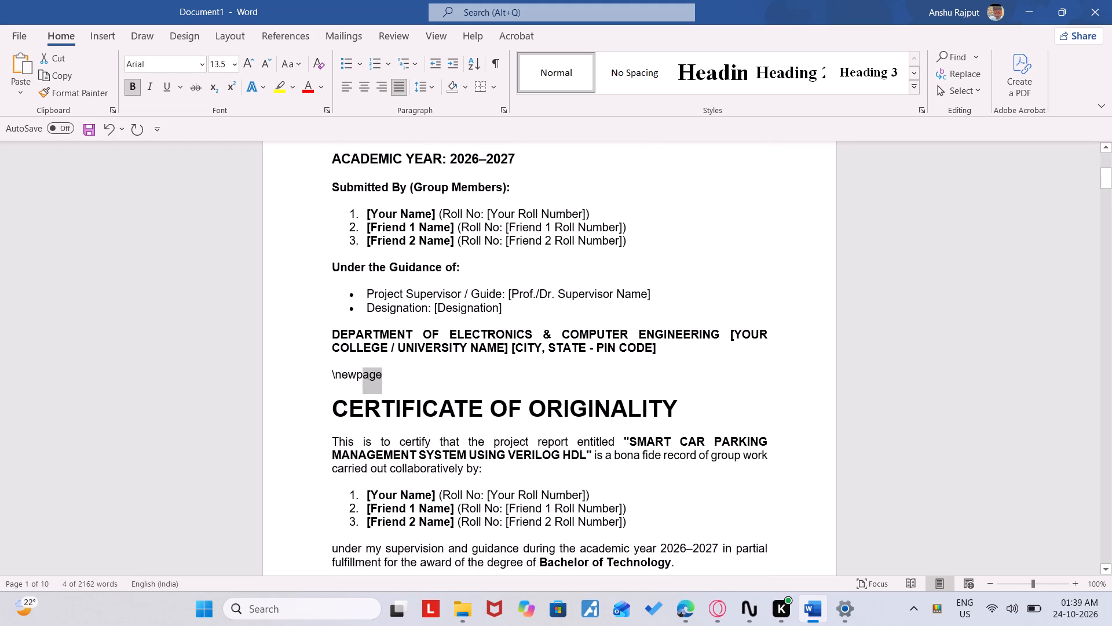
left_click_drag(364, 373, 329, 371)
key("BackSpace")
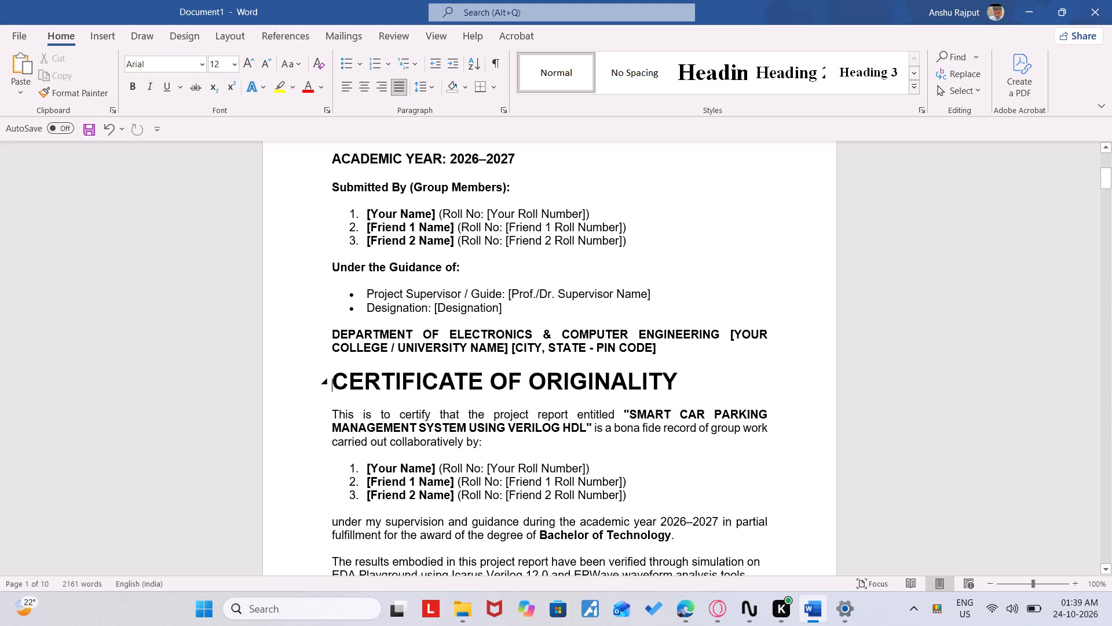
Push the CERTIFICATE OF ORIGINALITY heading onto the second page by inserting empty lines before it.
key("Return")
key("Return")
key("Return")
key("Return")
key("Return")
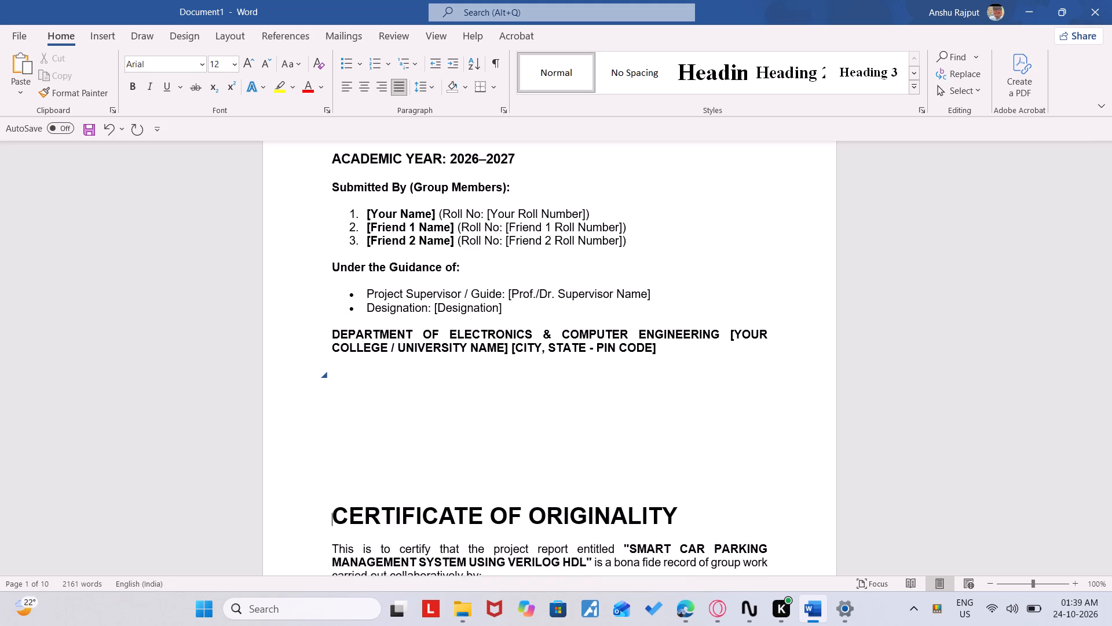
key("Return")
key("Return")
key("Return")
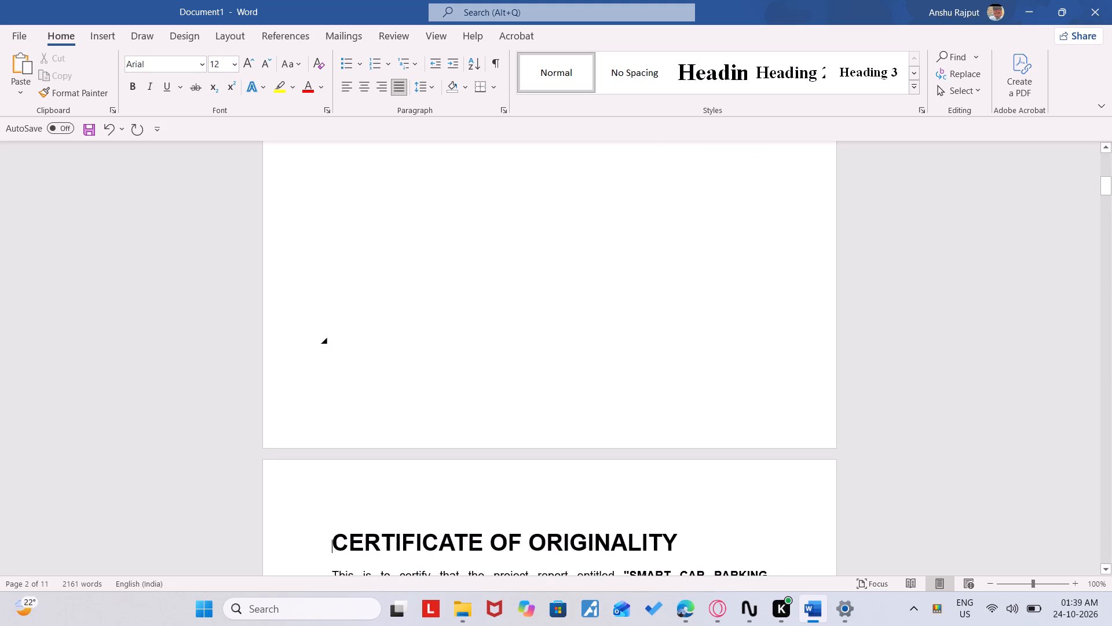
Pad the CERTIFICATE OF ORIGINALITY heading with leading spaces so it sits roughly centered on the page.
key("space")
key("space")
key("space")
key("space")
key("space")
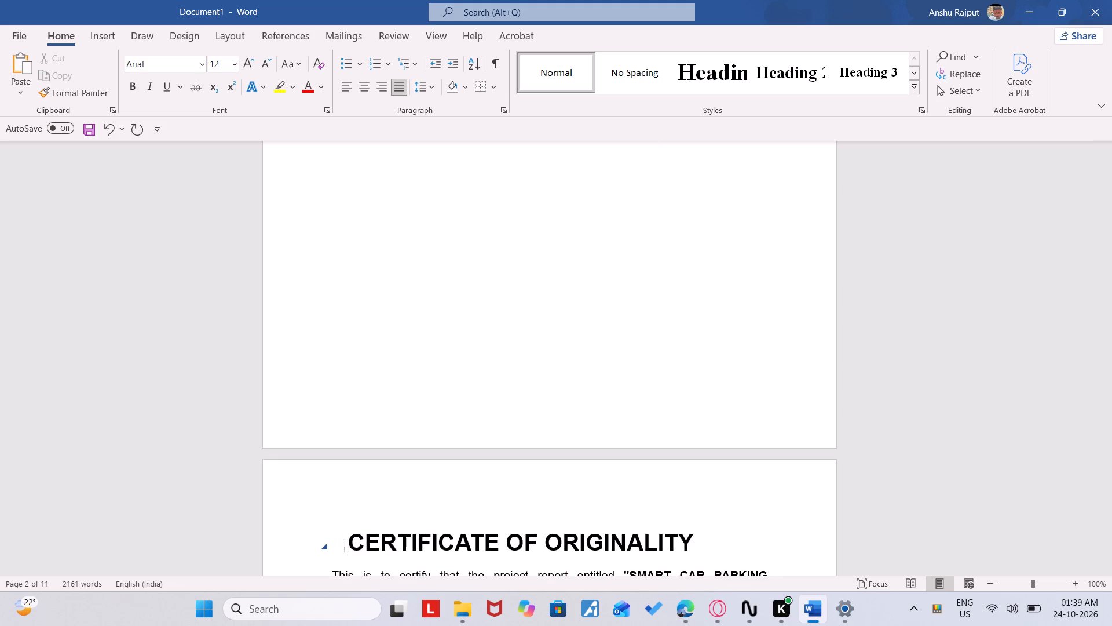
key("space")
key("space")
key("space")
key("space")
key("space")
key("space")
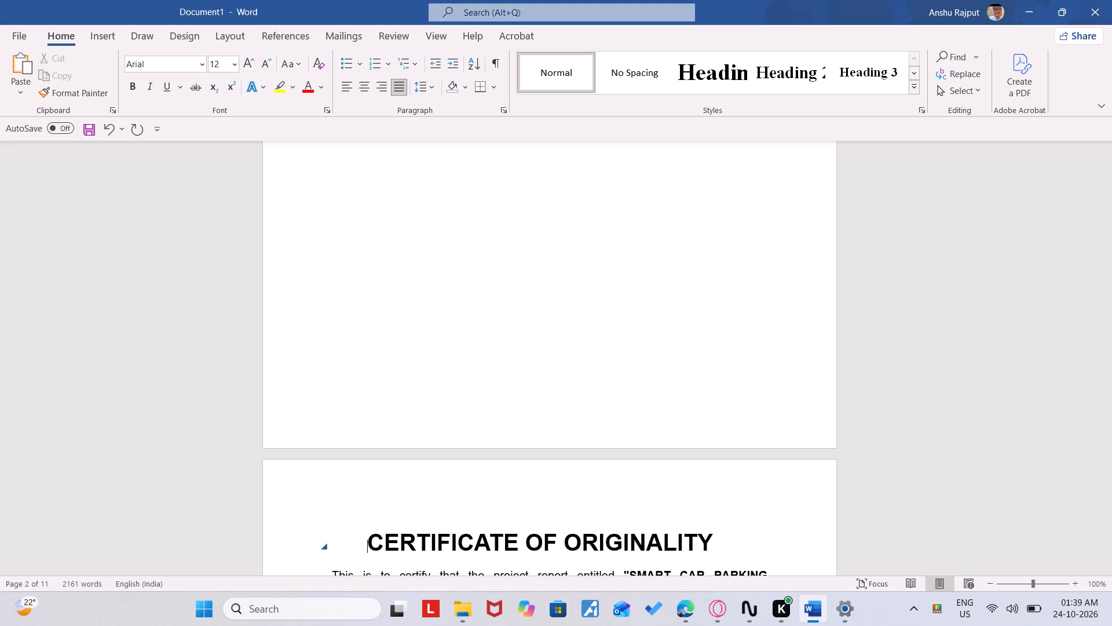
Delete the \newpage marker just above the ACKNOWLEDGEMENT heading.
scroll(419, 465, "down", 2)
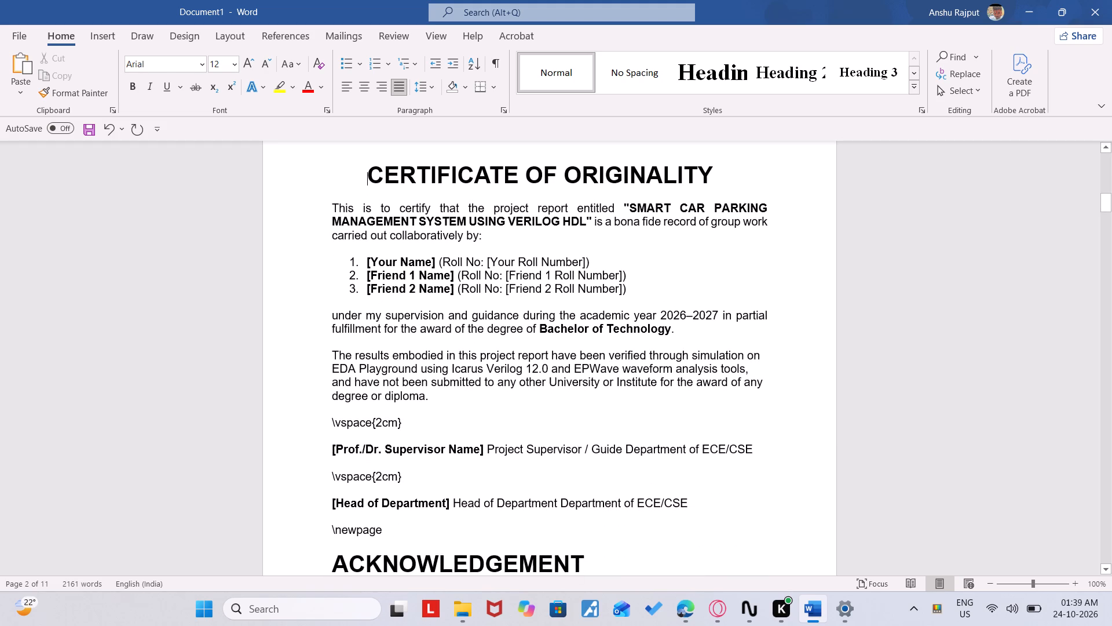
scroll(419, 465, "up", 2)
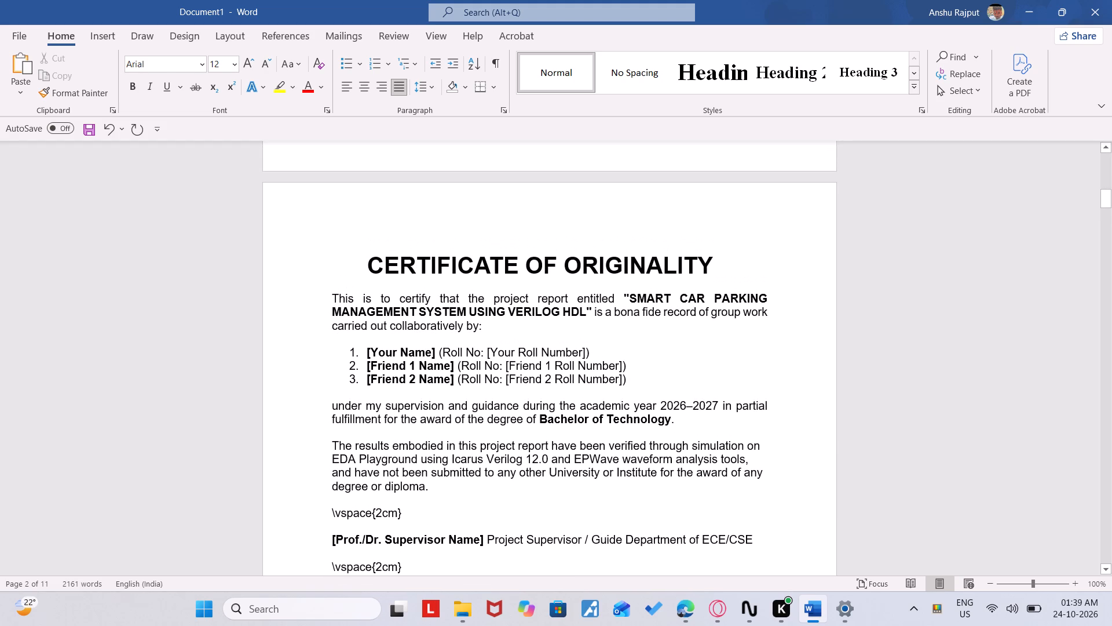
scroll(419, 465, "down", 2)
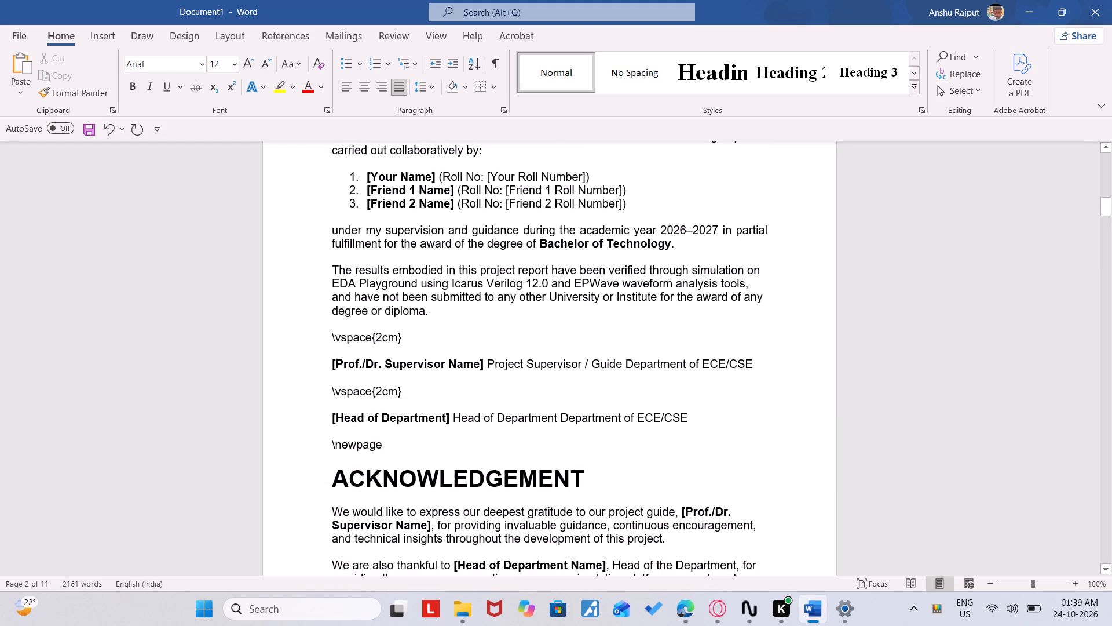
left_click_drag(403, 453, 333, 438)
key("BackSpace")
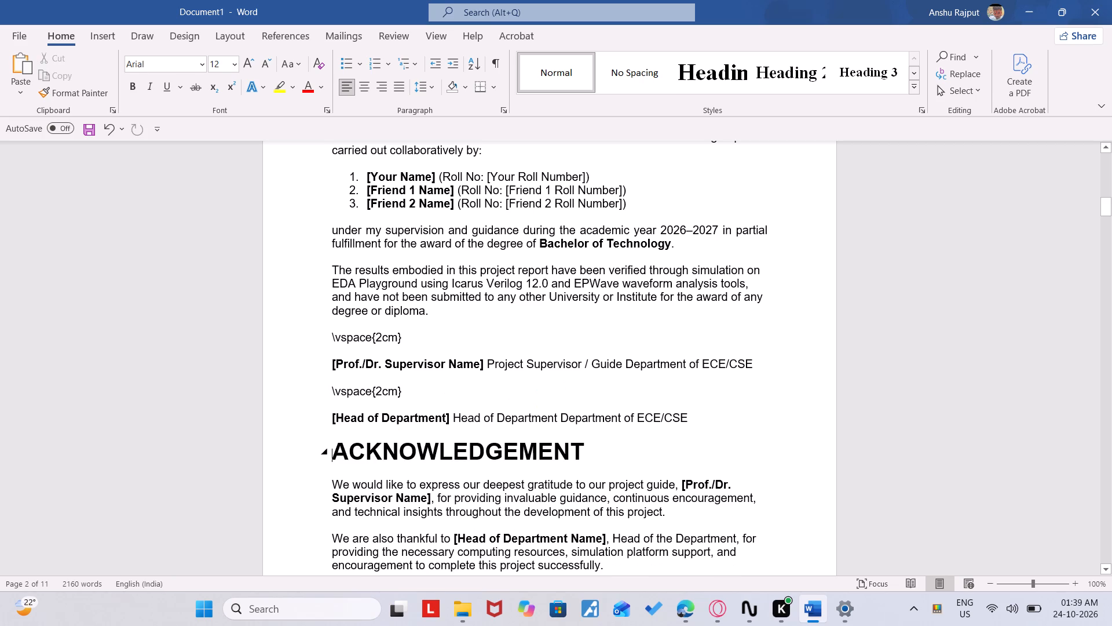
Delete both \vspace{2cm} markers above the Head of Department and Supervisor Name signature lines.
left_click_drag(418, 387, 371, 392)
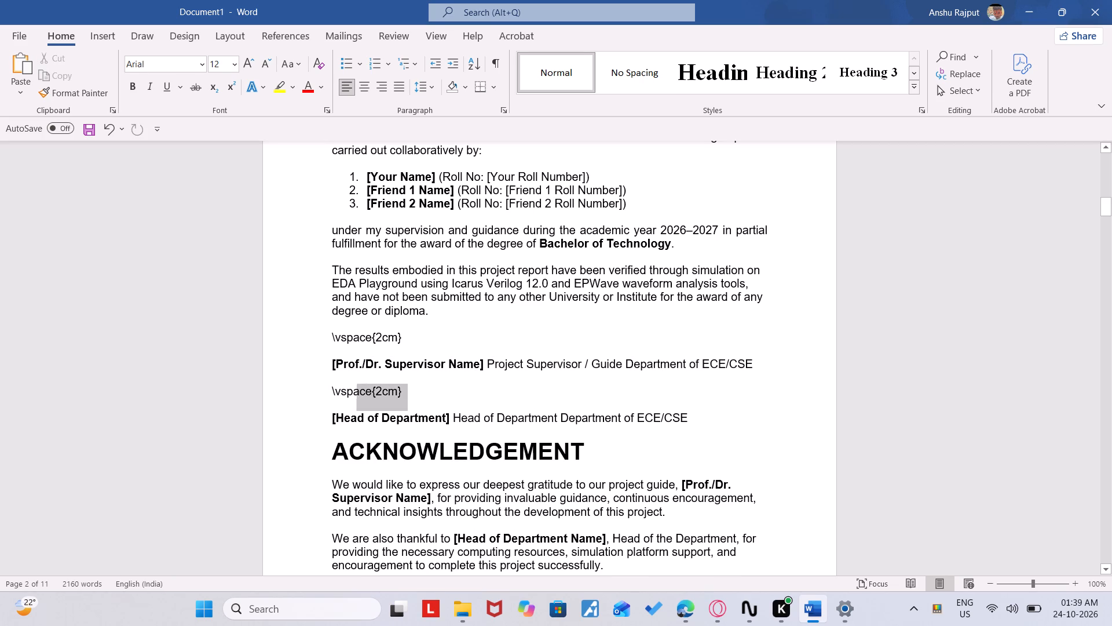
left_click_drag(371, 392, 325, 395)
key("BackSpace")
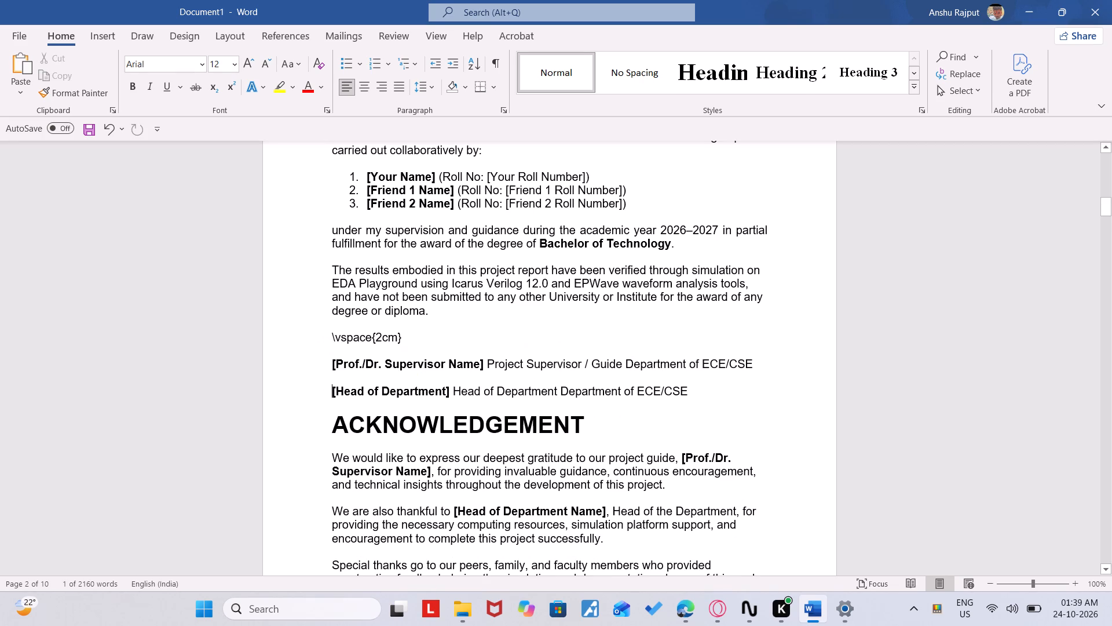
left_click_drag(422, 334, 339, 336)
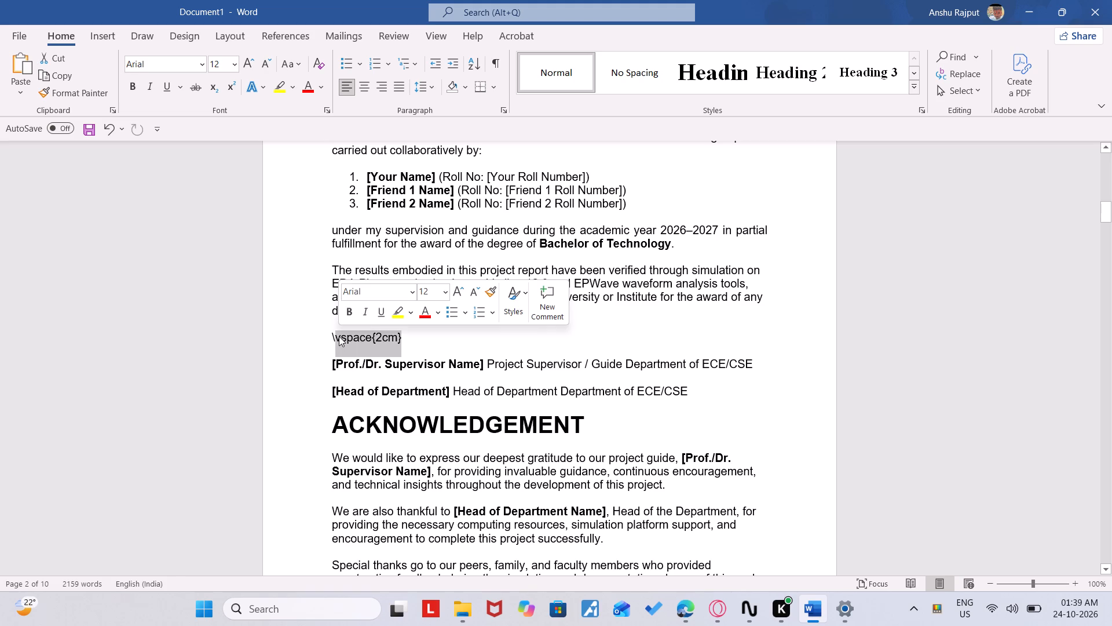
left_click(334, 333)
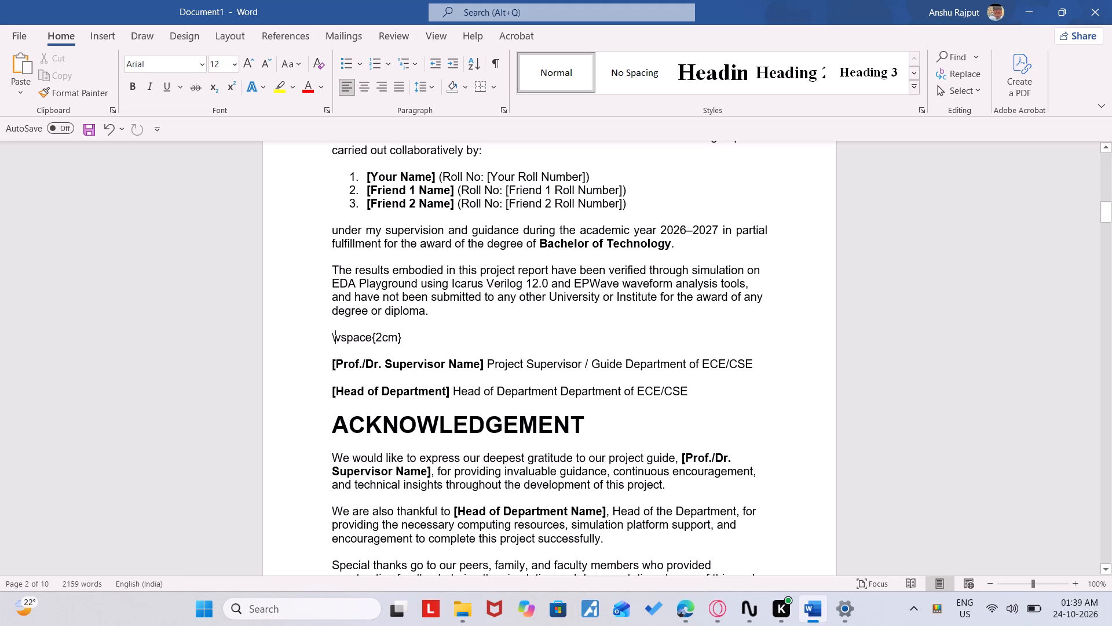
left_click_drag(408, 334, 330, 336)
left_click_drag(330, 336, 328, 336)
key("BackSpace")
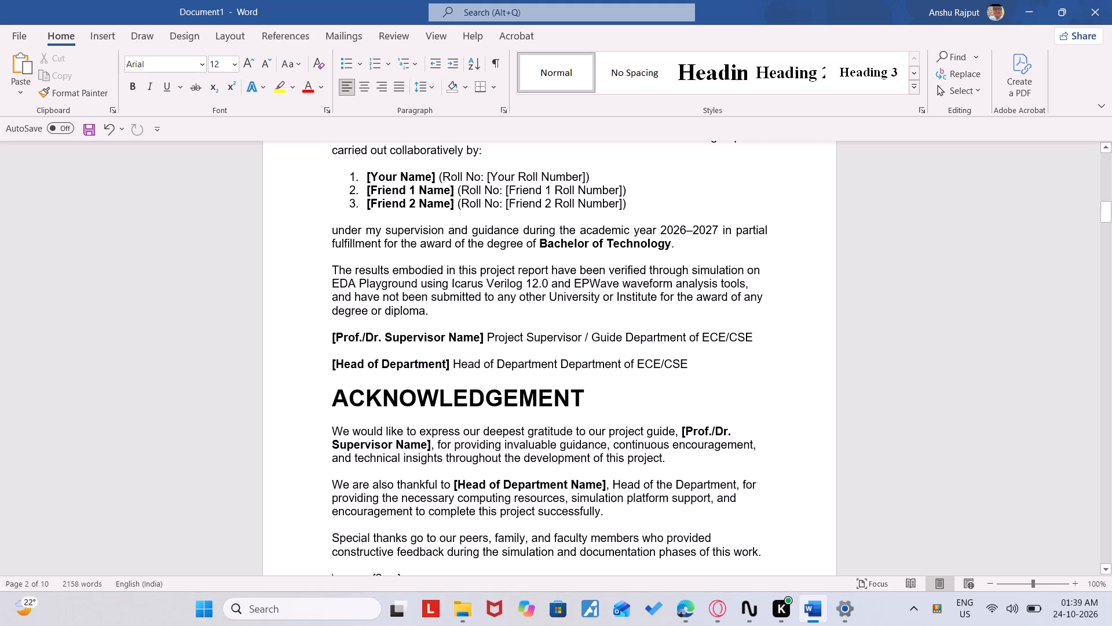
Push the ACKNOWLEDGEMENT heading onto the third page by inserting empty lines before it.
left_click(331, 391)
key("Return")
key("backslash")
key("Return")
key("Return")
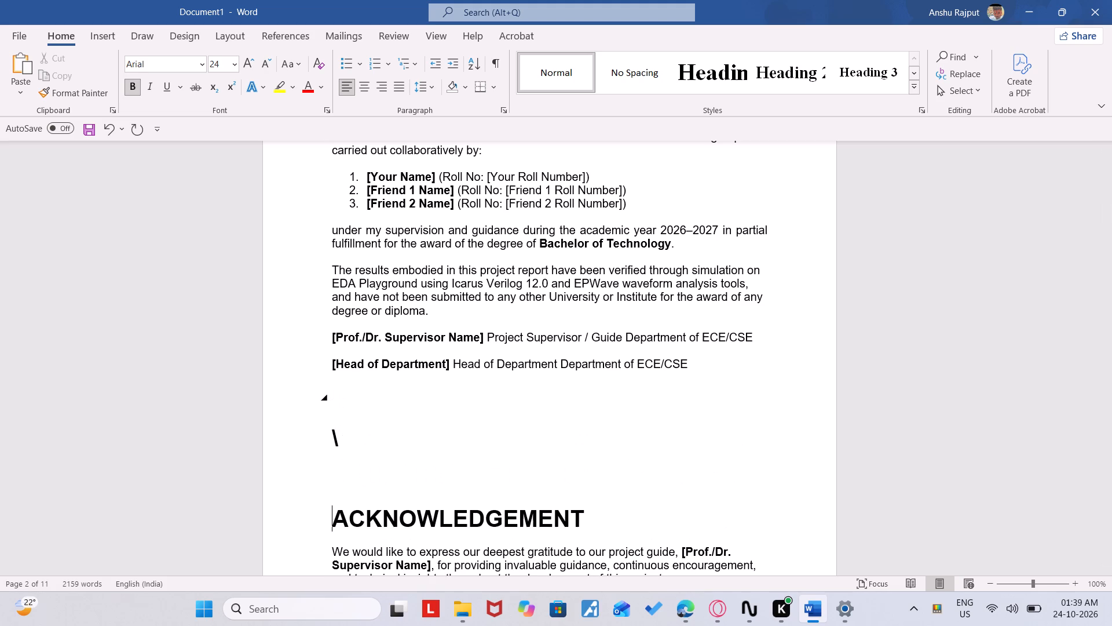
key("BackSpace")
key("BackSpace")
key("BackSpace")
key("Return")
key("Return")
key("Return")
key("Return")
key("Return")
key("Return")
key("Return")
key("Return")
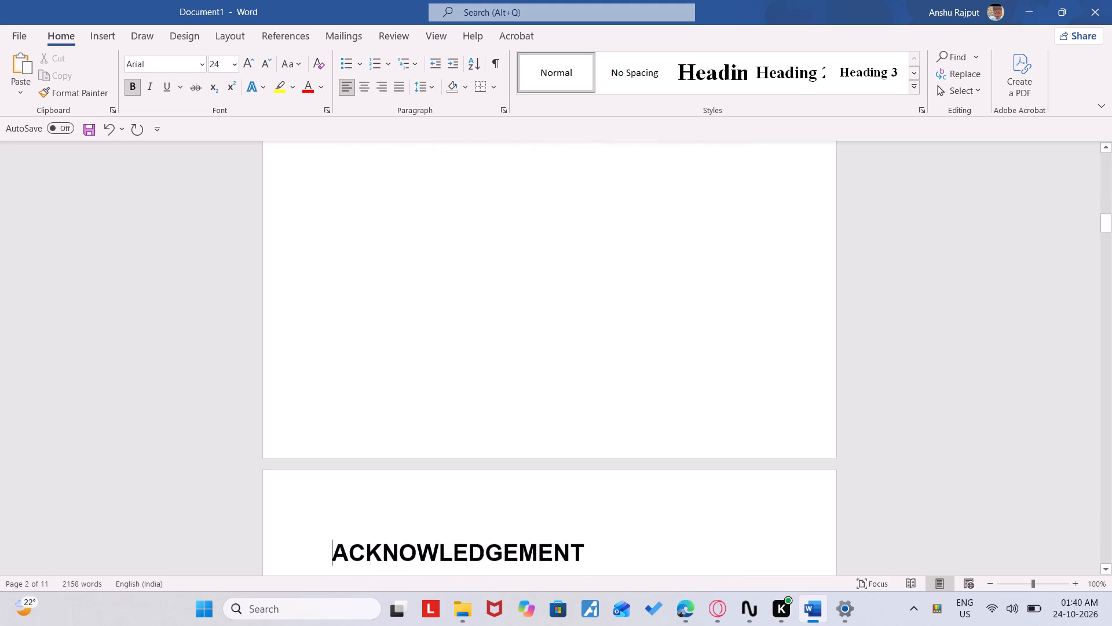
Pad the ACKNOWLEDGEMENT heading with leading spaces so it sits roughly centered on the page.
key("space")
key("space")
key("space")
key("space")
key("space")
key("space")
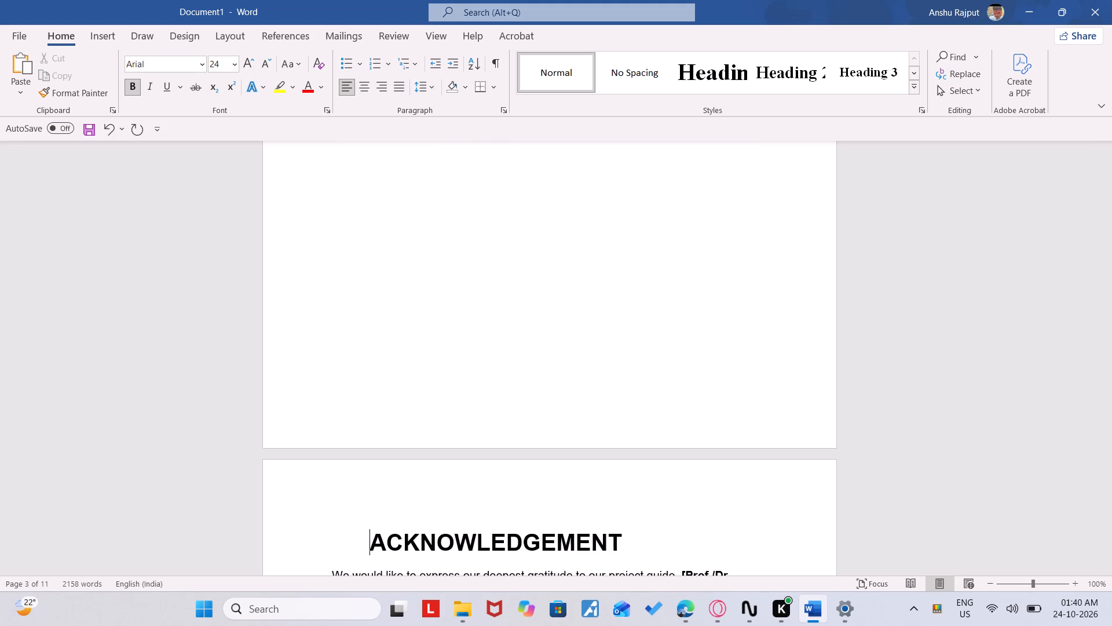
key("space")
key("space")
key("space")
key("space")
key("space")
key("space")
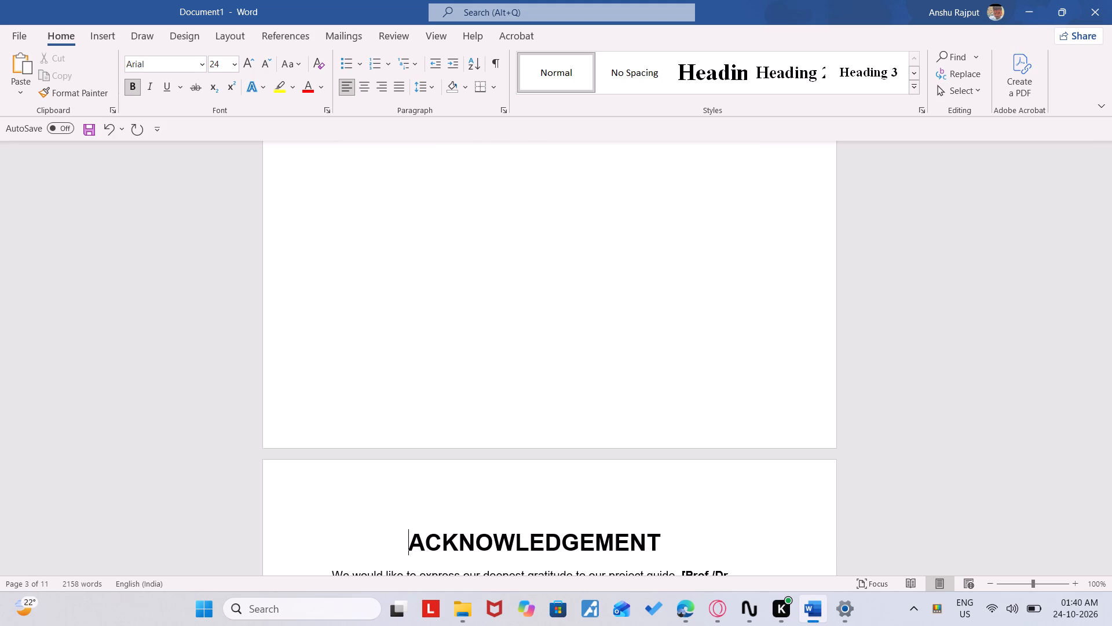
Review the layout of the certificate page and the cover page.
scroll(460, 407, "up", 4)
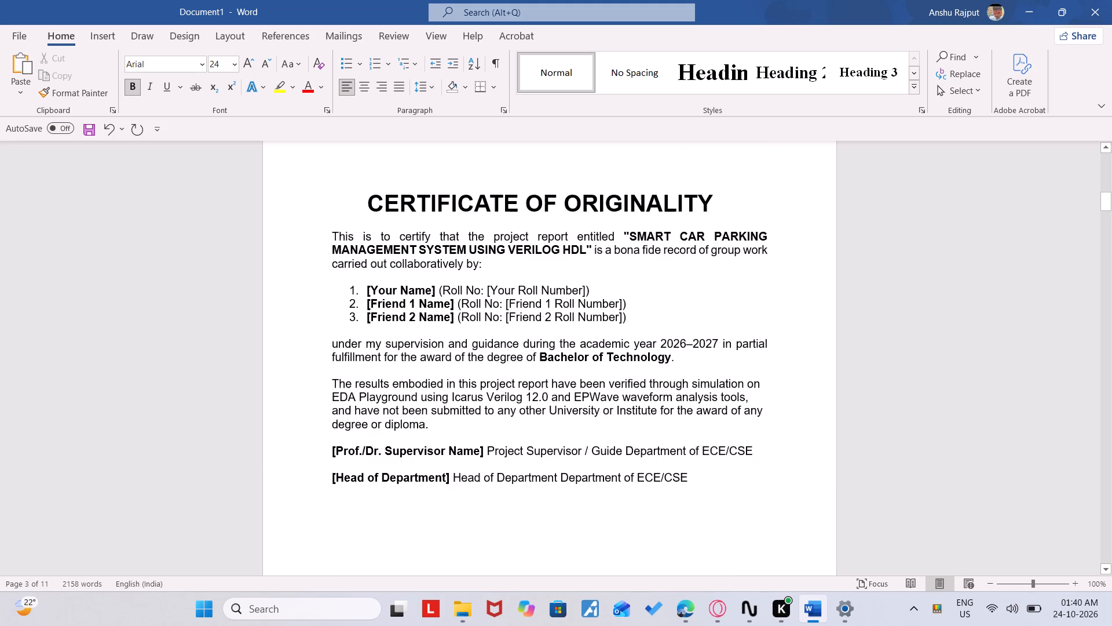
scroll(460, 407, "up", 2)
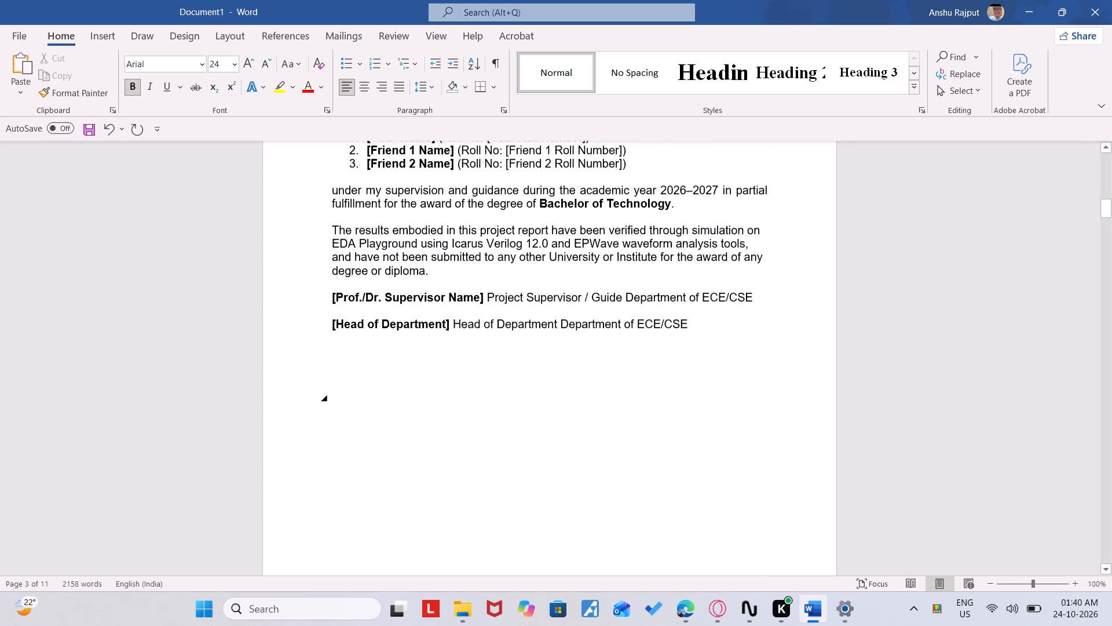
scroll(460, 407, "up", 2)
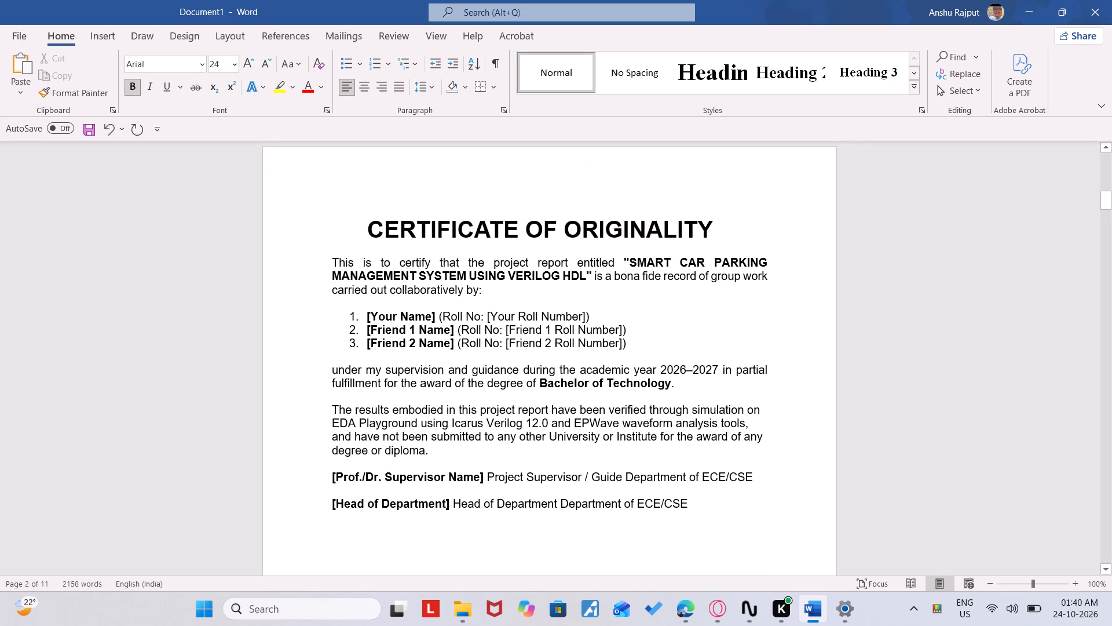
scroll(639, 268, "up", 7)
scroll(639, 268, "down", 1)
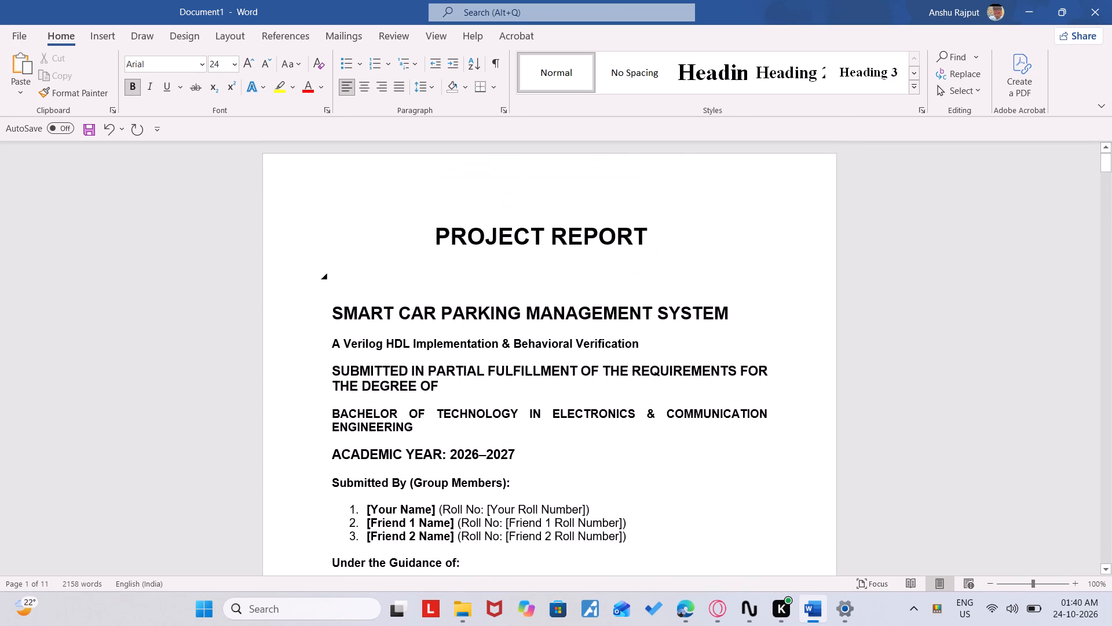
scroll(639, 268, "down", 1)
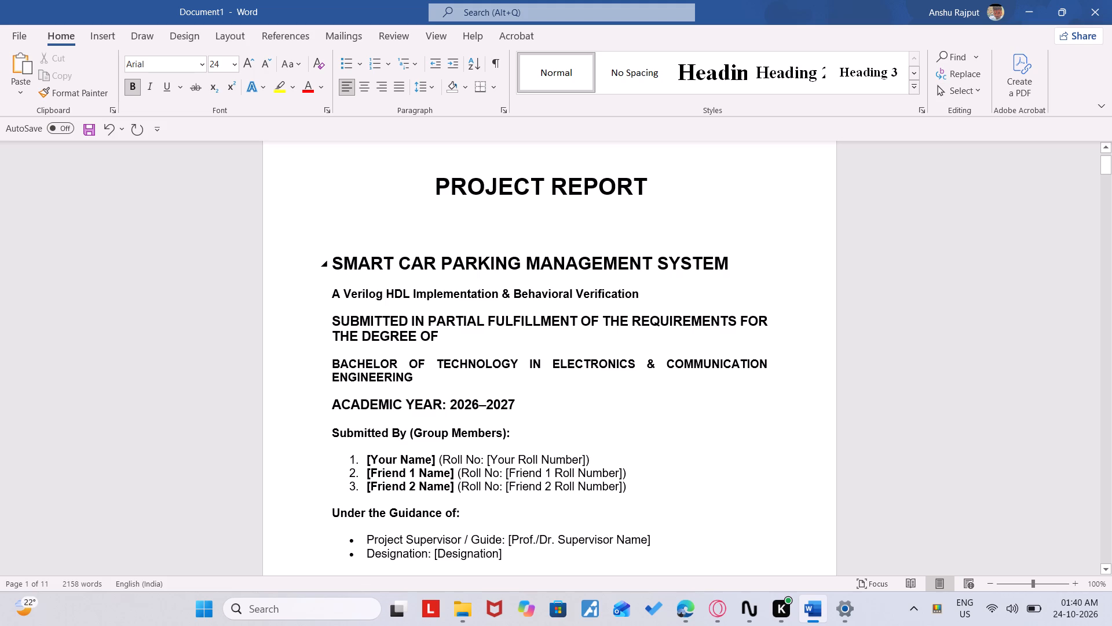
Select the cover page lines from "A Verilog HDL Implementation & Behavioral Verification" through "ELECTRONICS & COMMUNICATION ENGINEERING" for paragraph formatting.
left_click_drag(329, 285, 445, 317)
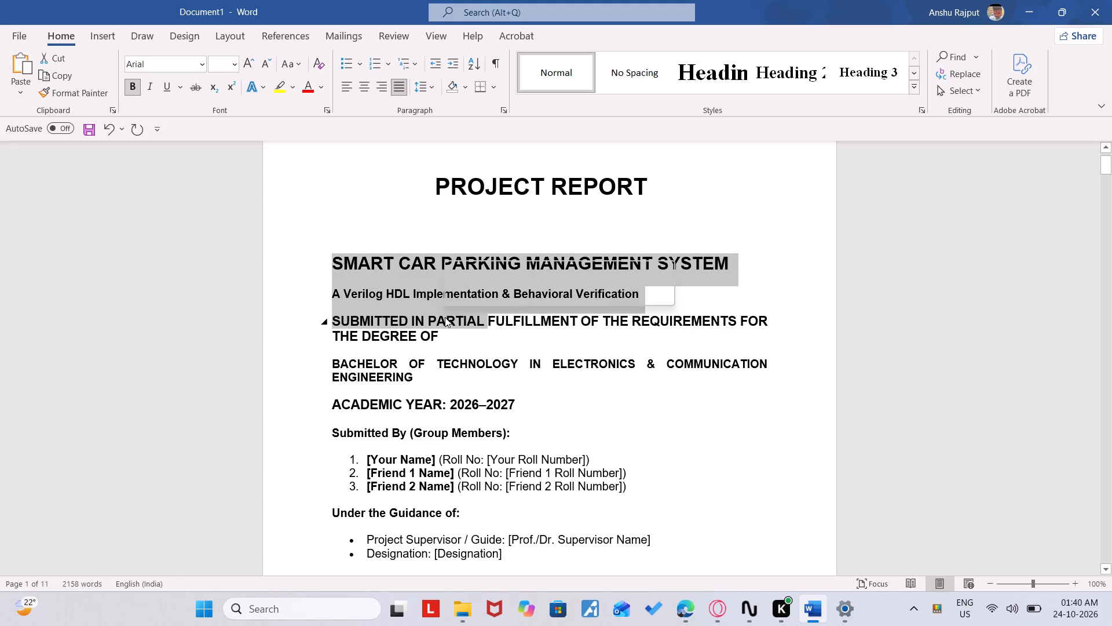
left_click(445, 317)
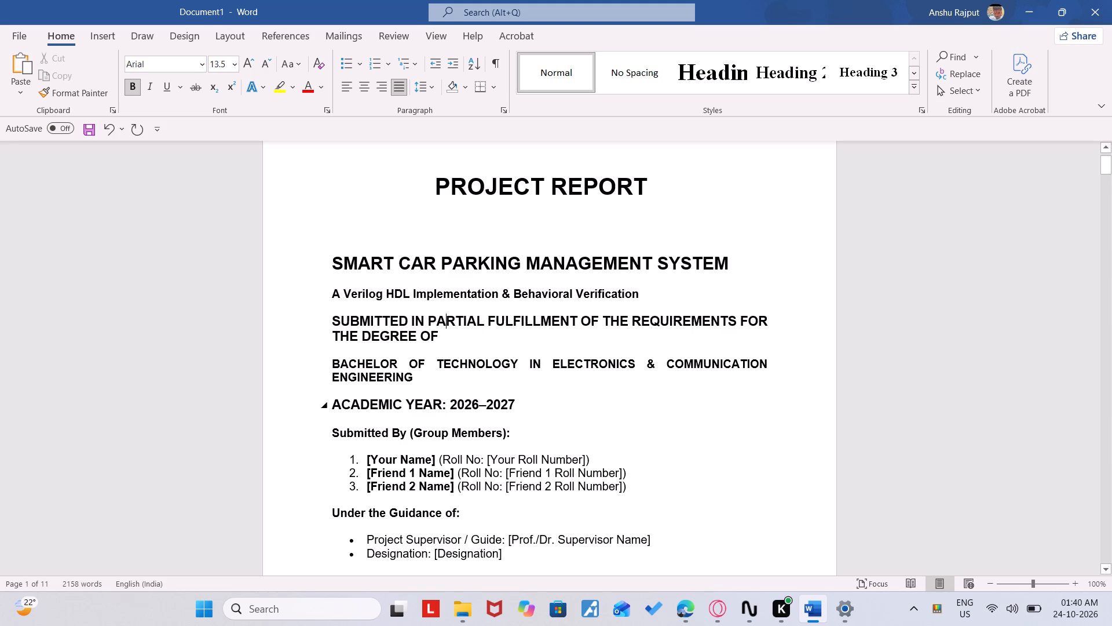
left_click_drag(426, 379, 393, 352)
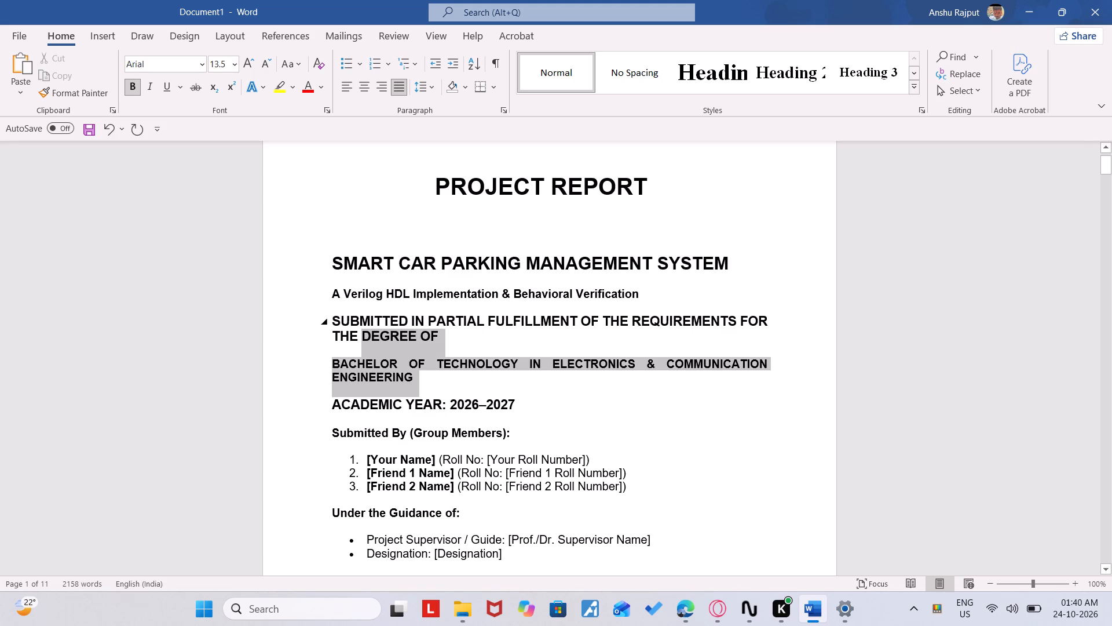
left_click_drag(393, 352, 331, 298)
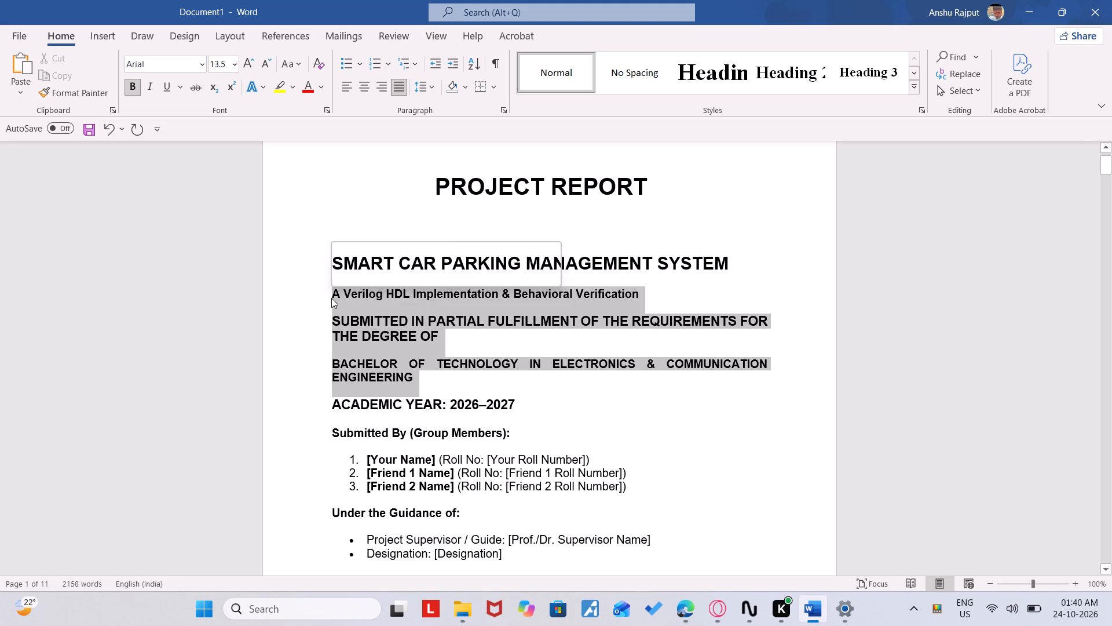
left_click(444, 89)
left_click(433, 89)
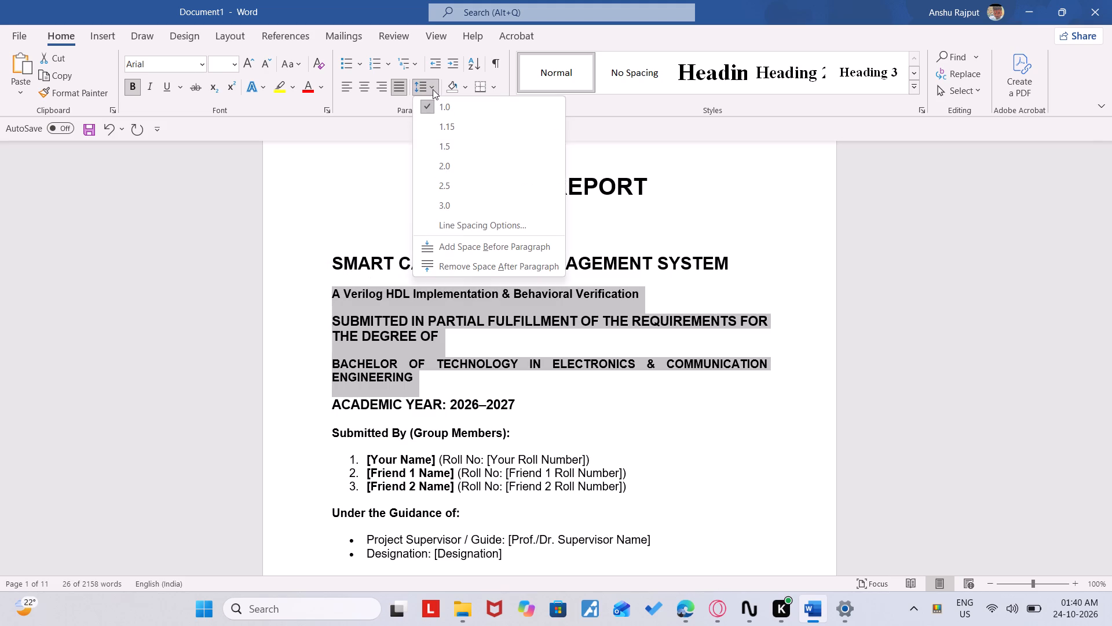
left_click(433, 89)
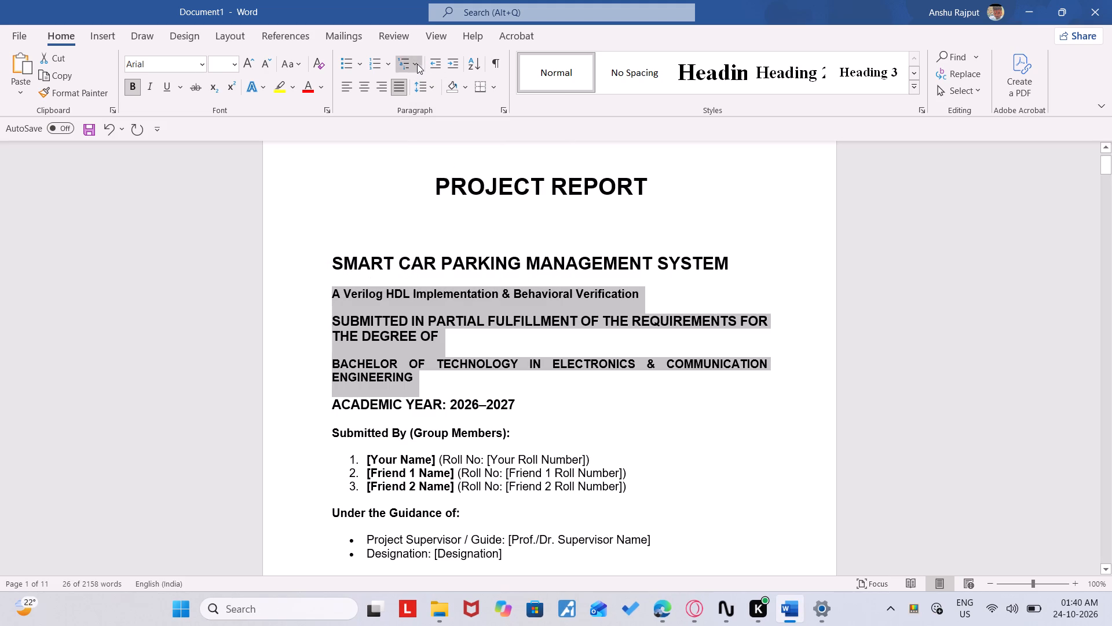
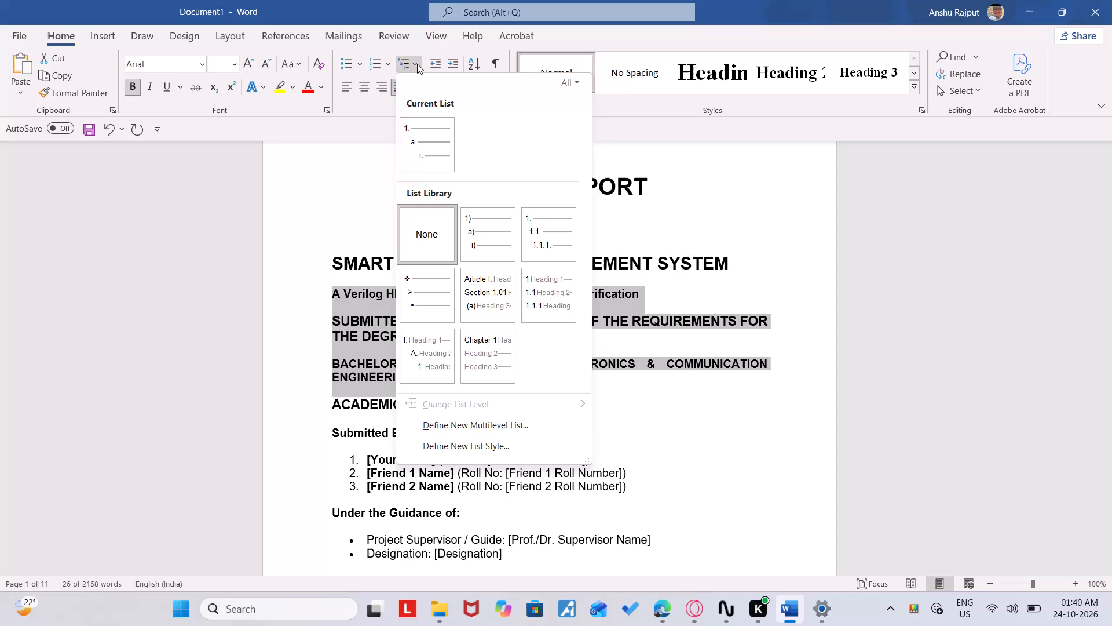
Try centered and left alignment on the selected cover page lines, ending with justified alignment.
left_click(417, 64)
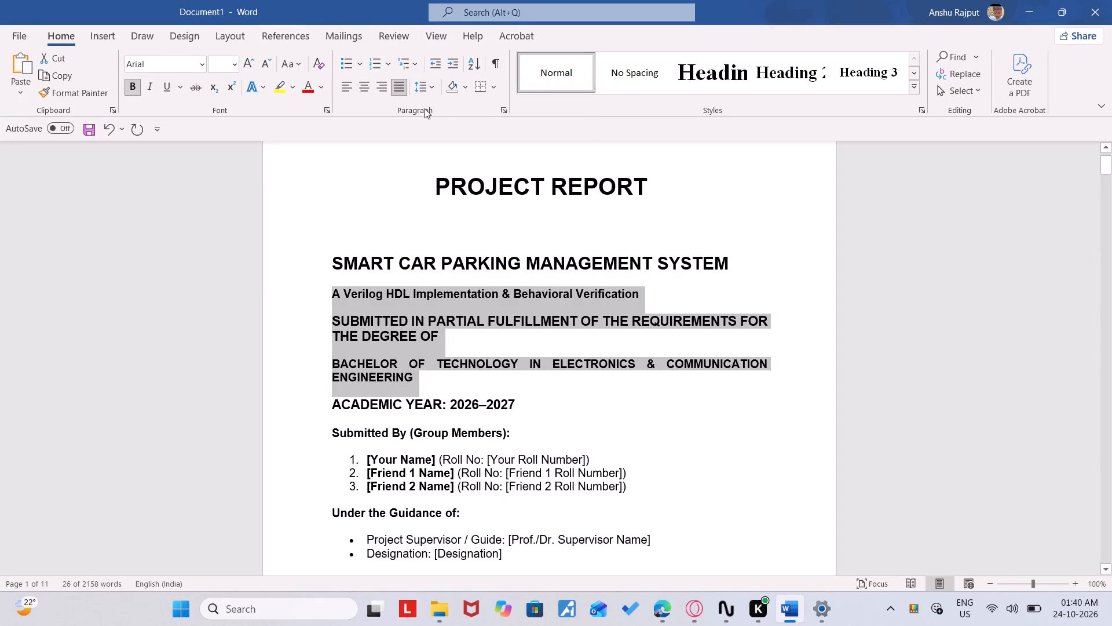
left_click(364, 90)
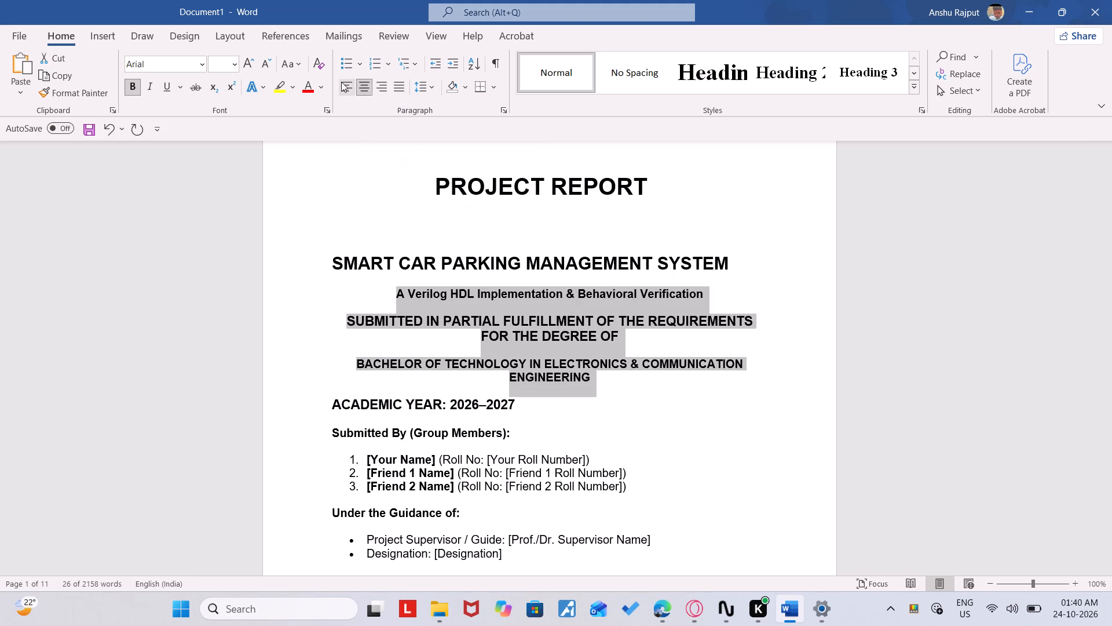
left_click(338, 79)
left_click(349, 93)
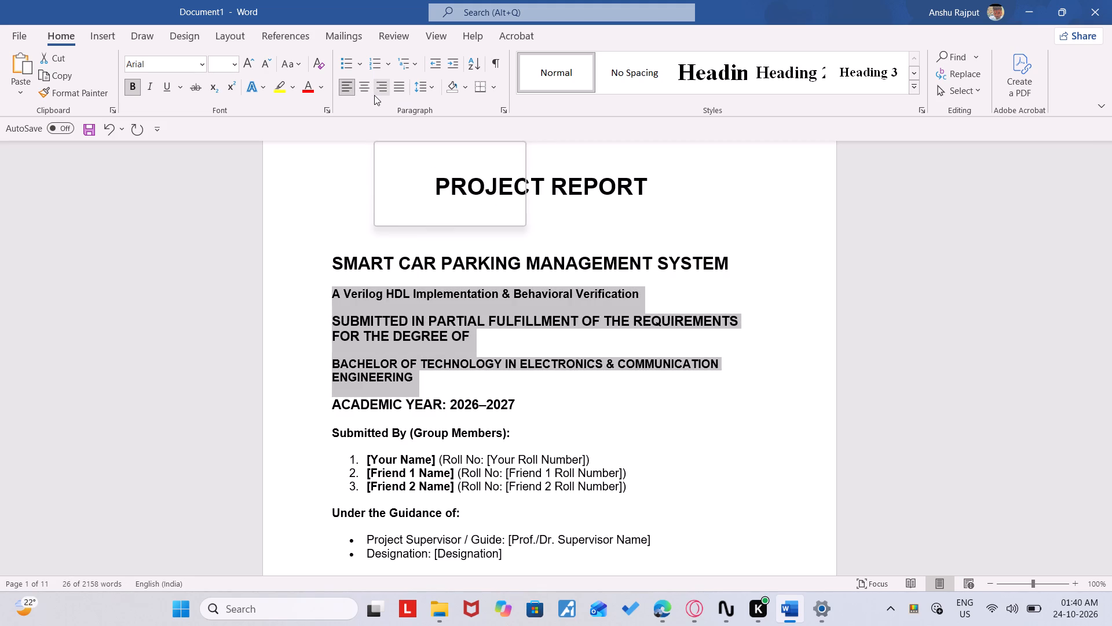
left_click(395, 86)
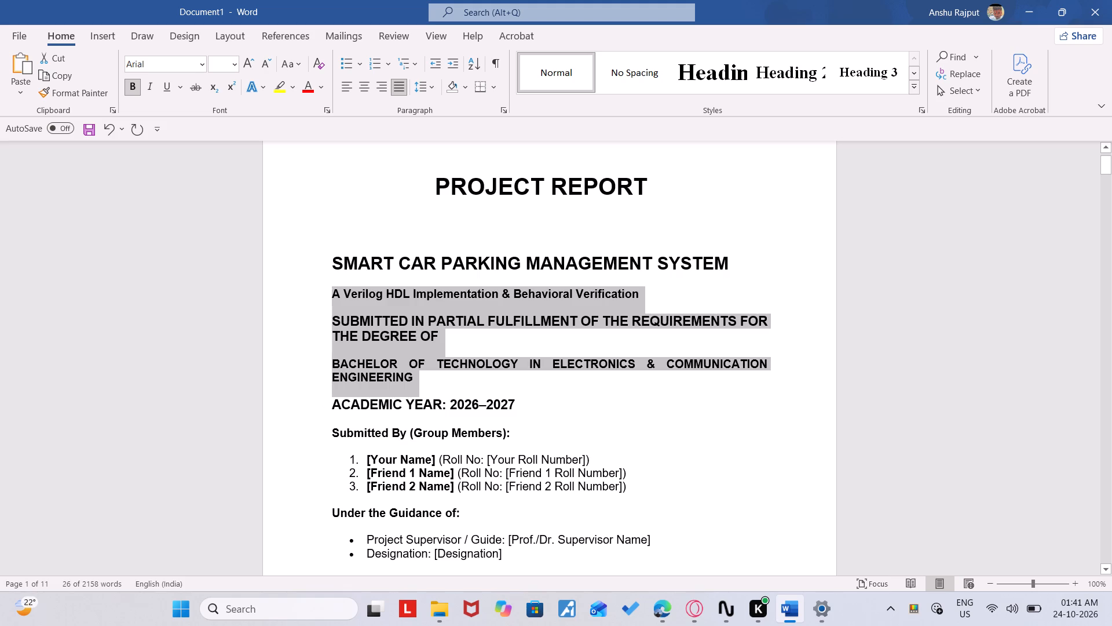
Remove bold from the cover lines "A Verilog HDL Implementation & Behavioral Verification" through "ACADEMIC YEAR: 2026–2027", keeping the Arial font.
left_click(428, 386)
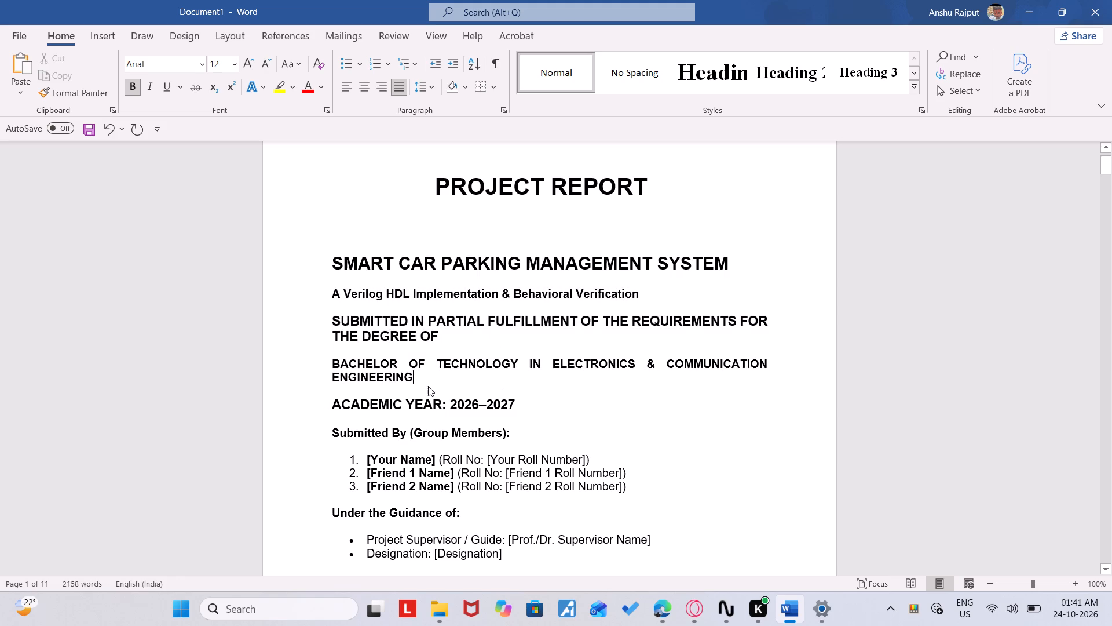
left_click_drag(413, 380, 401, 373)
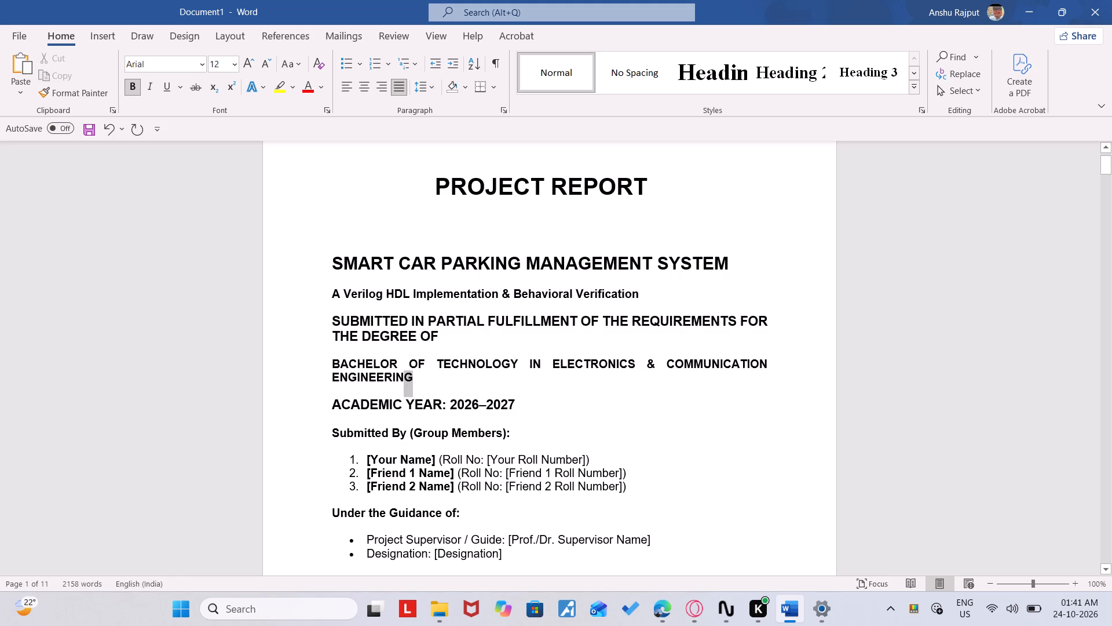
left_click_drag(401, 373, 402, 366)
left_click(402, 366)
left_click_drag(514, 409, 364, 302)
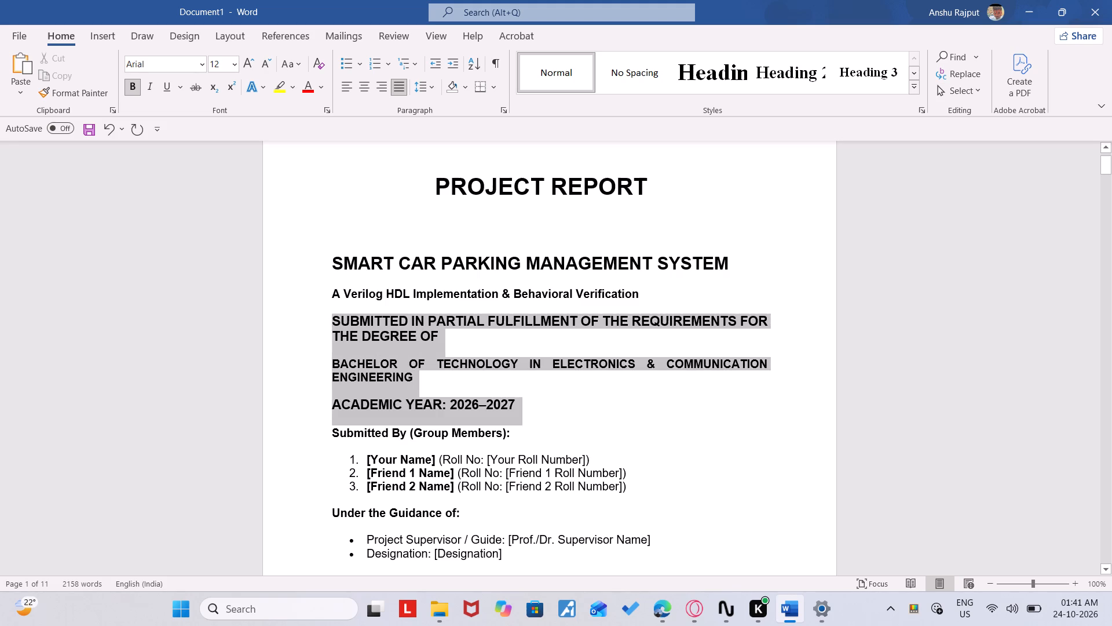
left_click_drag(364, 302, 327, 300)
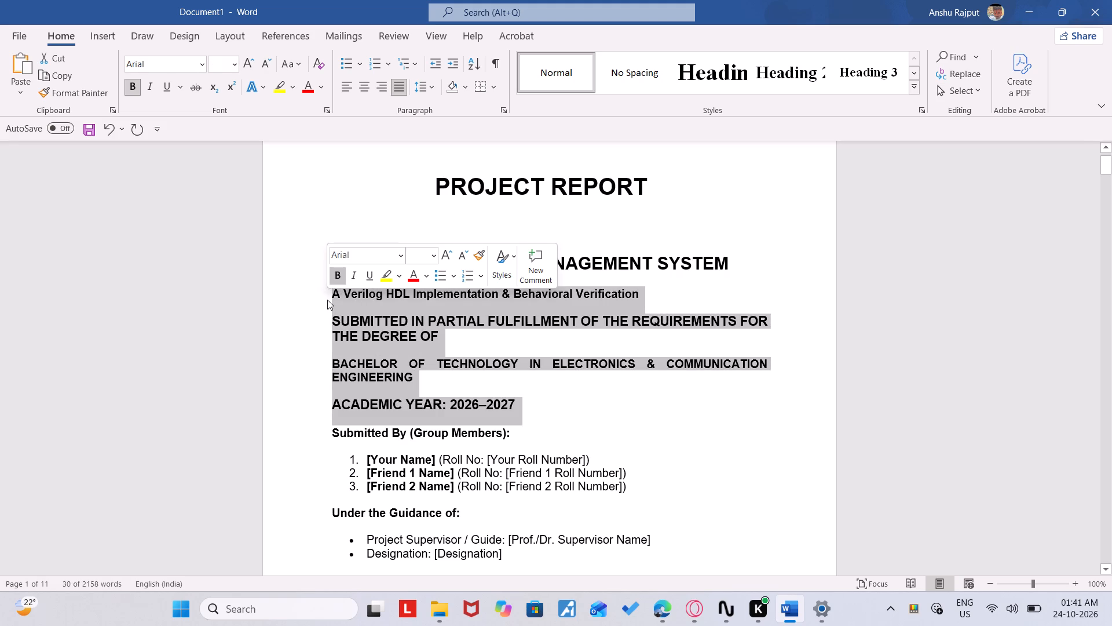
left_click(401, 262)
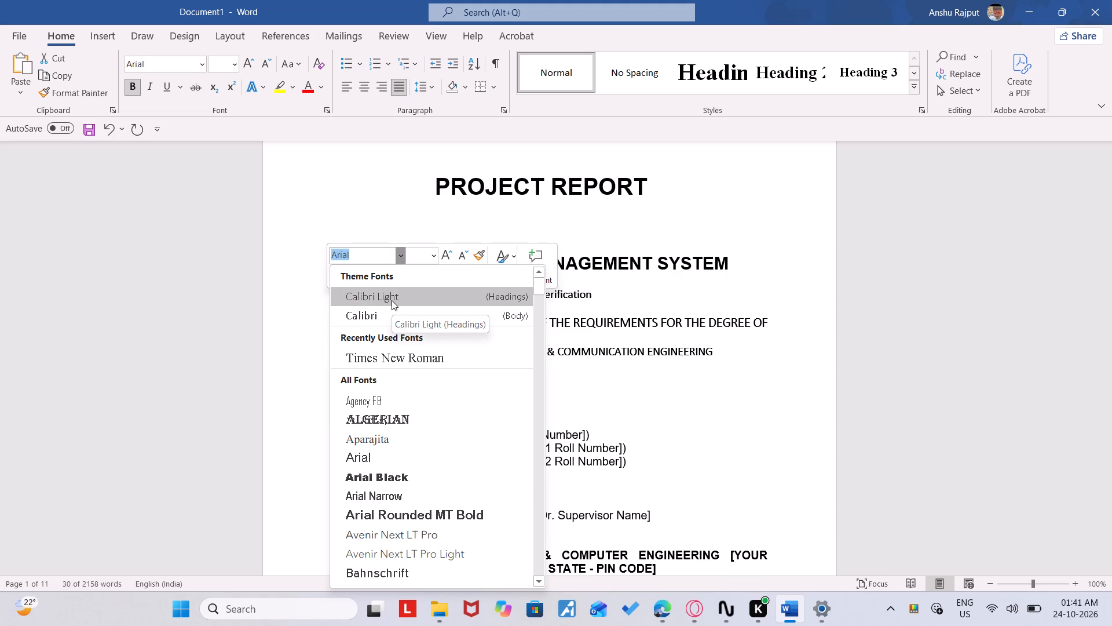
left_click(367, 464)
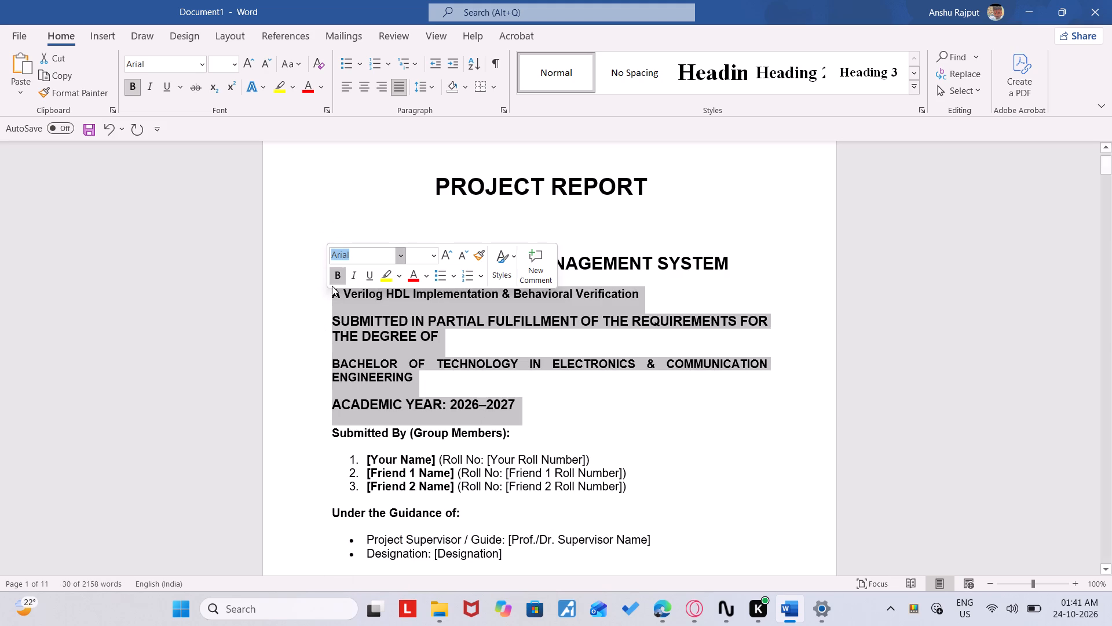
left_click(338, 270)
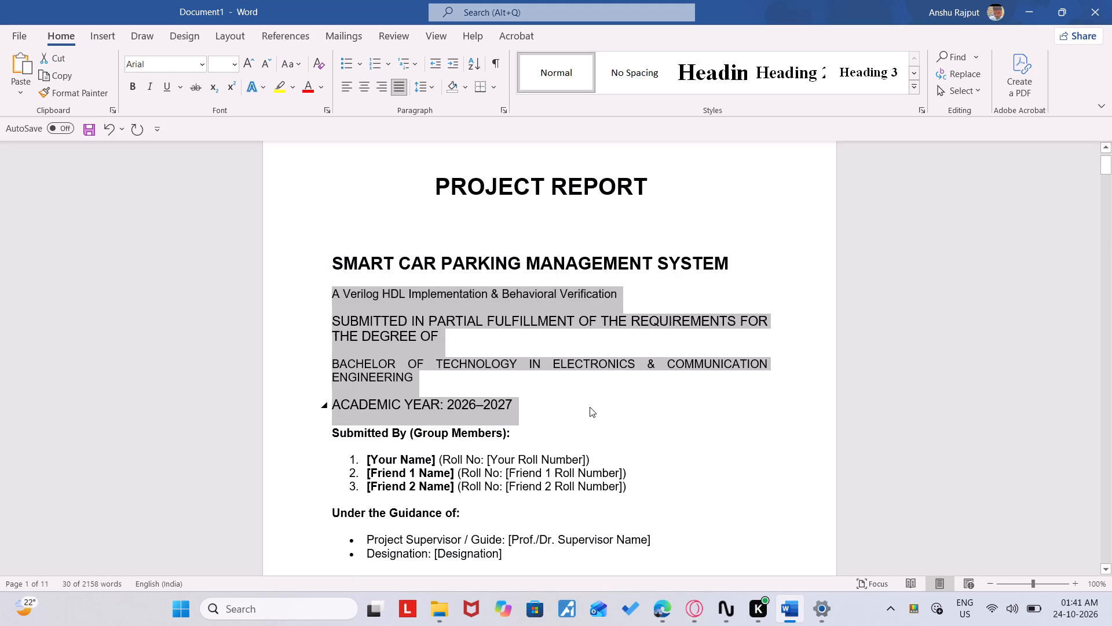
left_click(590, 407)
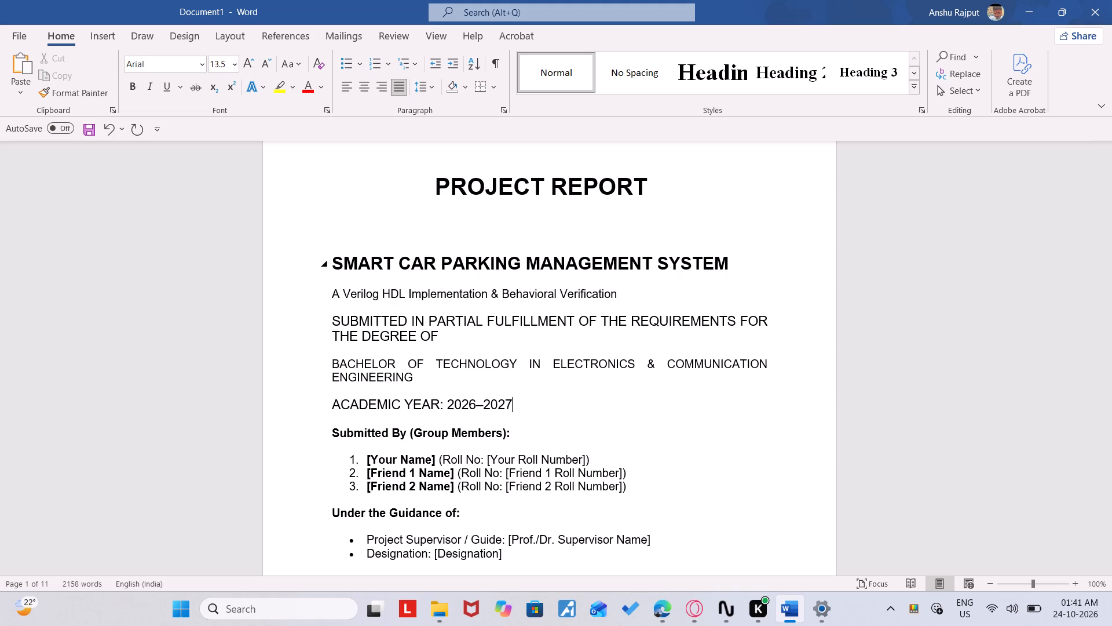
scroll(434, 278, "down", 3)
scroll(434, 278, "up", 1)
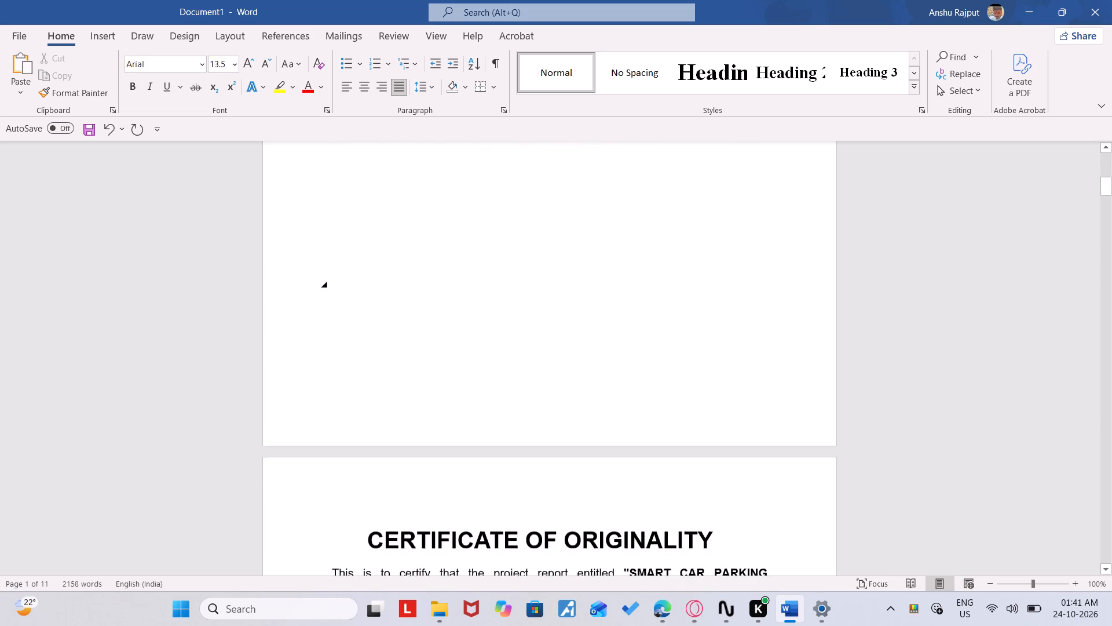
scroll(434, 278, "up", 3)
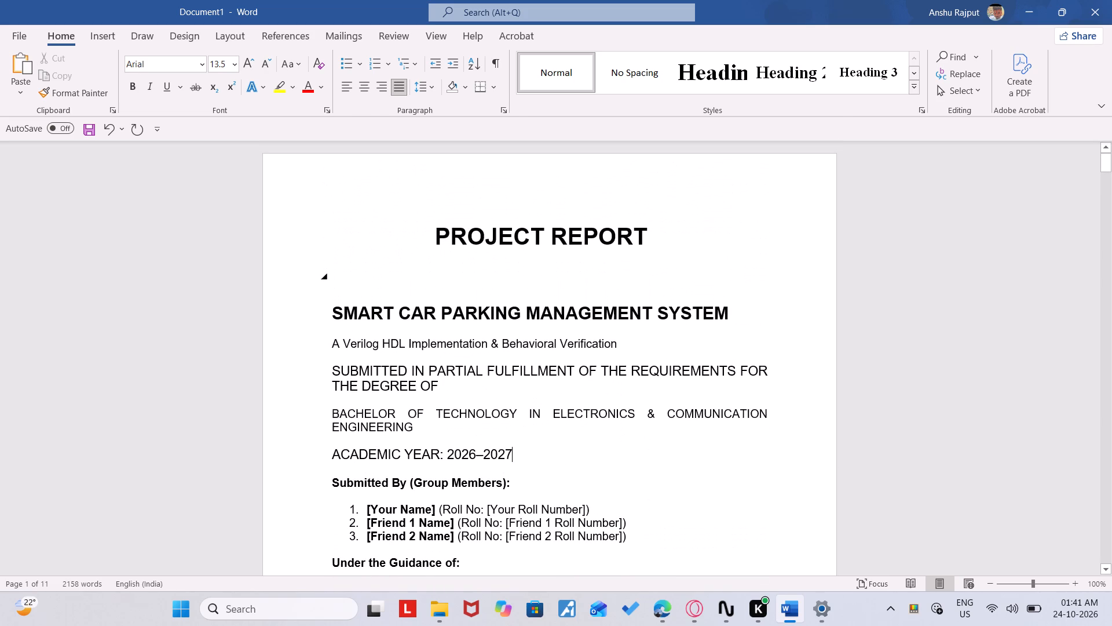
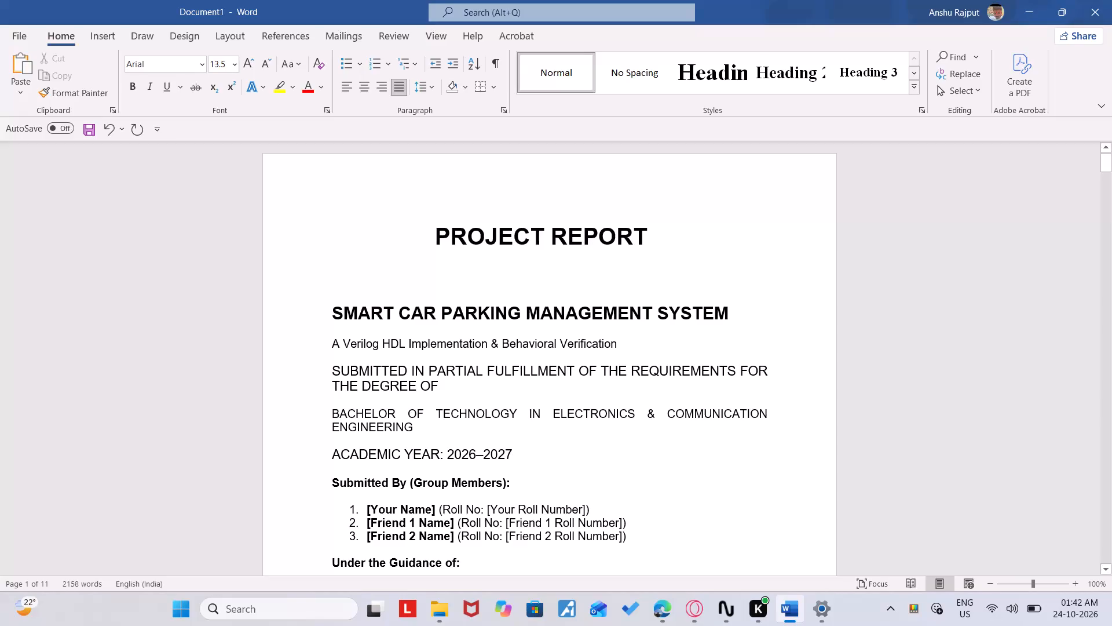
Set the cover lines from "A Verilog HDL Implementation & Behavioral Verification" through "ACADEMIC YEAR: 2026–2027" to Arial, size 11.
left_click_drag(523, 456, 429, 412)
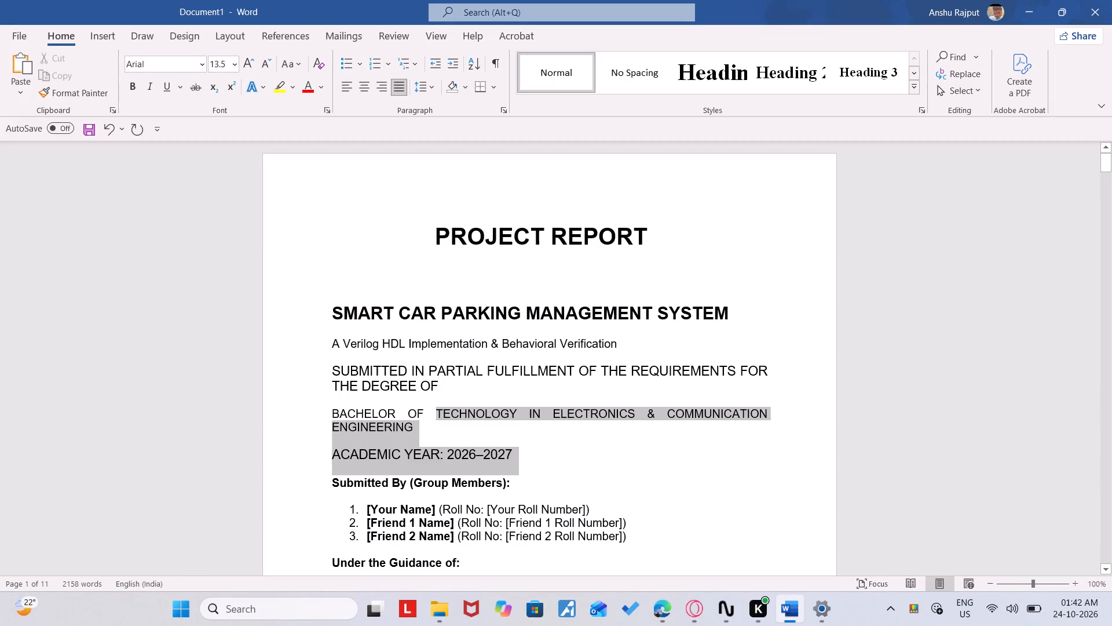
left_click_drag(429, 412, 332, 341)
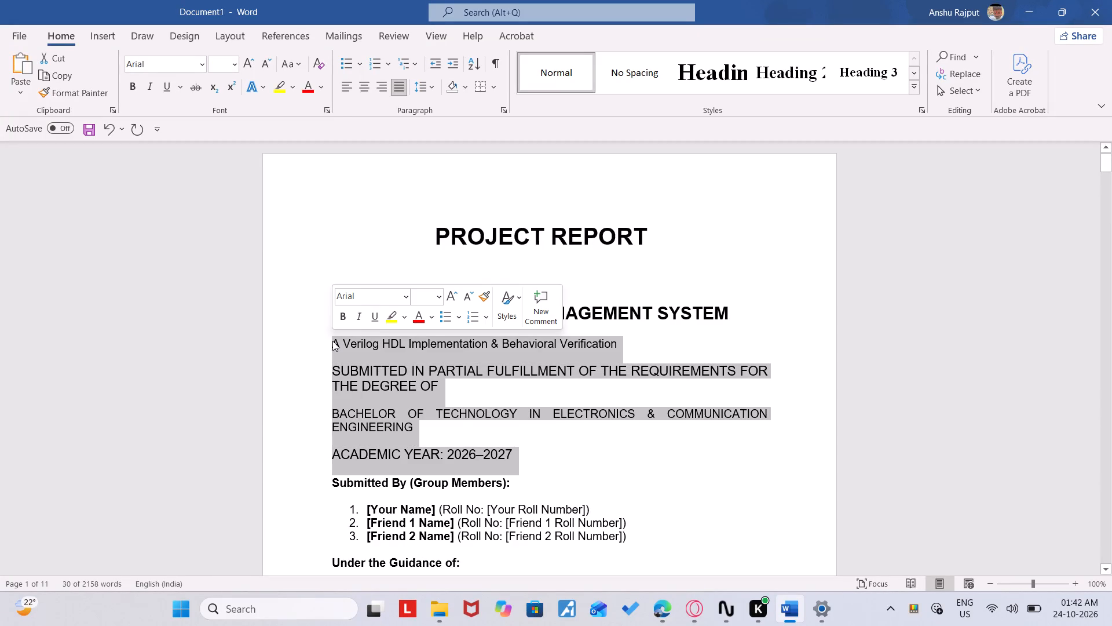
left_click(406, 297)
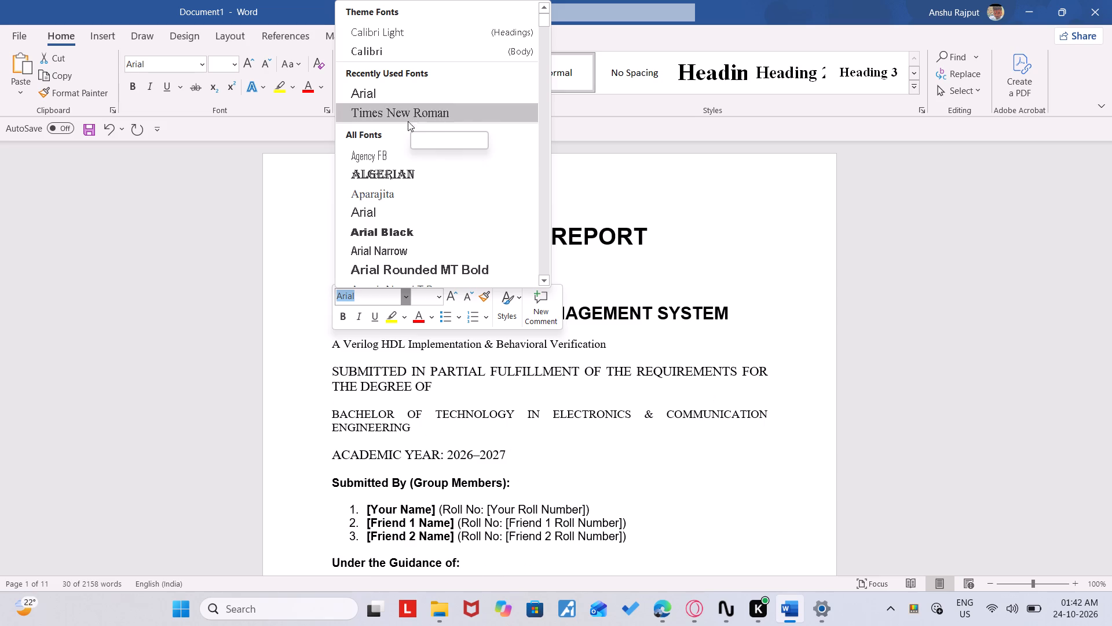
left_click(382, 212)
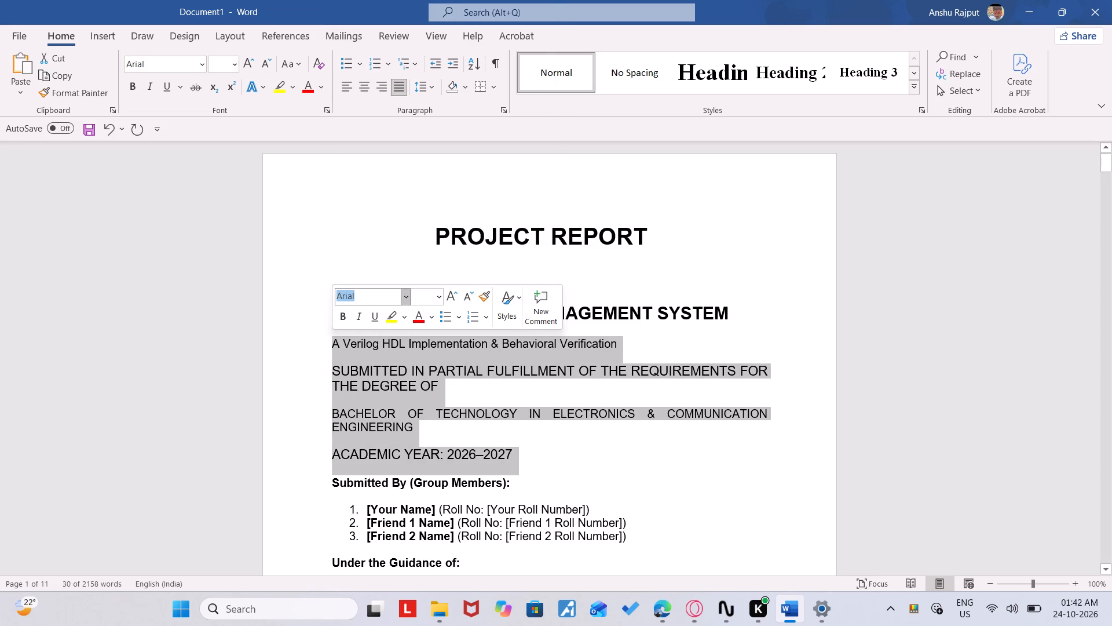
left_click(620, 486)
left_click_drag(516, 453, 333, 348)
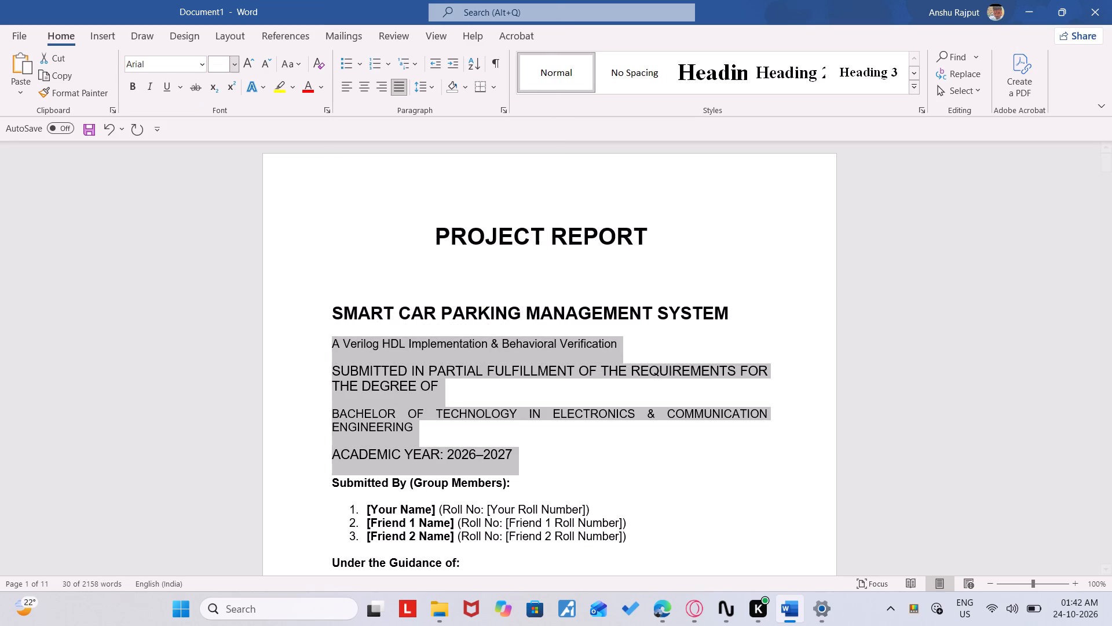
left_click(217, 68)
type("11")
key("Return")
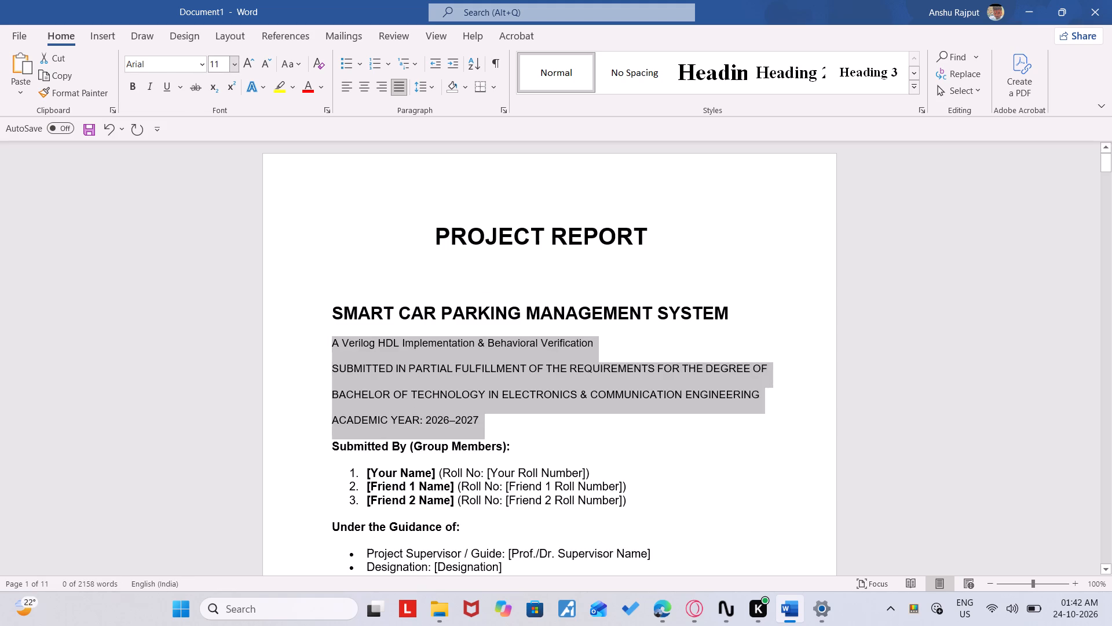
left_click(602, 449)
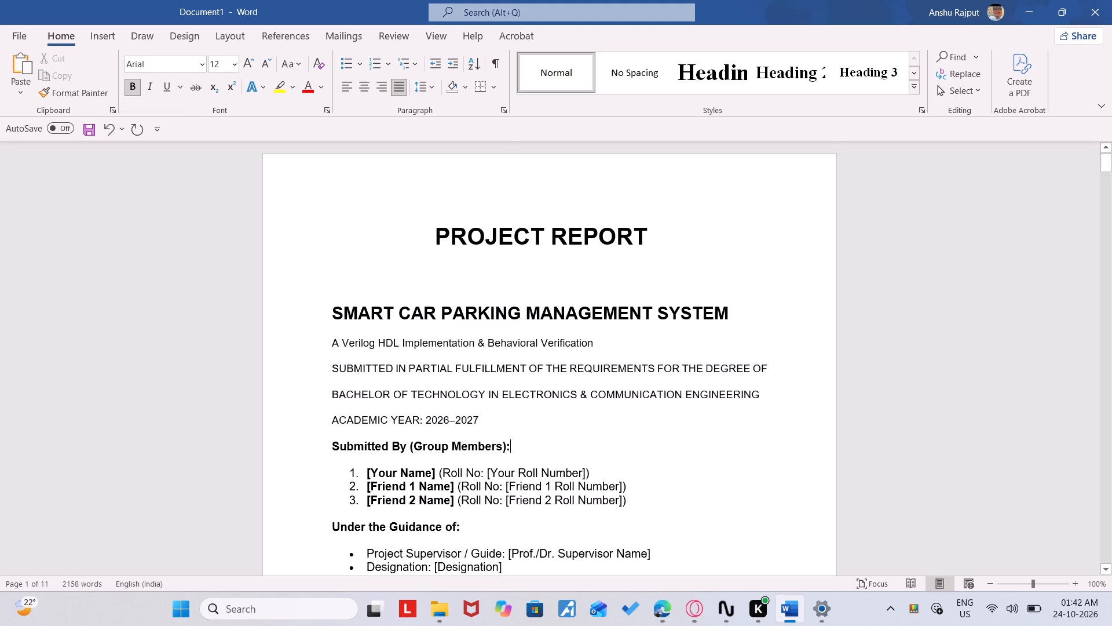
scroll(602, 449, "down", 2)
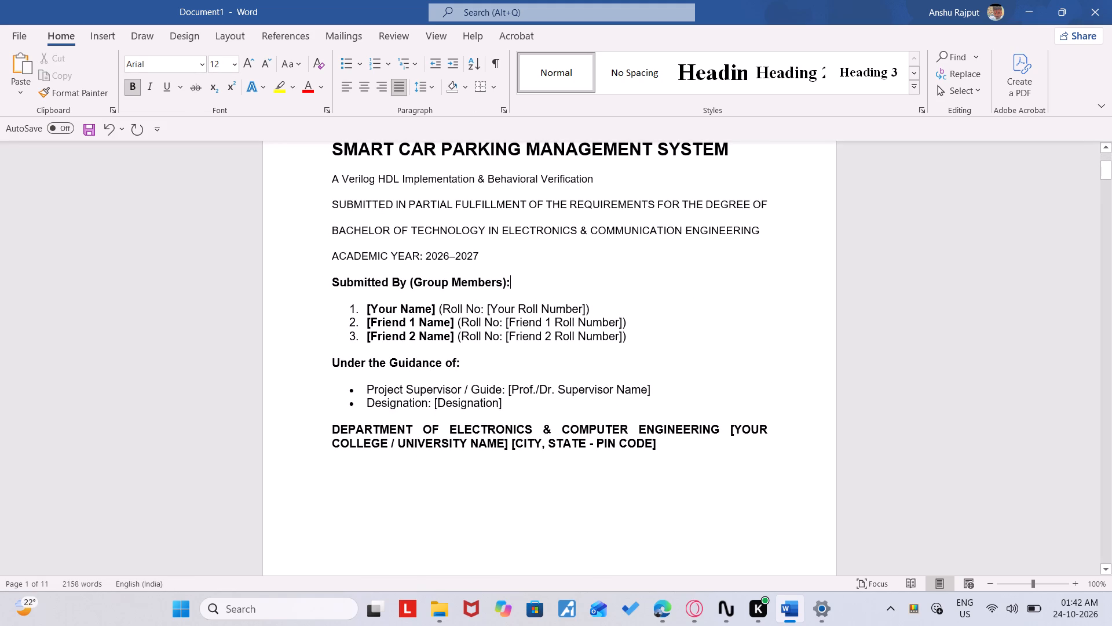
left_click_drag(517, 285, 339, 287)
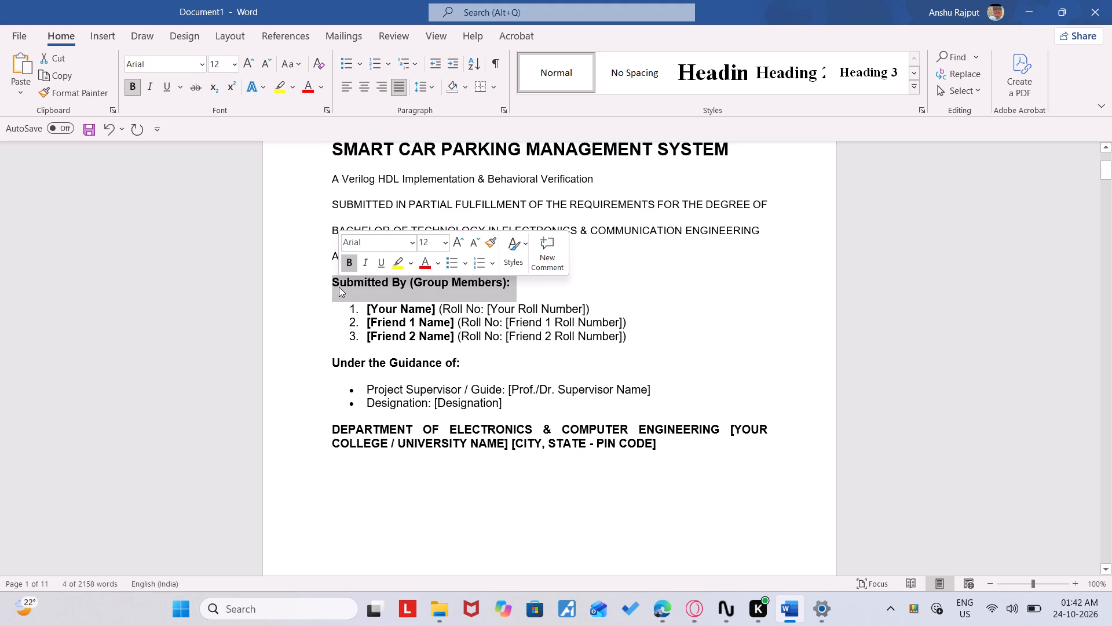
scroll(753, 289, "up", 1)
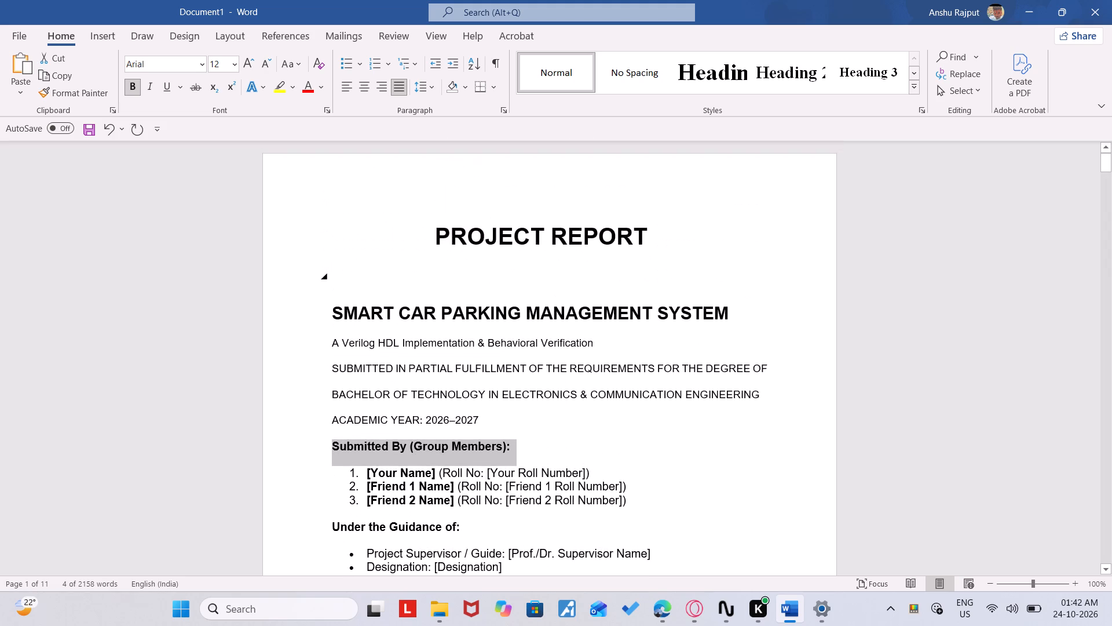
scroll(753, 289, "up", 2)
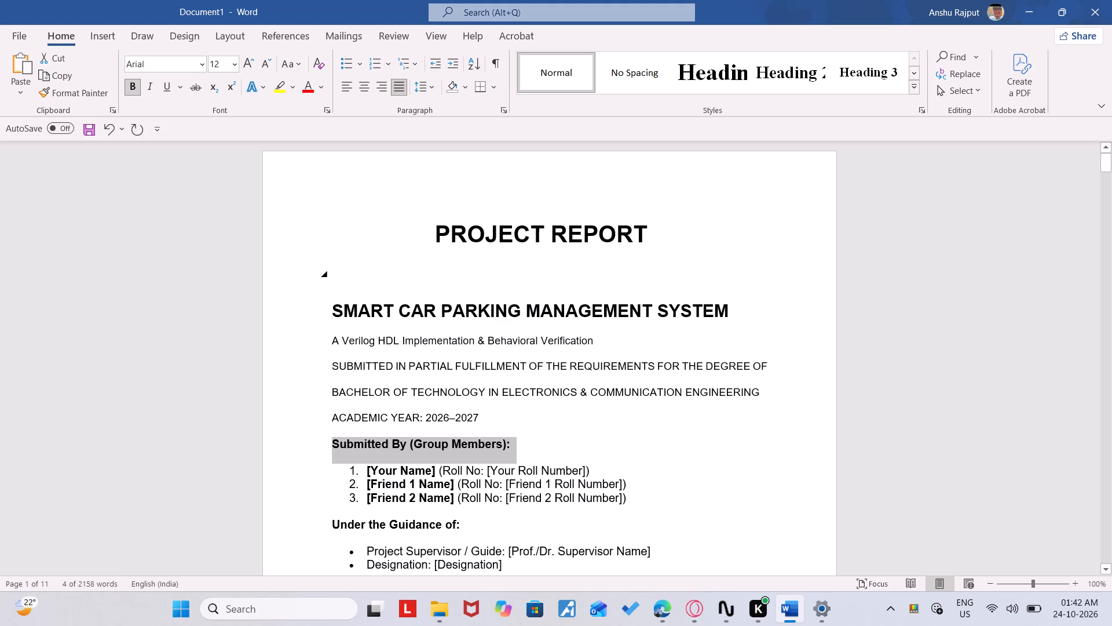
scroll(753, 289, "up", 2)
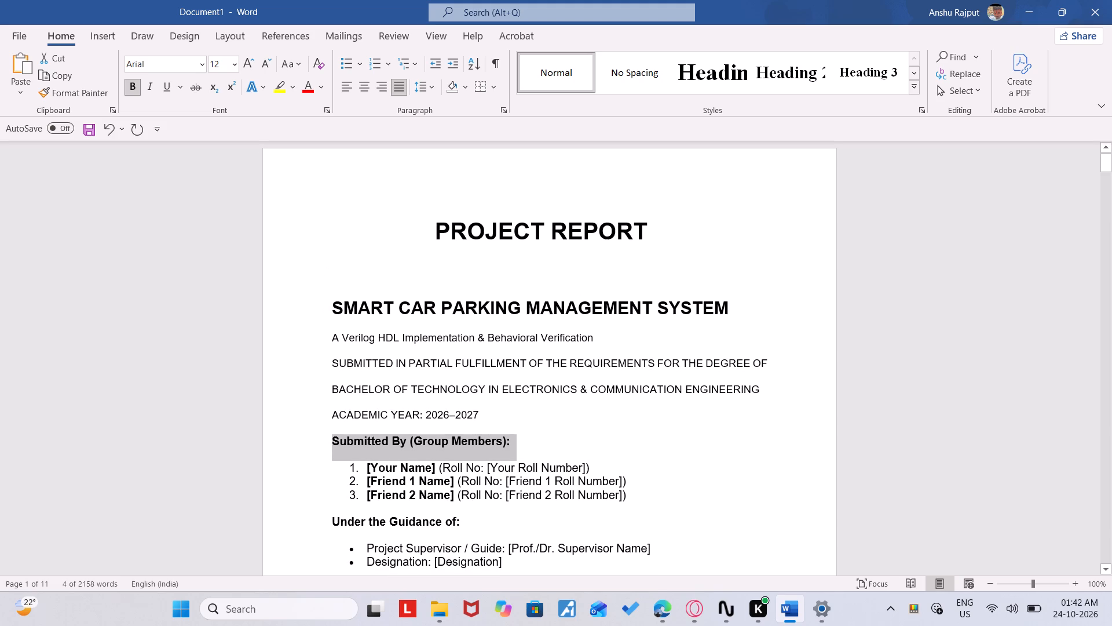
Indent the cover line "A Verilog HDL Implementation & Behavioral Verification" with three leading spaces.
left_click(327, 334)
key("space")
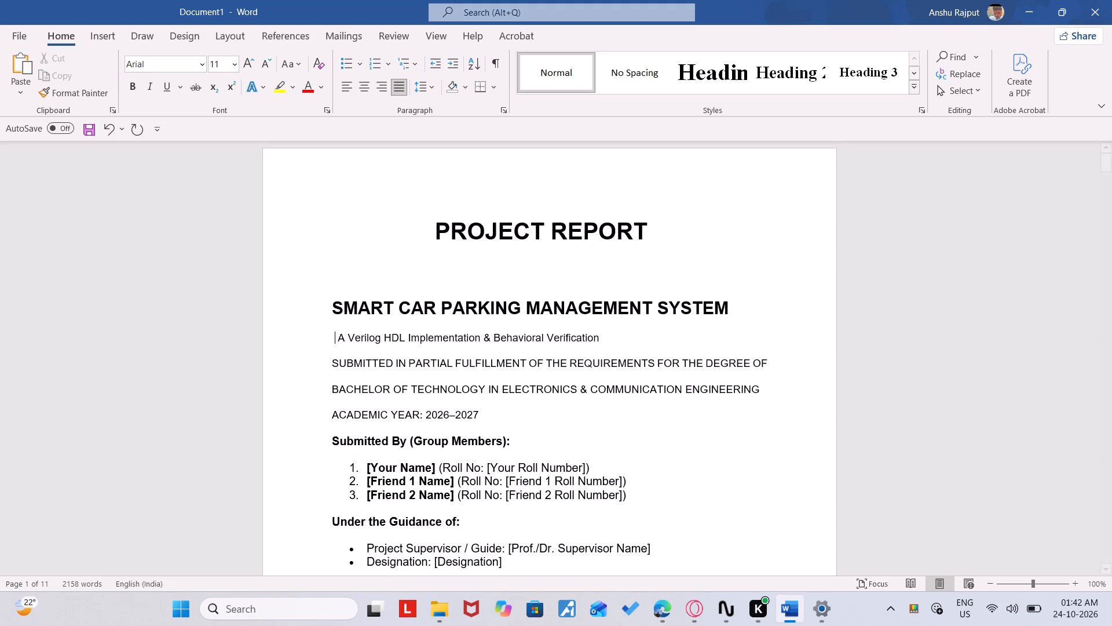
key("space")
key("space")
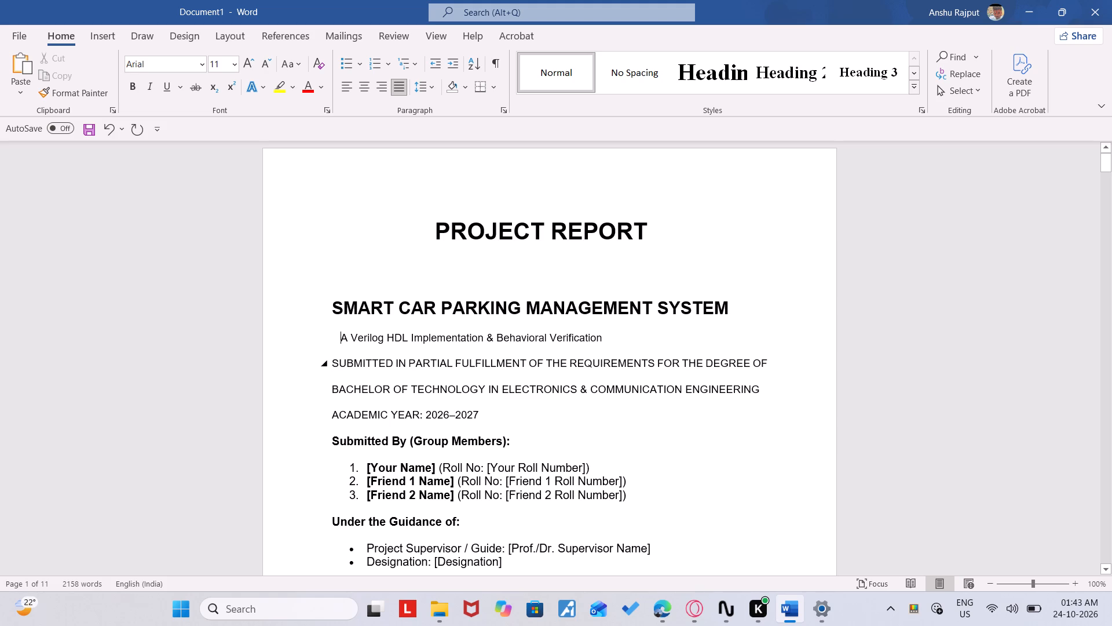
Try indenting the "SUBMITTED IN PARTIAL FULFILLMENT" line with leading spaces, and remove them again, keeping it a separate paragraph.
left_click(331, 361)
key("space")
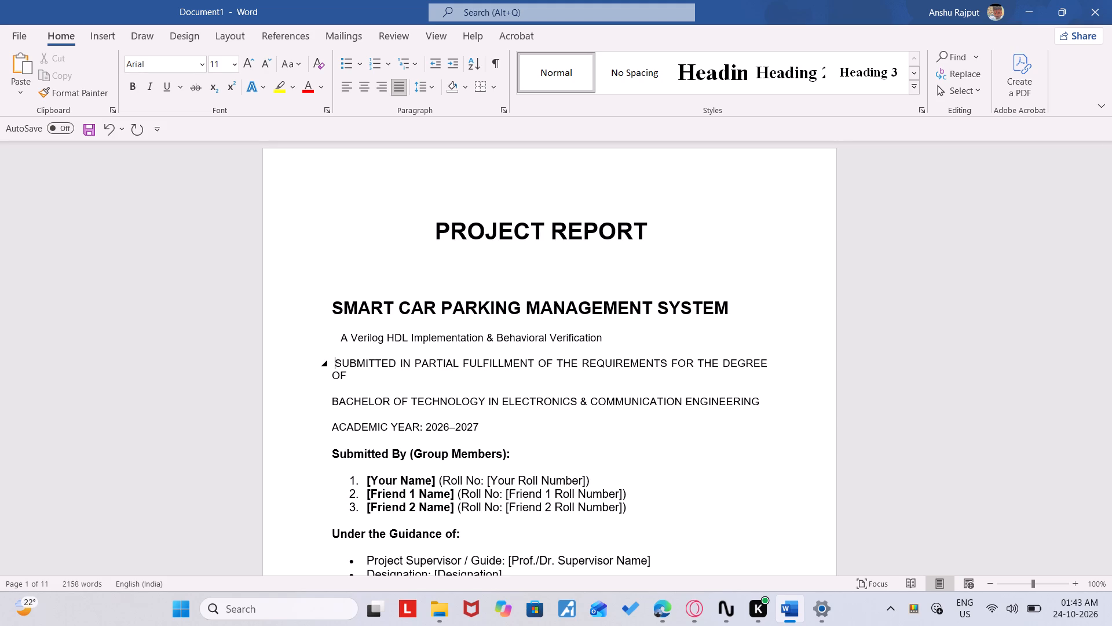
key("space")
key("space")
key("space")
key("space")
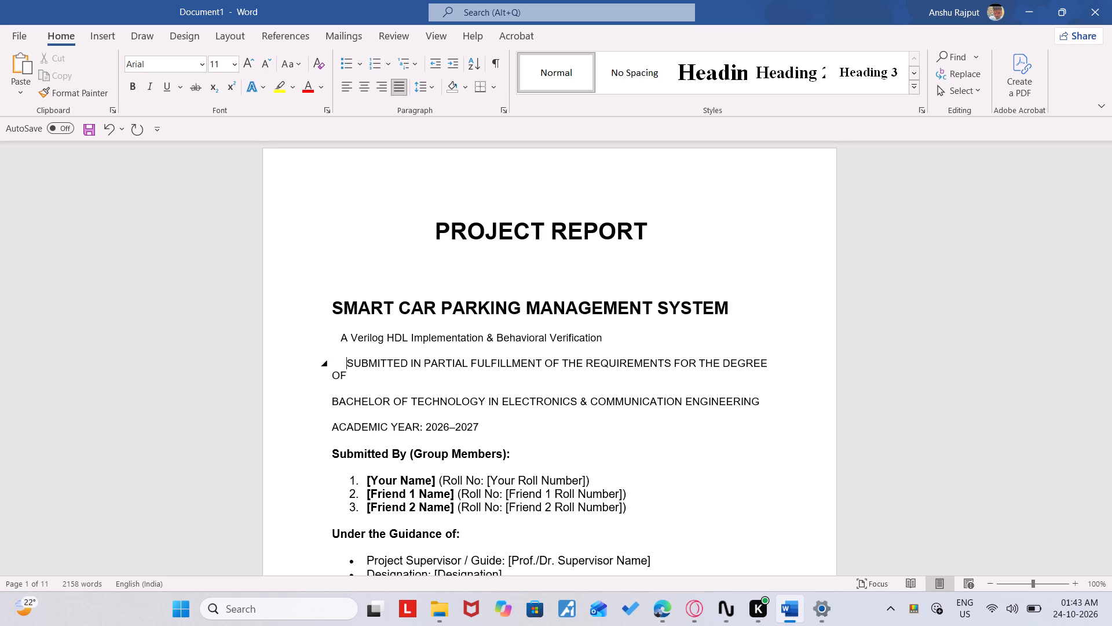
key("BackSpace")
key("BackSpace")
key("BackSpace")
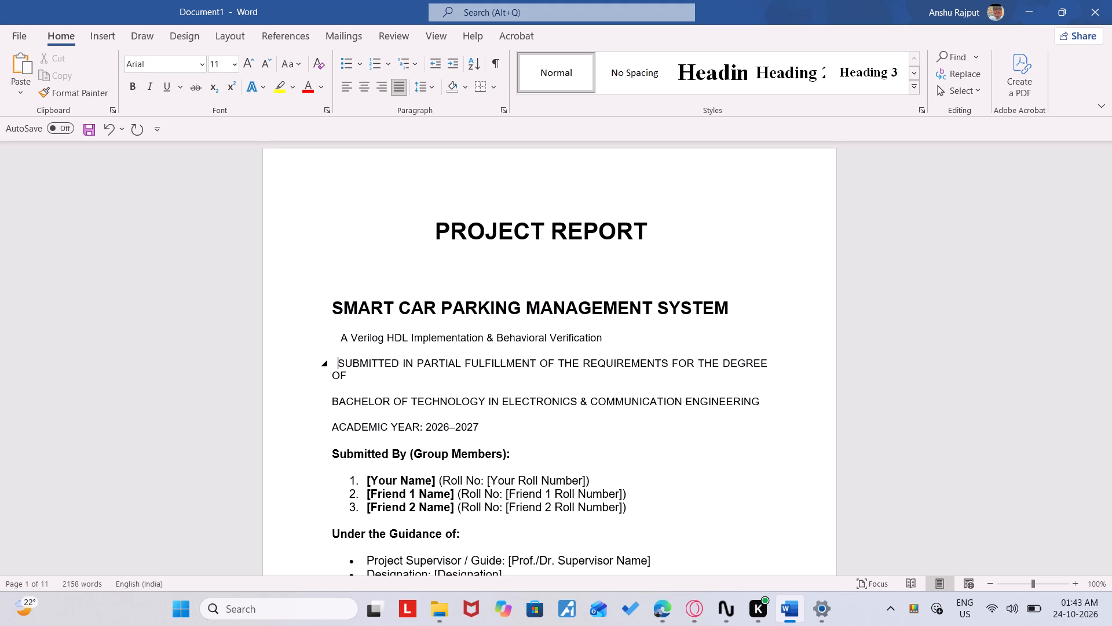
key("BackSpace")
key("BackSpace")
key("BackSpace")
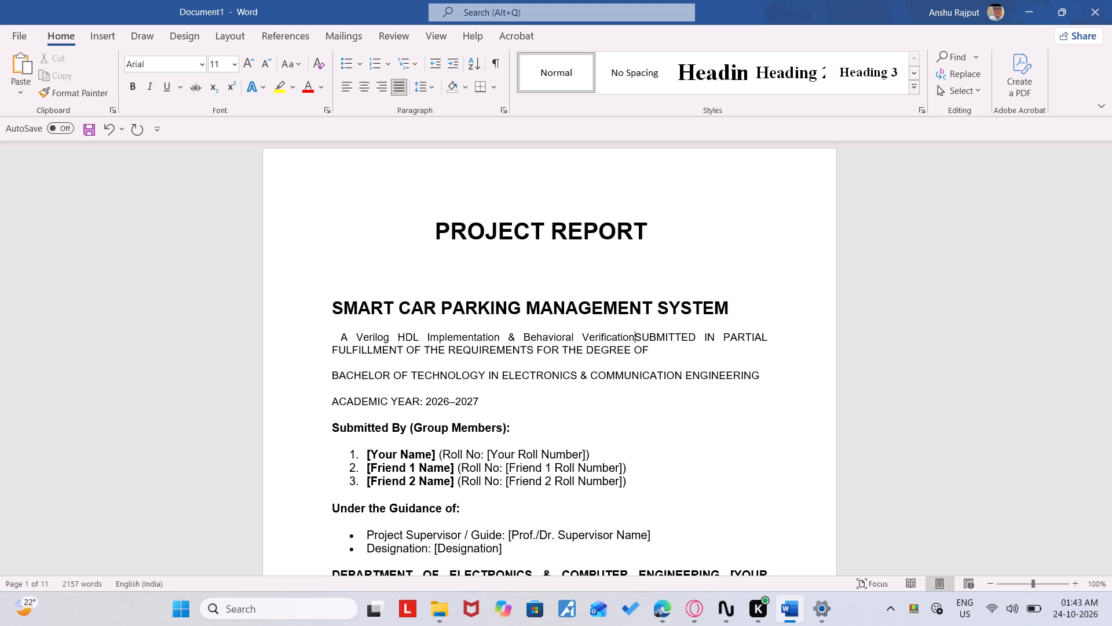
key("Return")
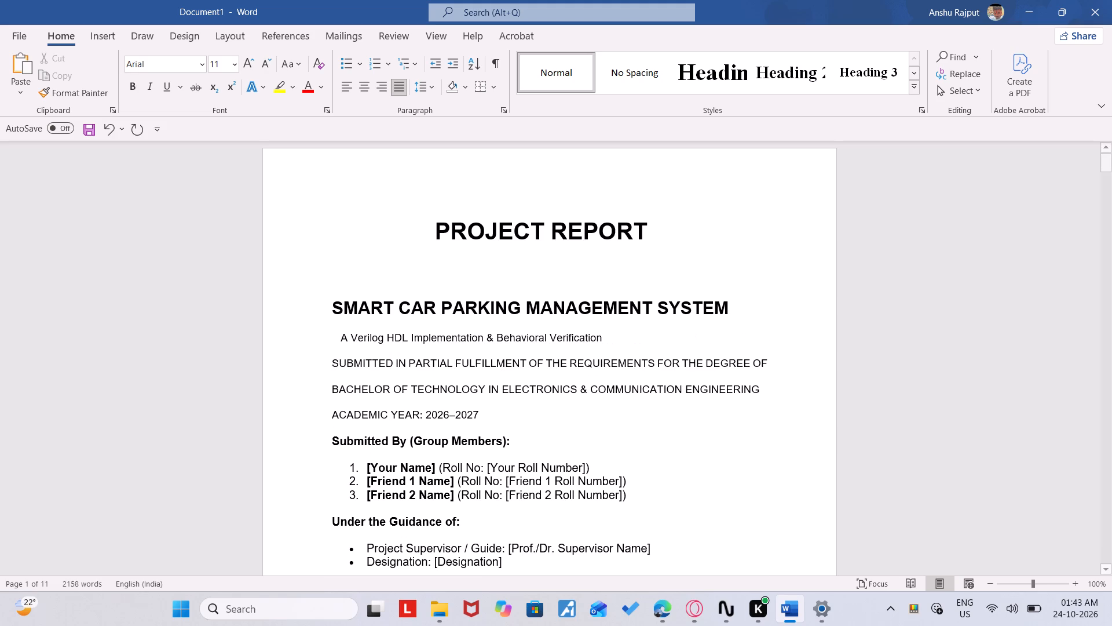
Delete two leading spaces before "A Verilog HDL Implementation & Behavioral Verification", keeping it on its own line below the title.
left_click(336, 343)
key("BackSpace")
key("BackSpace")
key("BackSpace")
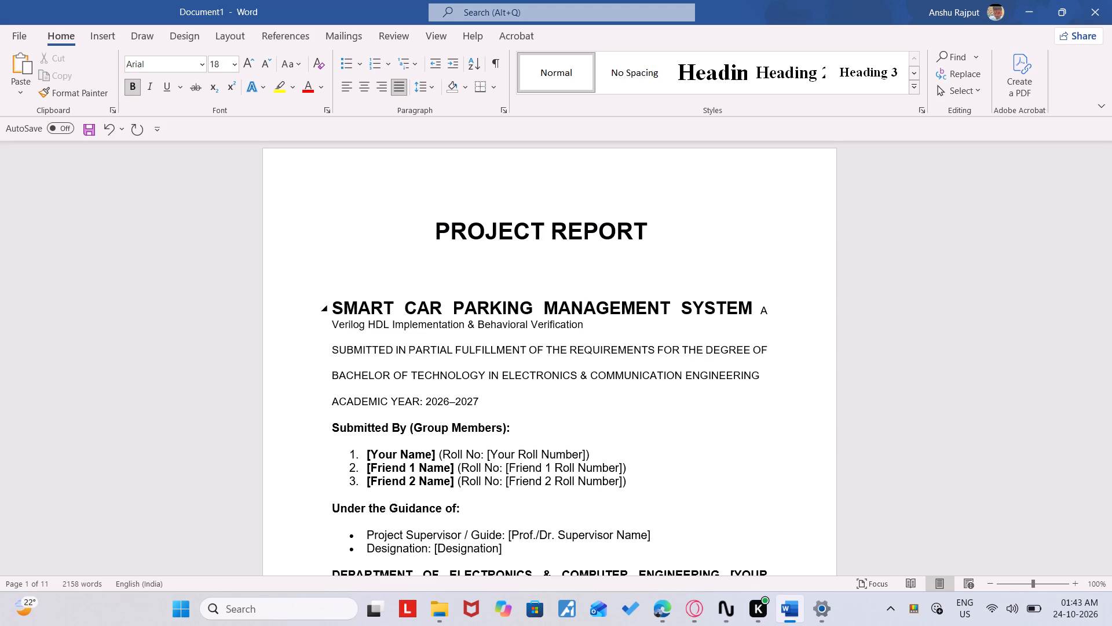
key("Return")
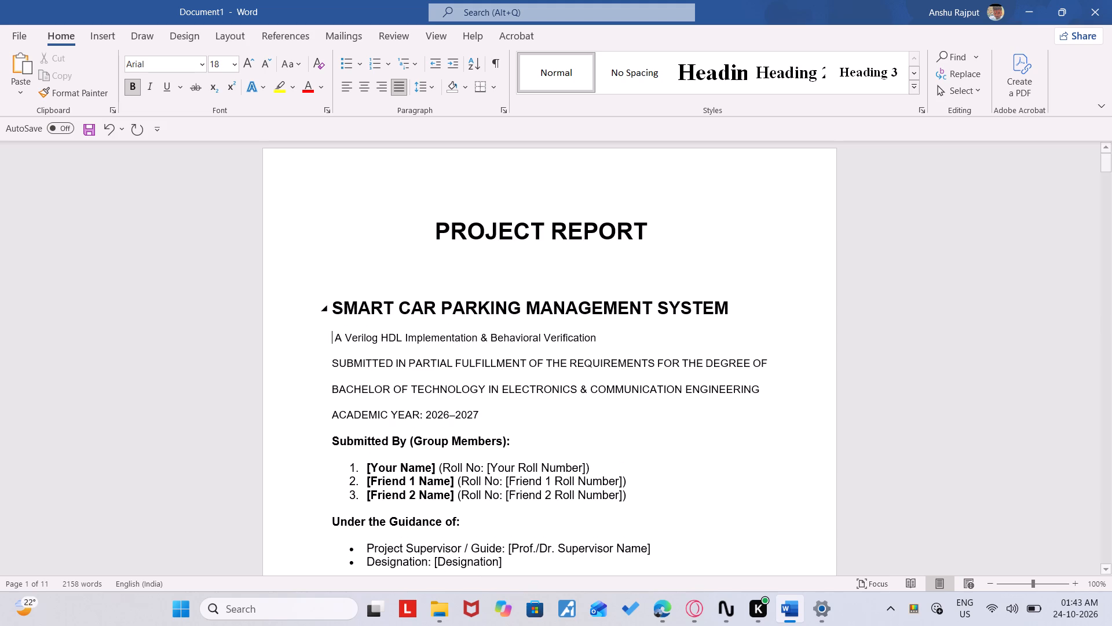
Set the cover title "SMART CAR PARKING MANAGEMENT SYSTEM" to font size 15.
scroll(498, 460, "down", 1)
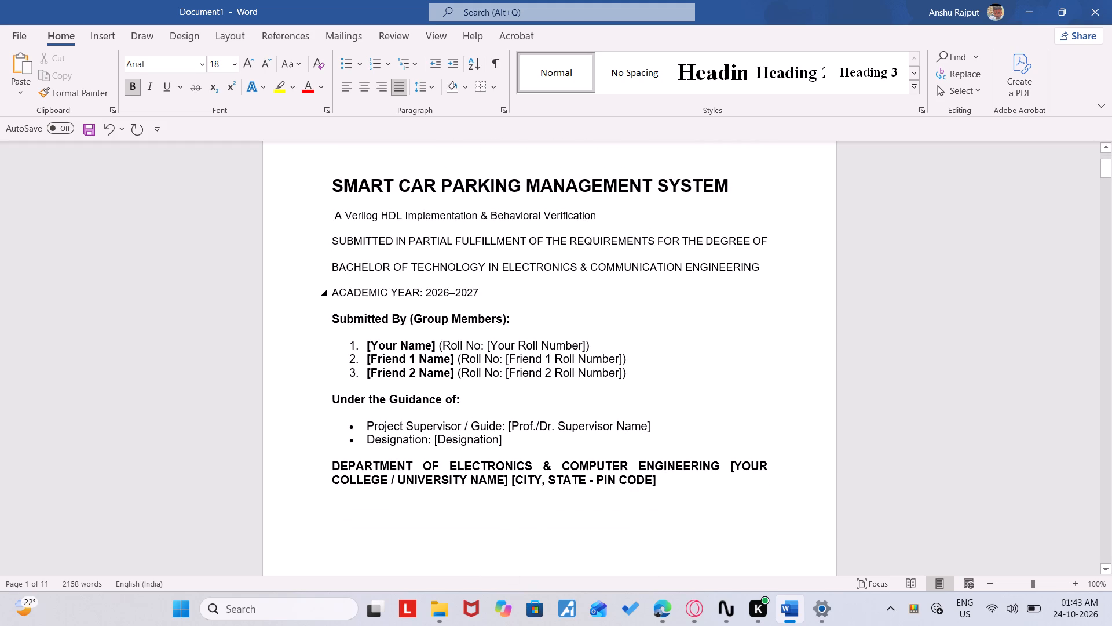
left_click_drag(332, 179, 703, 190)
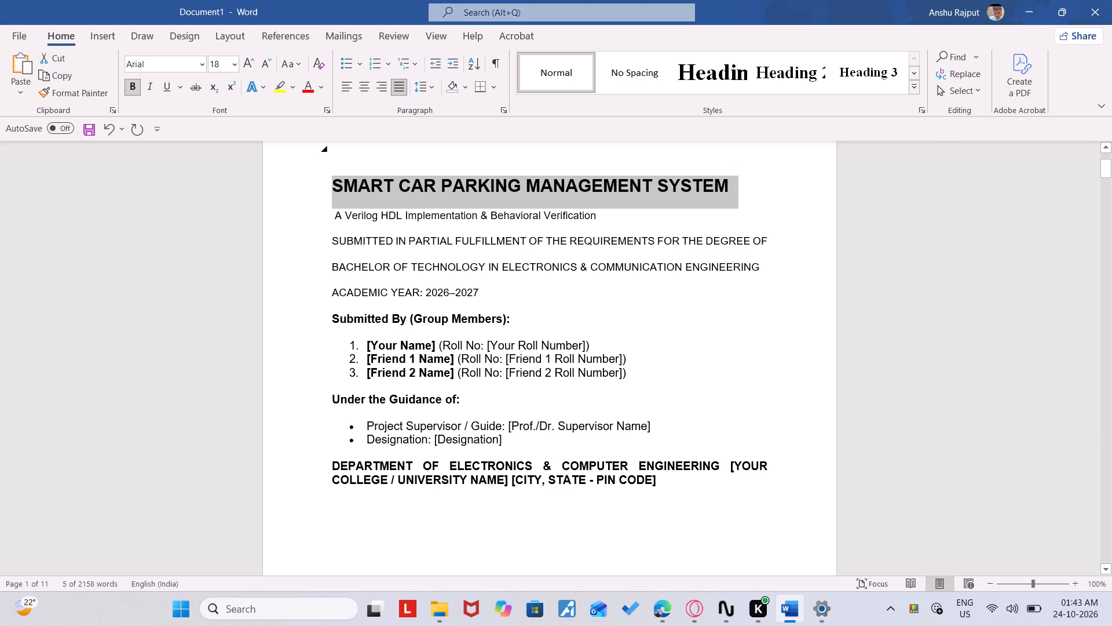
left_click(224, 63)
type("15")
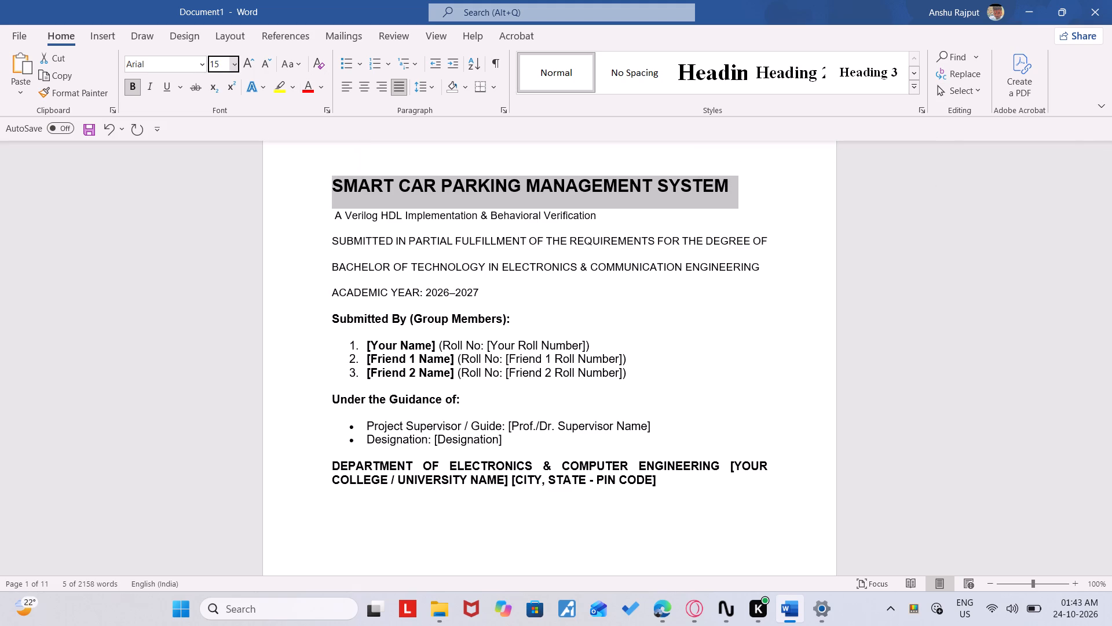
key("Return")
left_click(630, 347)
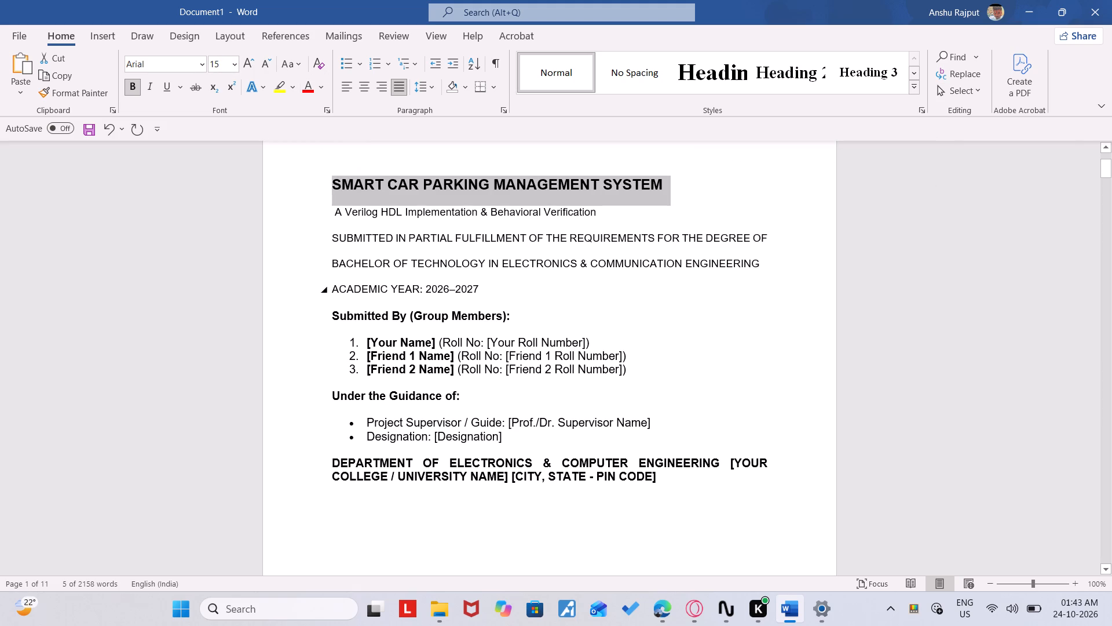
Check the font size of "Submitted By (Group Members):" and set the title "SMART CAR PARKING MANAGEMENT SYSTEM" to size 12.
left_click_drag(335, 313, 505, 314)
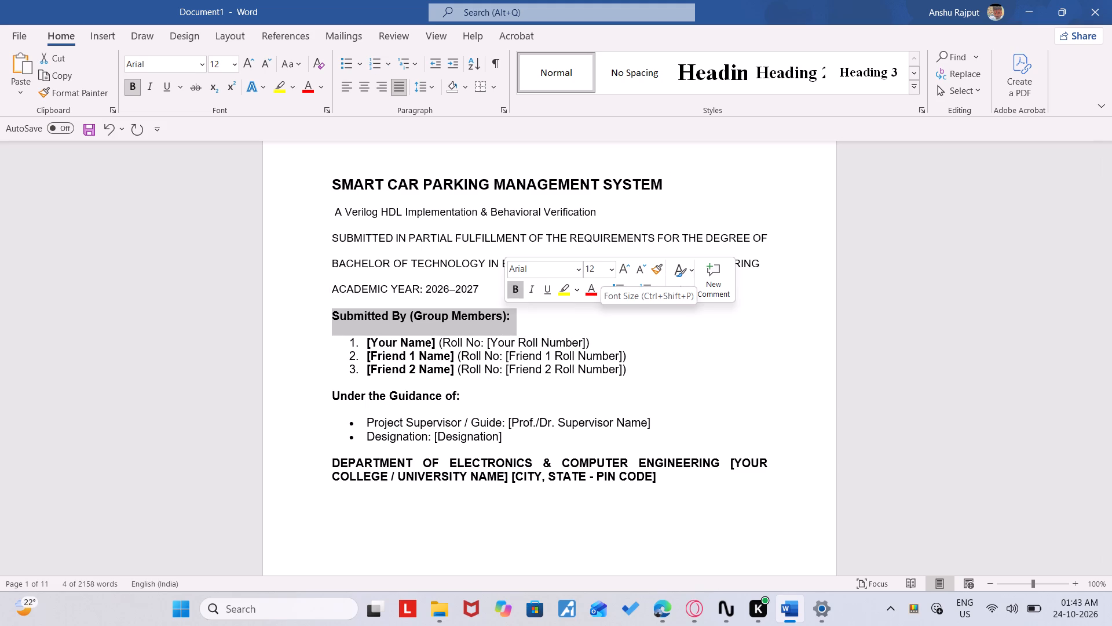
left_click_drag(669, 186, 350, 196)
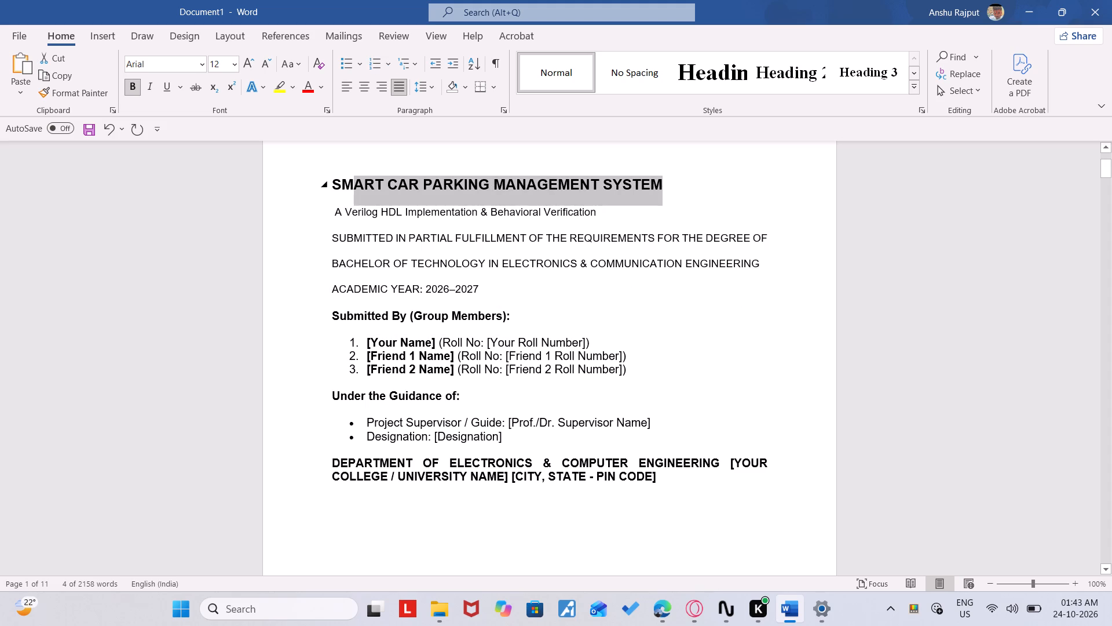
left_click_drag(350, 196, 331, 189)
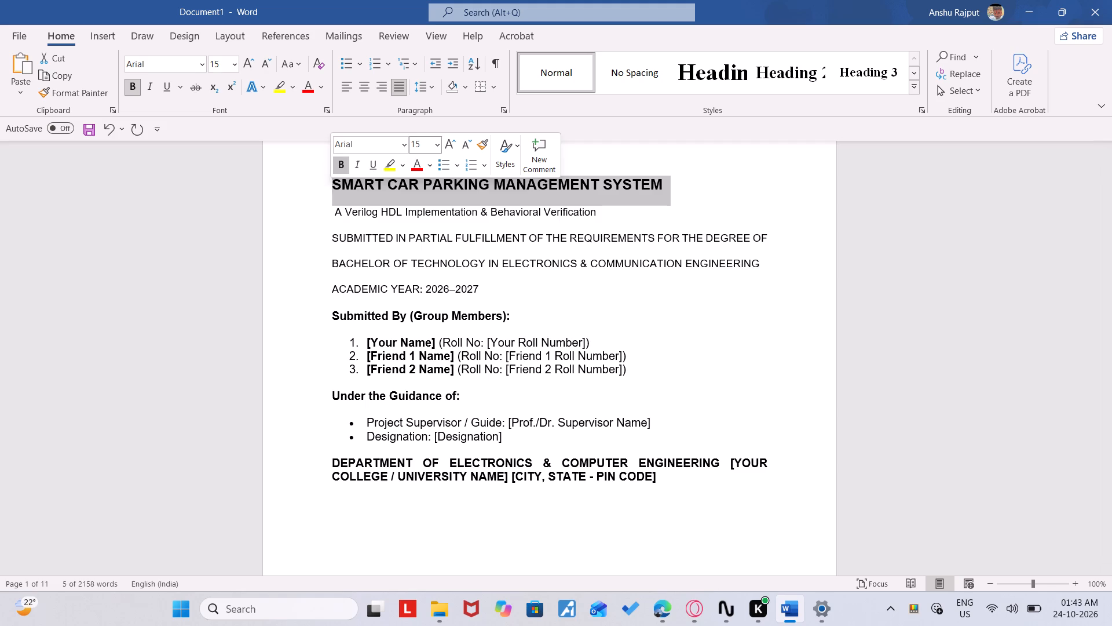
left_click(417, 140)
type("12")
key("Return")
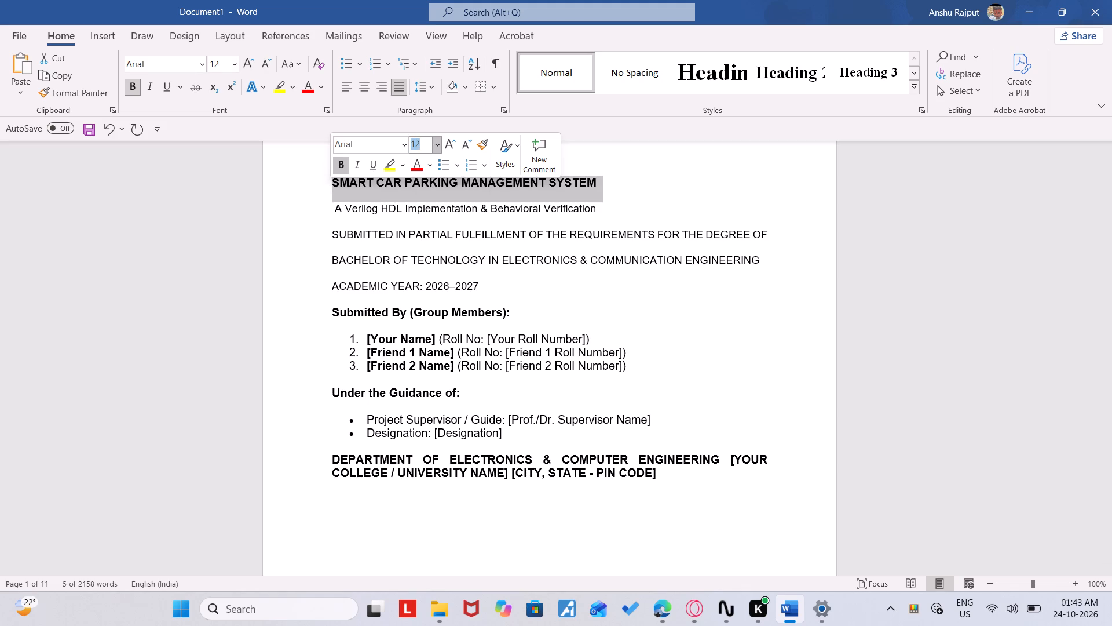
key("Return")
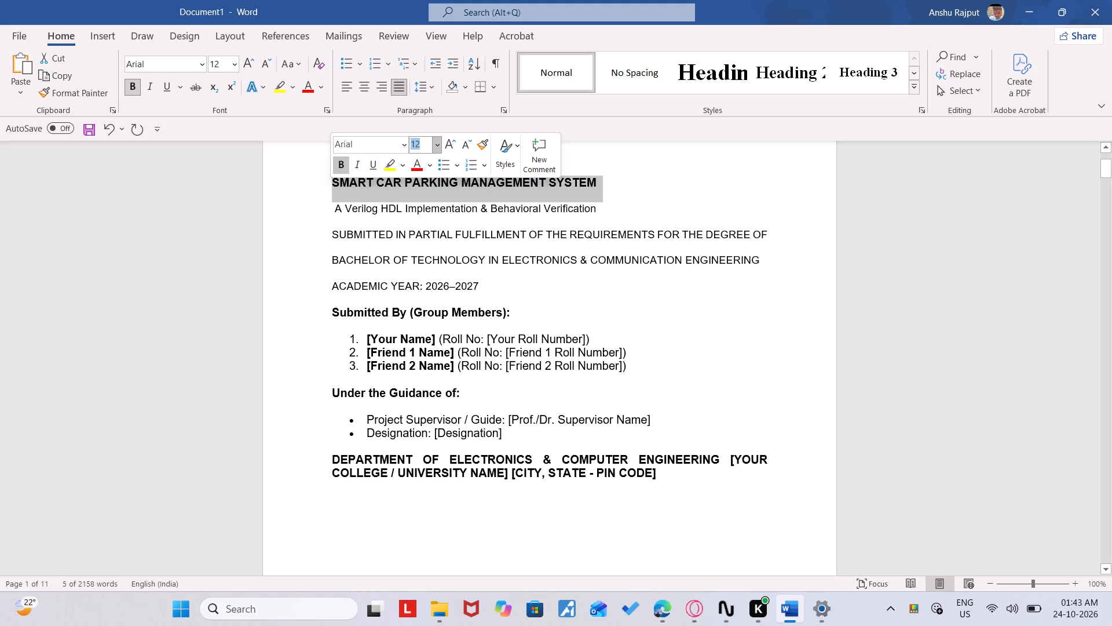
left_click(393, 319)
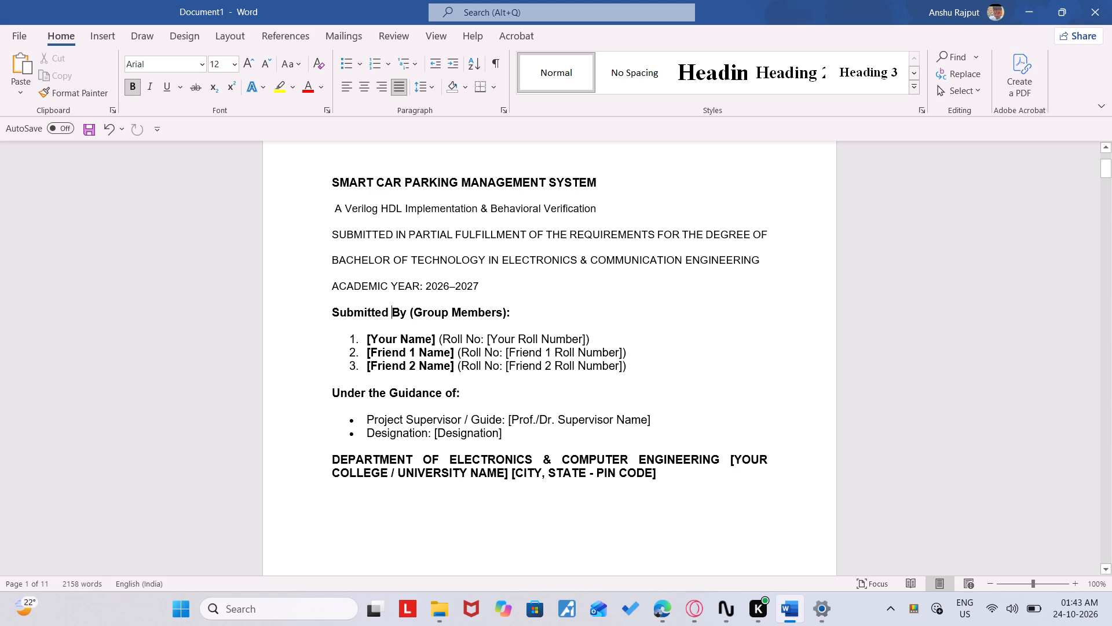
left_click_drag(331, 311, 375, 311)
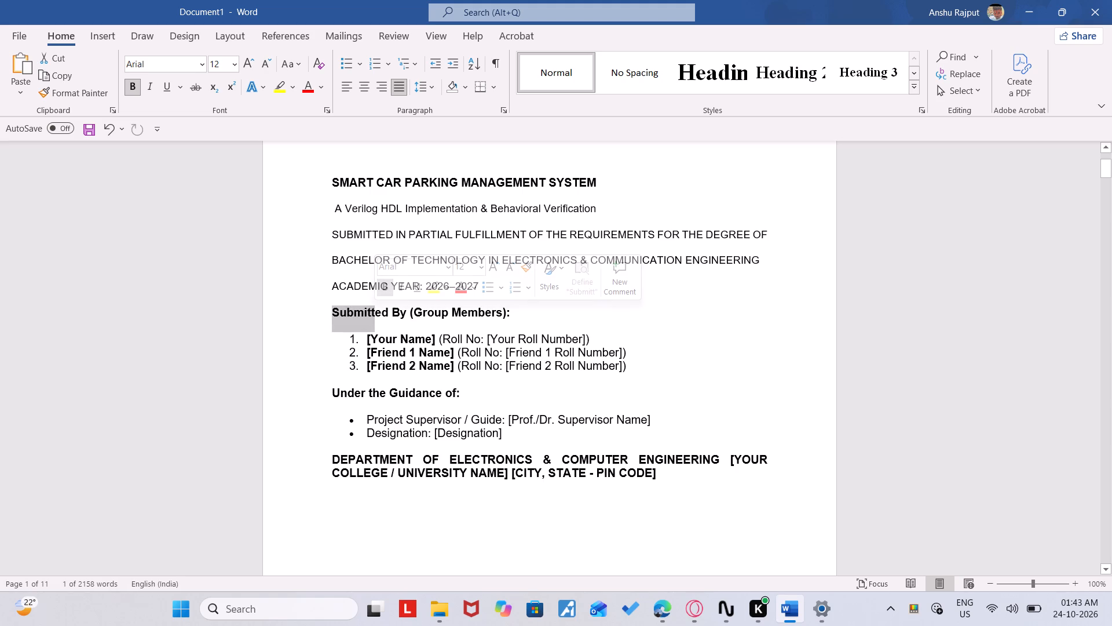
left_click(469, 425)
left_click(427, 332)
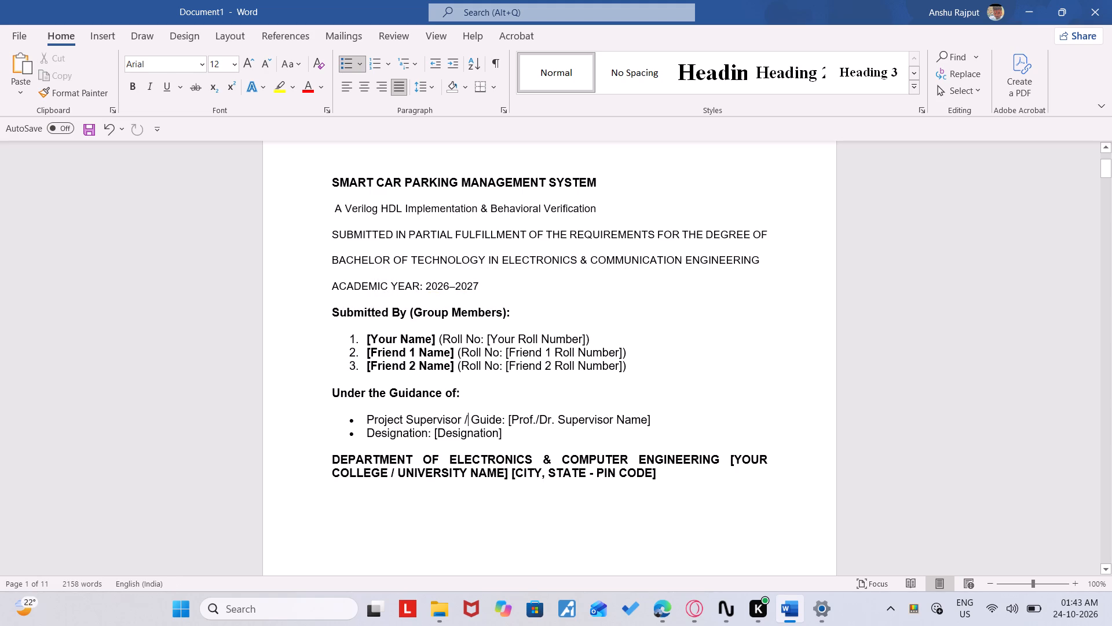
Replace the "Your Name" placeholder in the first group member entry with the student's own name.
left_click(427, 340)
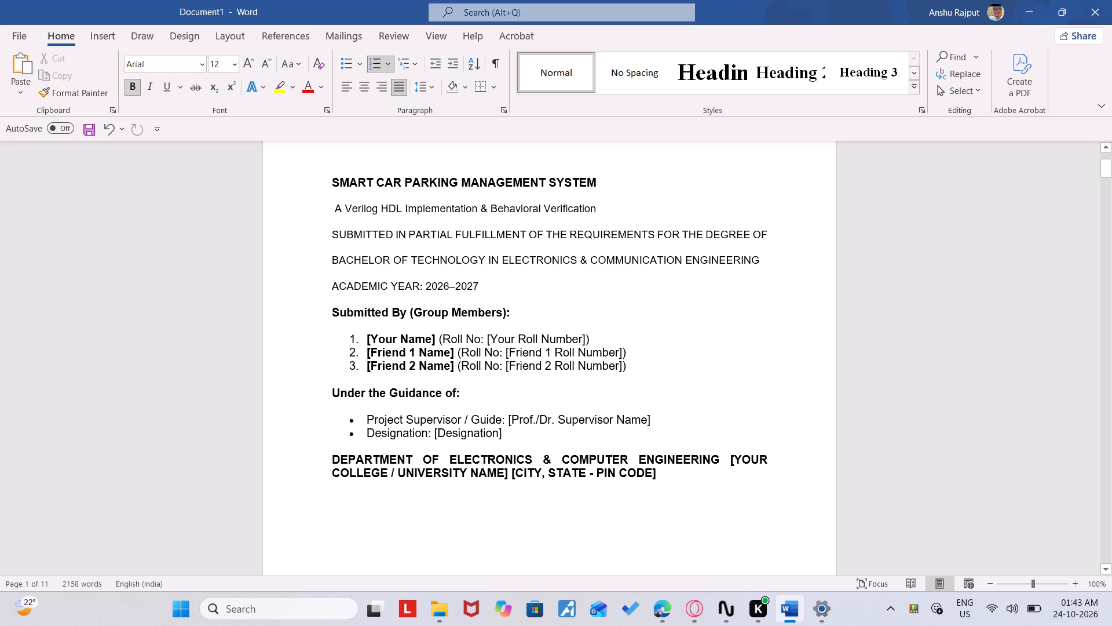
left_click(429, 340)
key("BackSpace")
key("BackSpace")
key("BackSpace")
key("BackSpace")
key("BackSpace")
key("BackSpace")
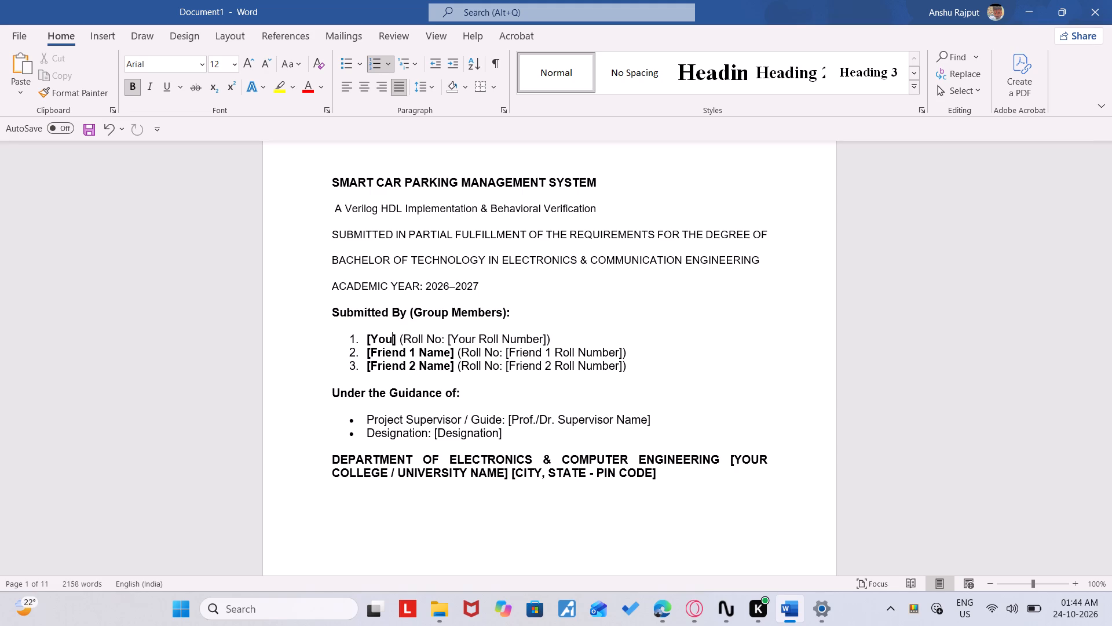
key("BackSpace")
key("BackSpace")
key("BackSpace")
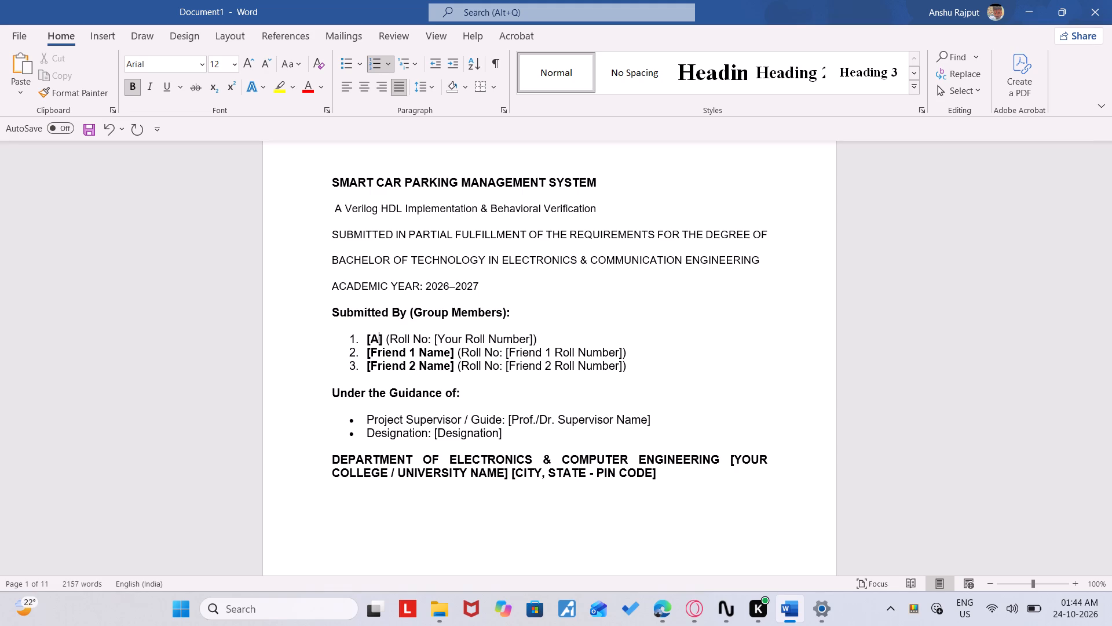
type("ns")
type("hu")
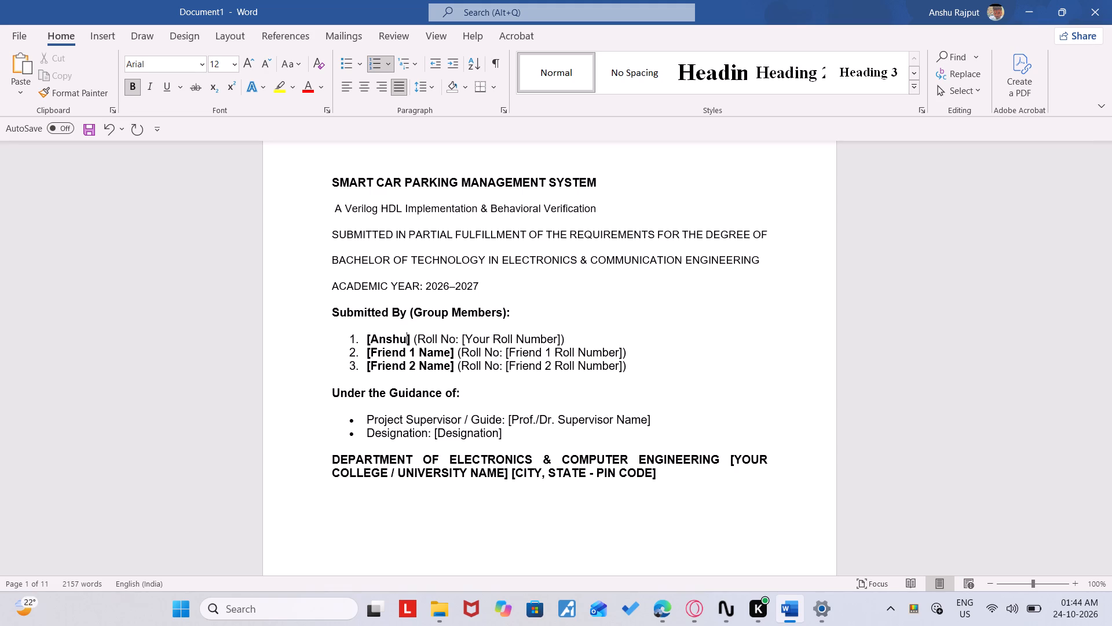
key("space")
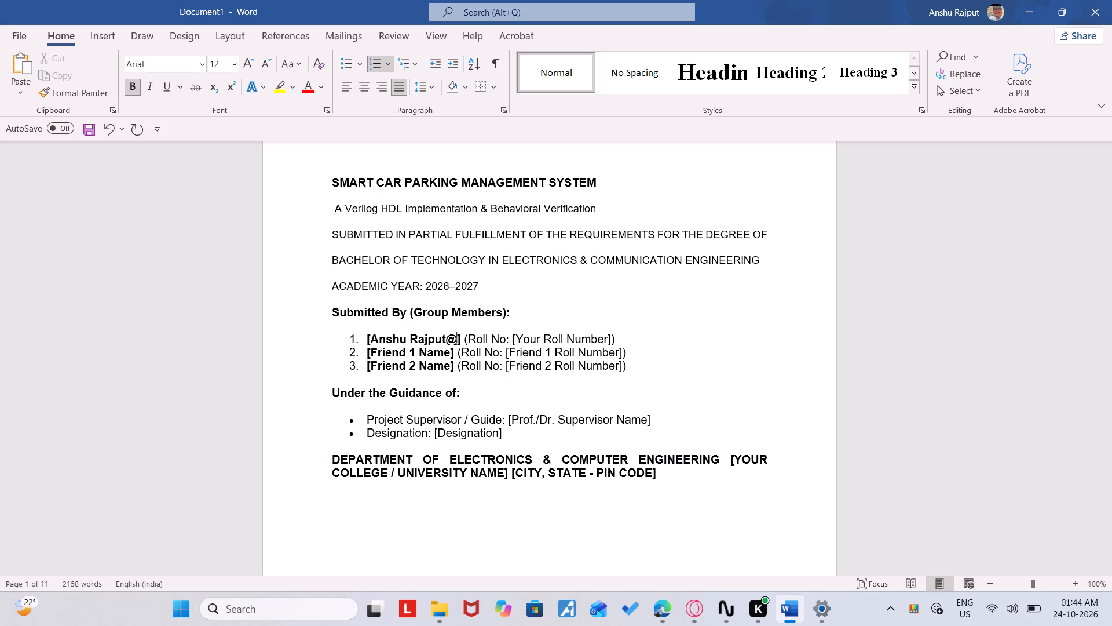
key("BackSpace")
key("BackSpace")
key("BackSpace")
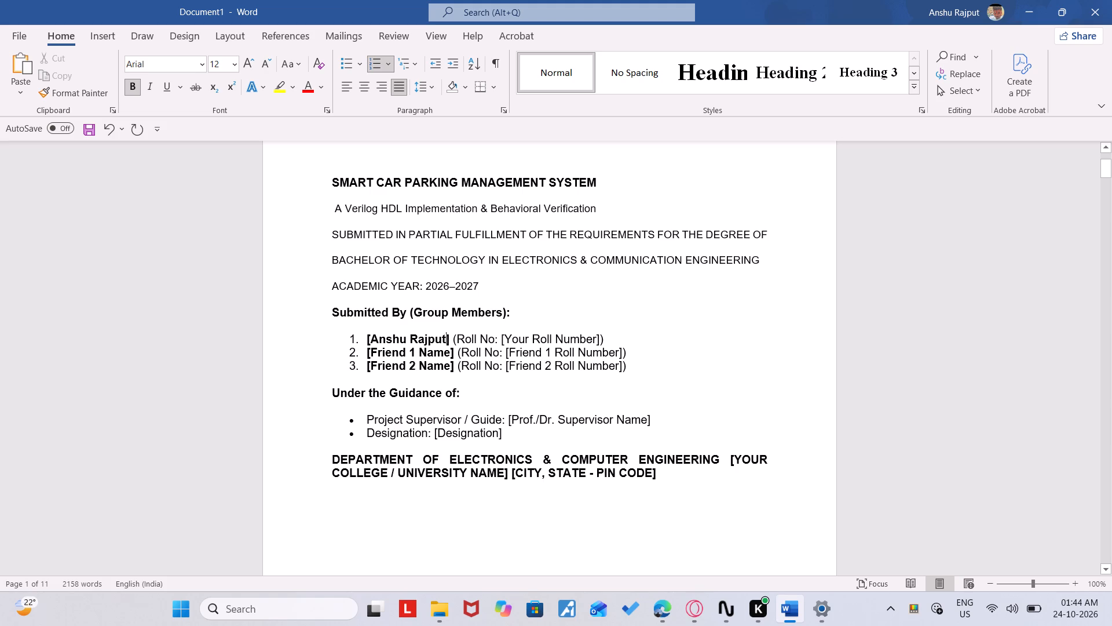
Delete the square brackets around the first group member's name.
left_click(450, 339)
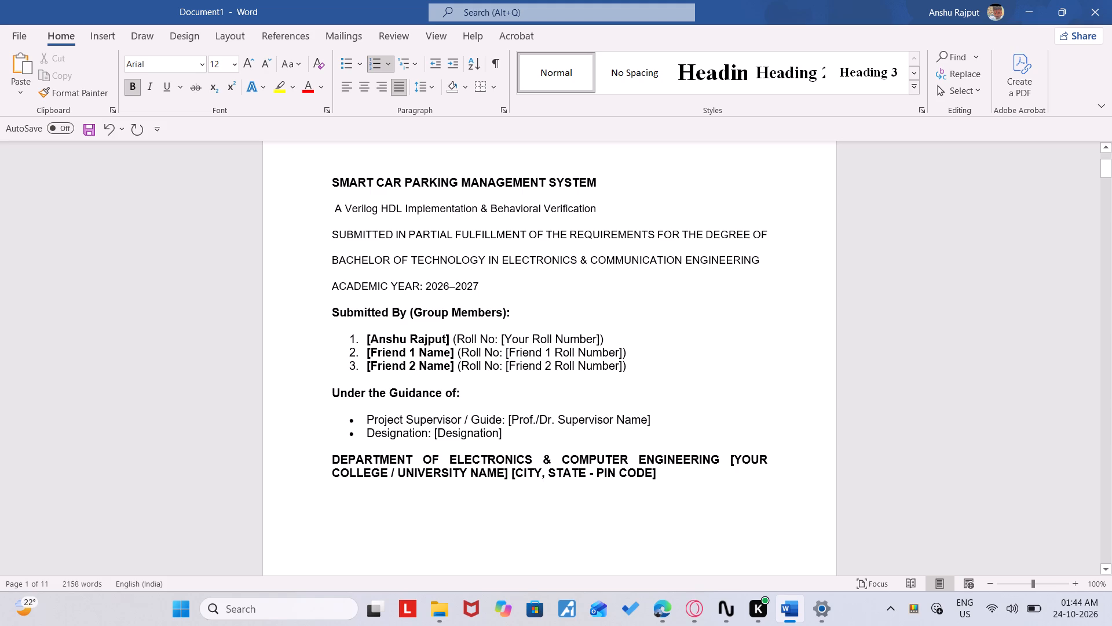
left_click(450, 339)
key("BackSpace")
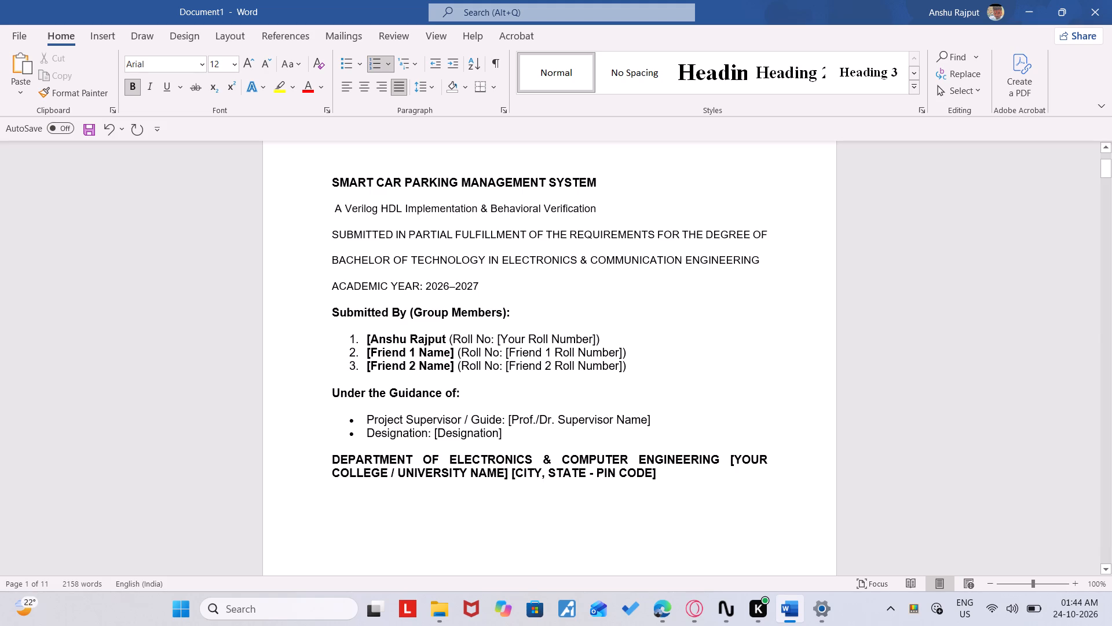
left_click(368, 341)
key("Right")
key("BackSpace")
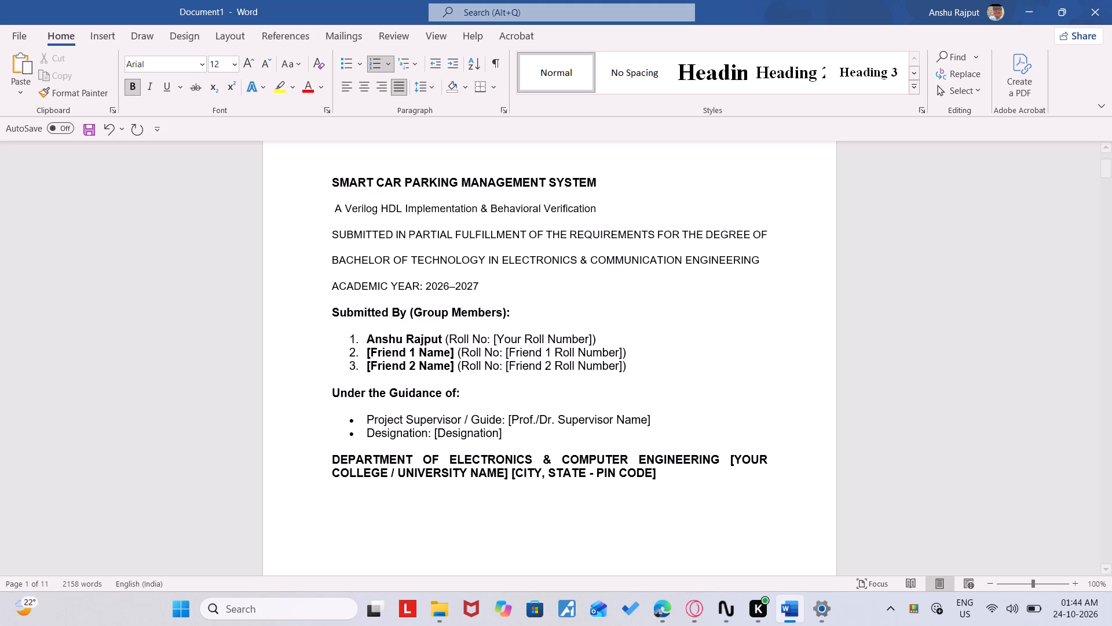
Delete the "[Your Roll Number]" placeholder from the first group member's entry, keeping "(Roll No: )".
left_click(589, 337)
key("Right")
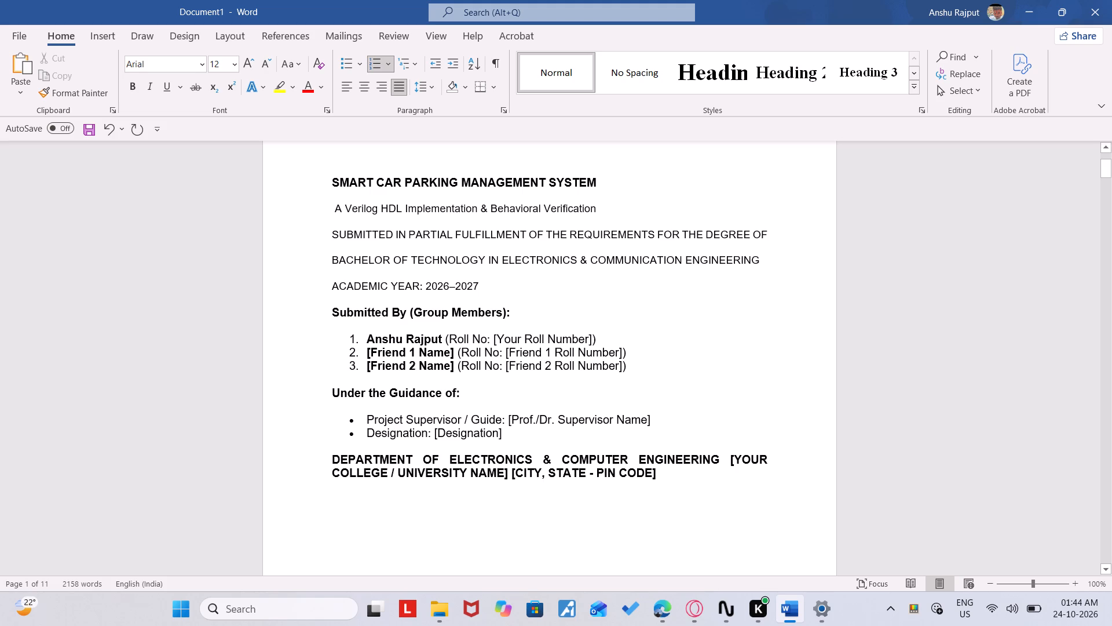
key("BackSpace")
key("BackSpace")
key("BackSpace")
key("BackSpace")
key("BackSpace")
key("BackSpace")
key("BackSpace")
key("BackSpace")
key("BackSpace")
key("BackSpace")
key("BackSpace")
key("BackSpace")
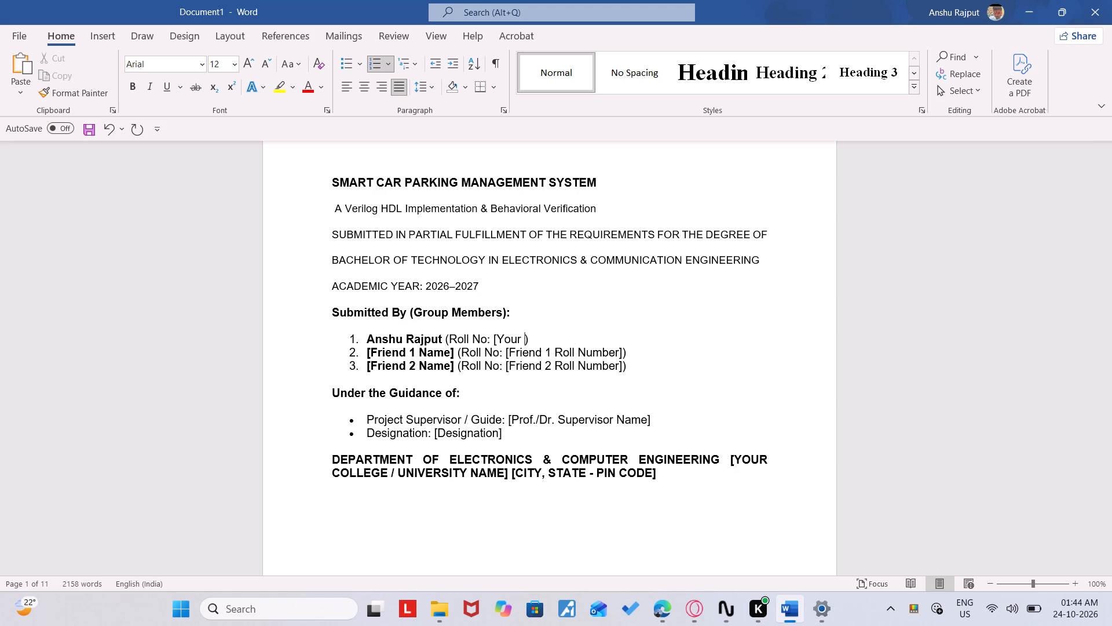
key("BackSpace")
key("BackSpace")
key("BackSpace")
key("BackSpace")
key("BackSpace")
key("BackSpace")
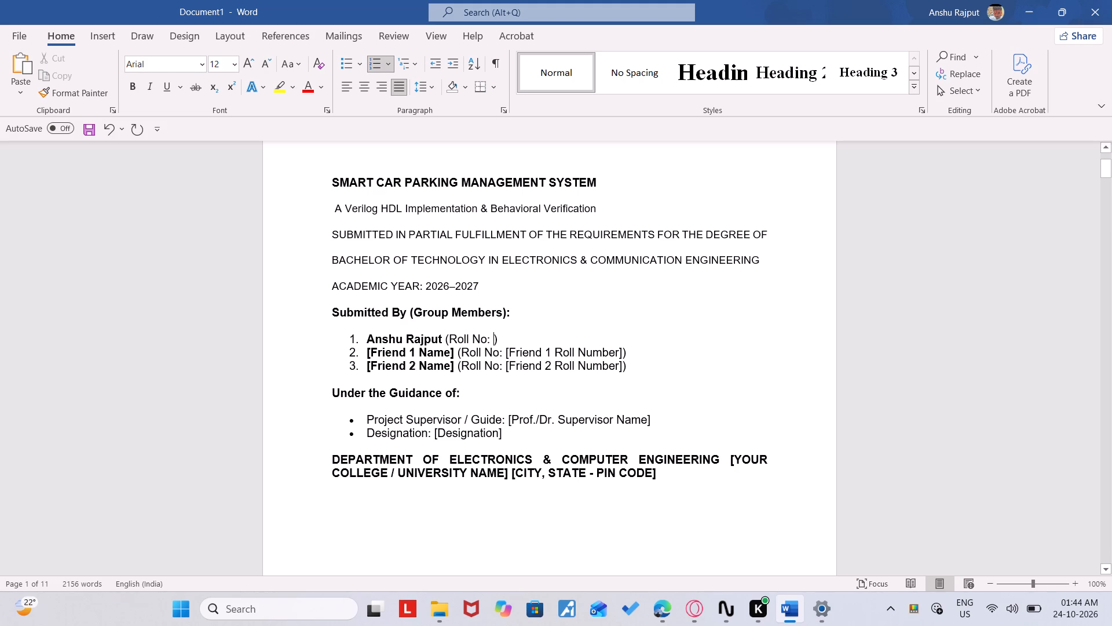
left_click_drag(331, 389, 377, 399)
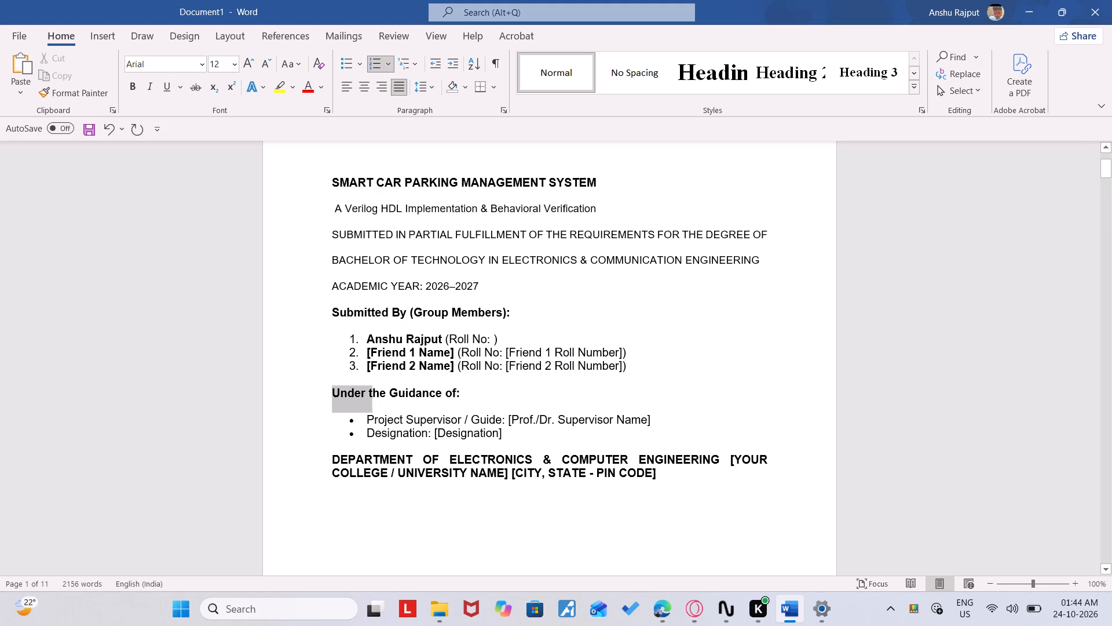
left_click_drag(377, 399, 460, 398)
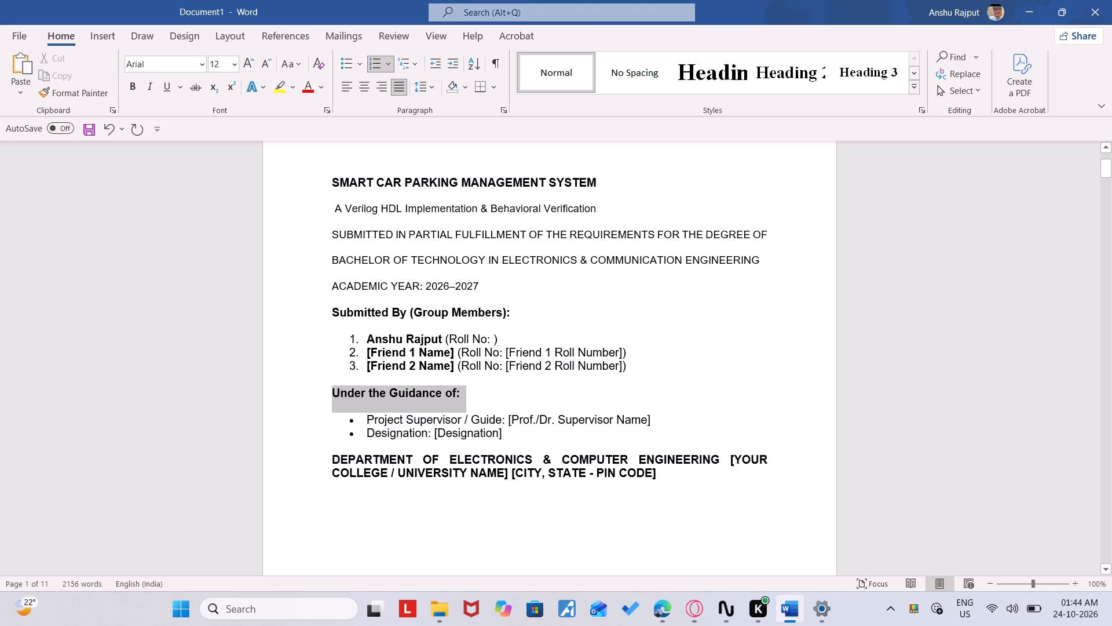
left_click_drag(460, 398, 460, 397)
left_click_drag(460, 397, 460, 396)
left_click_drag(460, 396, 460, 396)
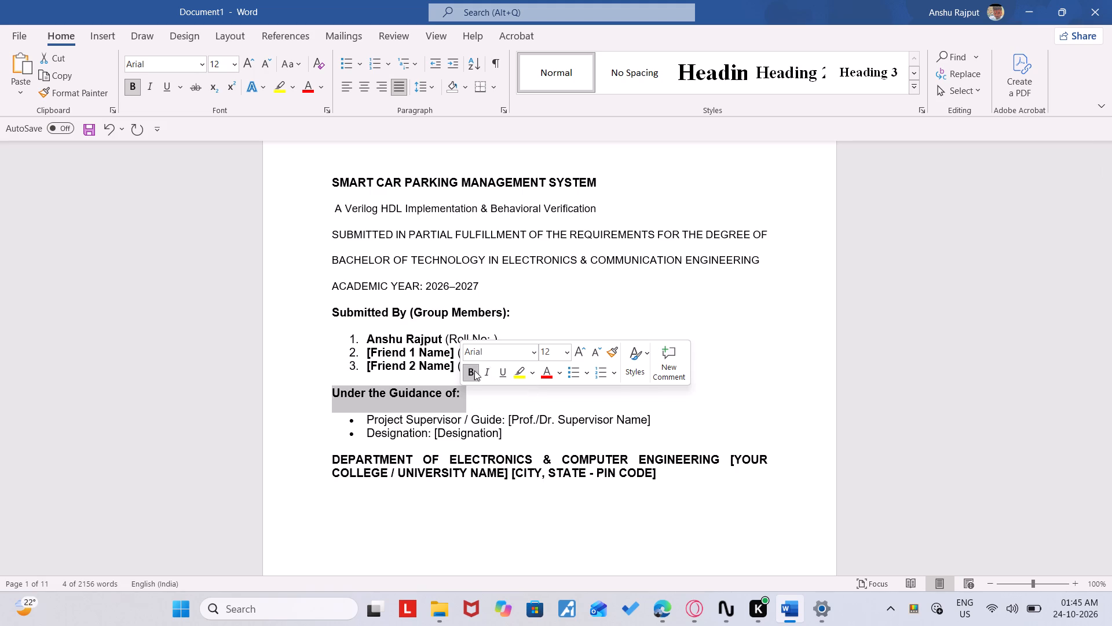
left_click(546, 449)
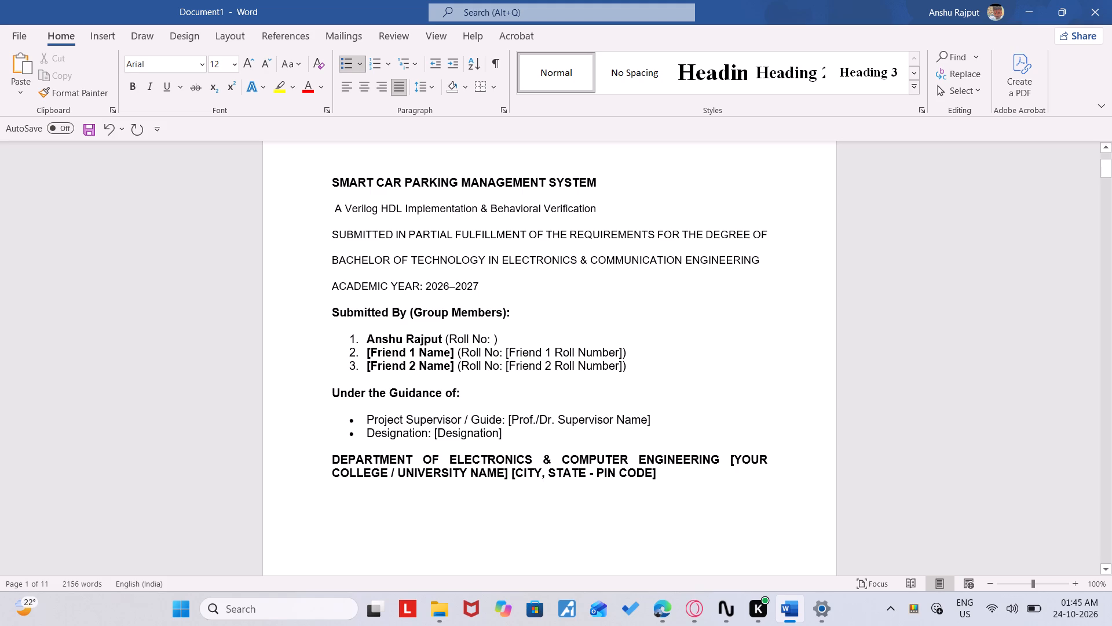
Delete the "Designation: [Designation]" bullet under "Under the Guidance of:".
left_click_drag(519, 435, 349, 432)
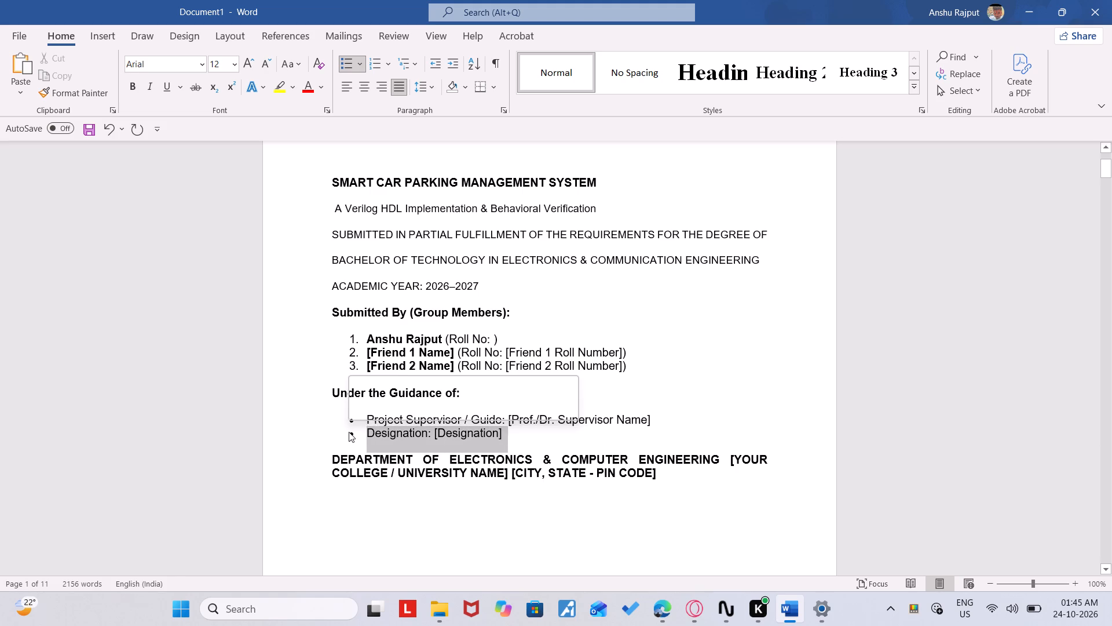
key("BackSpace")
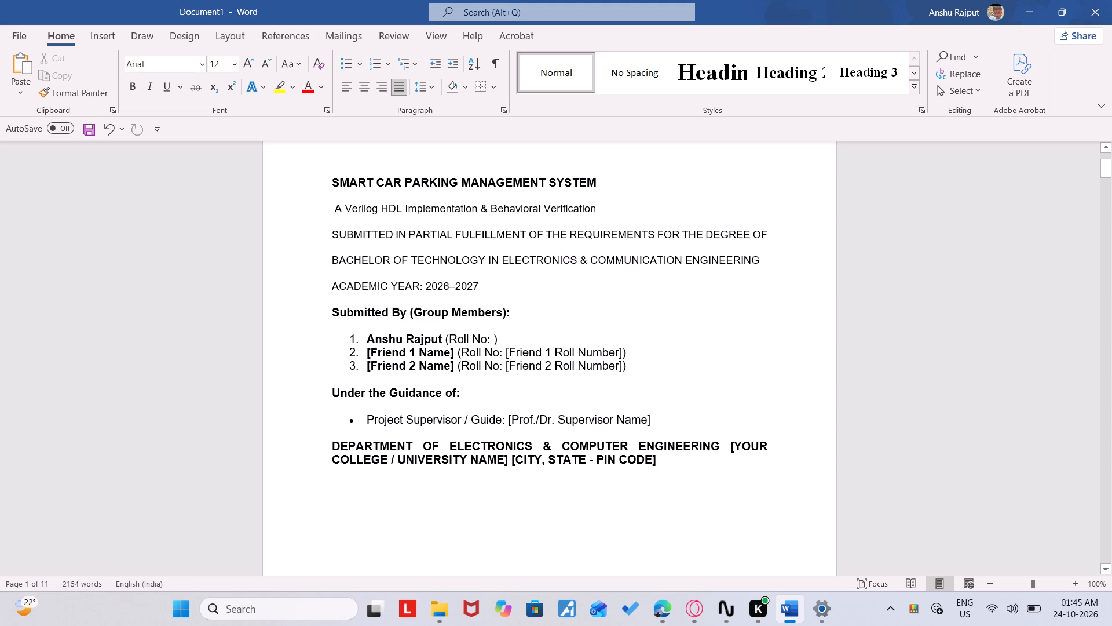
Replace the "Supervisor Name" placeholder after "Prof./Dr." in the Project Supervisor / Guide bullet with the supervisor's actual name.
left_click(648, 423)
key("BackSpace")
key("BackSpace")
key("BackSpace")
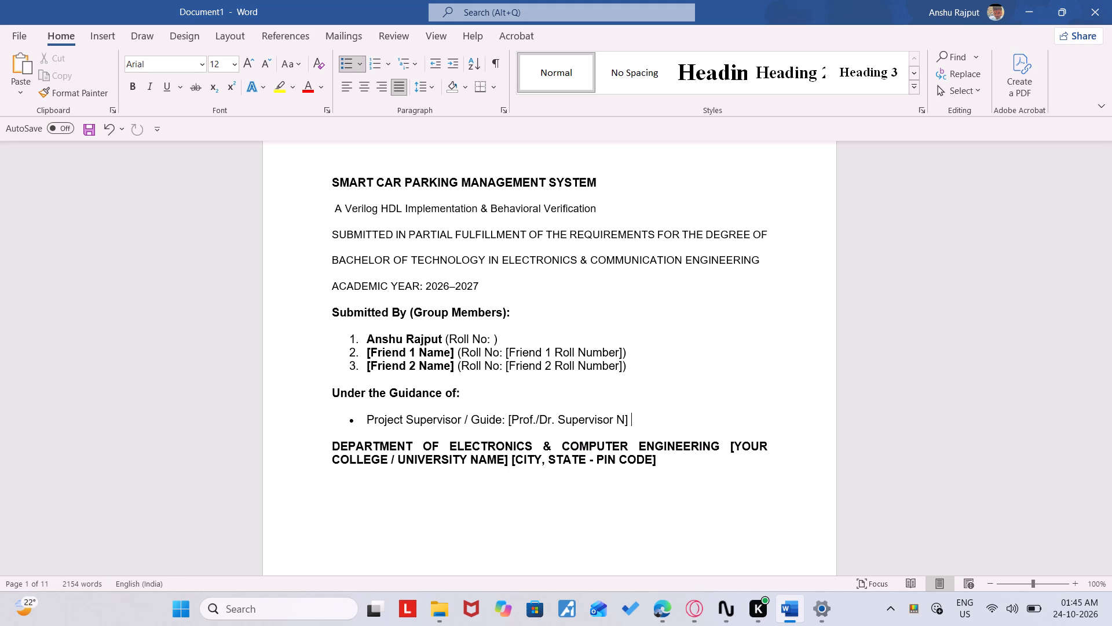
key("BackSpace")
key("BackSpace")
key("BackSpace")
key("BackSpace")
key("BackSpace")
key("BackSpace")
key("BackSpace")
key("BackSpace")
key("BackSpace")
key("BackSpace")
key("BackSpace")
key("BackSpace")
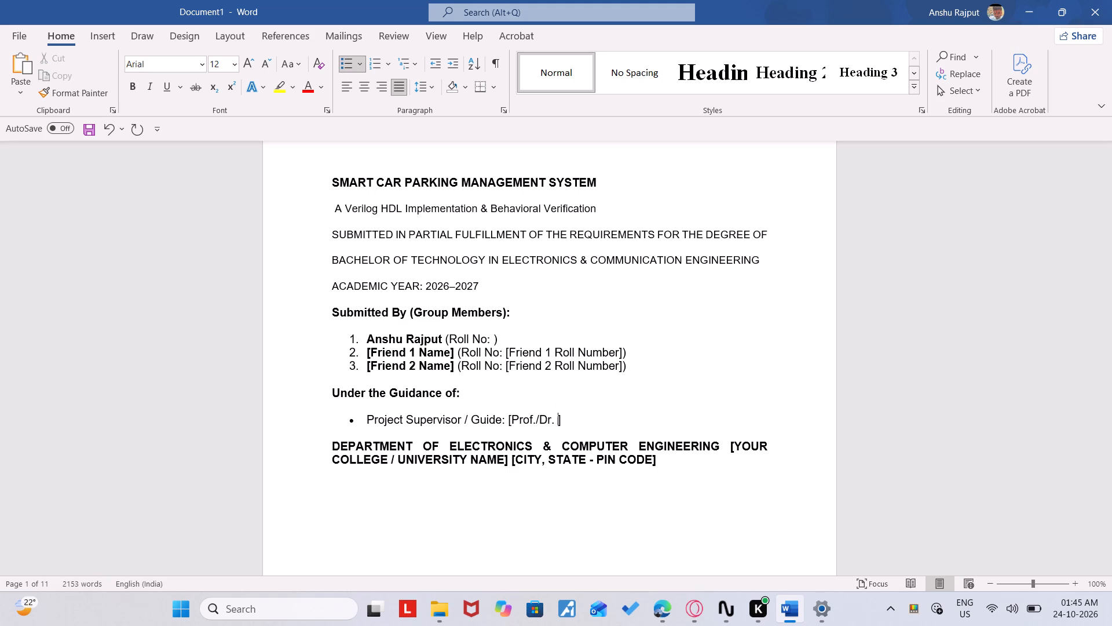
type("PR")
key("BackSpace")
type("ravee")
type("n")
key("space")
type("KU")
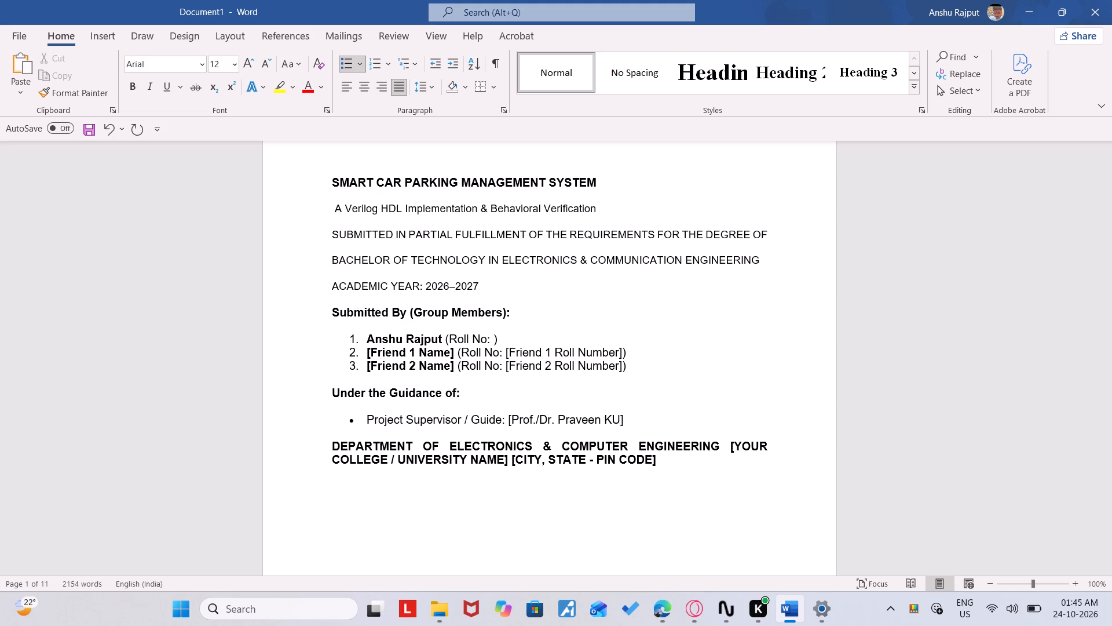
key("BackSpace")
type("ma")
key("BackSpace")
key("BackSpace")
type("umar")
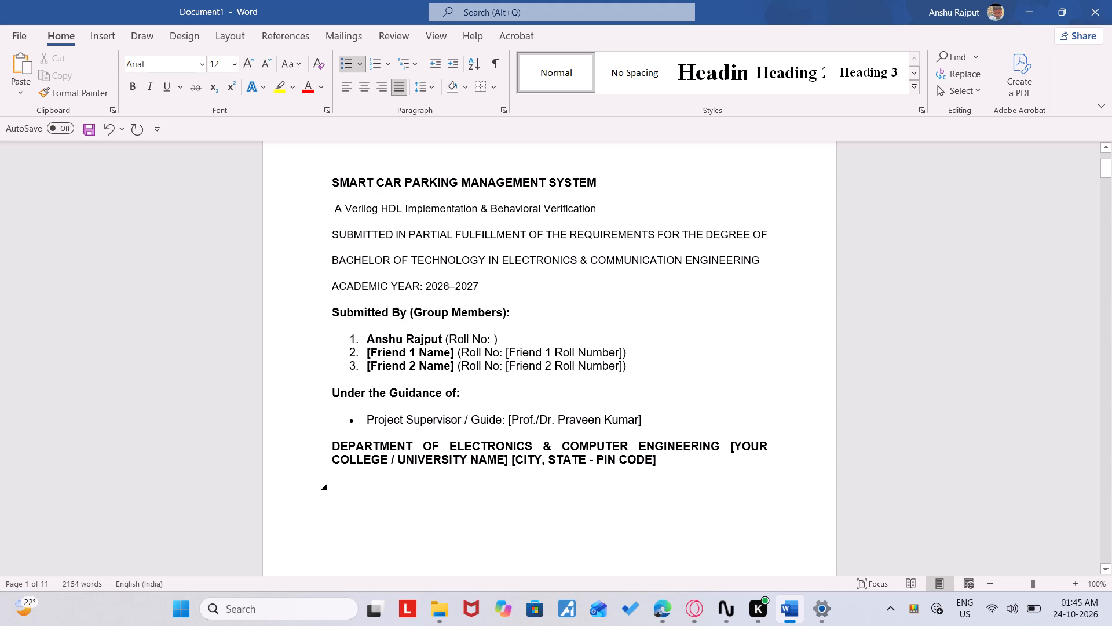
Replace "COMPUTER" with "COMMUNICATION" in the department line, so it reads "DEPARTMENT OF ELECTRONICS & COMMUNICATION ENGINEERING".
left_click_drag(629, 442, 561, 446)
key("BackSpace")
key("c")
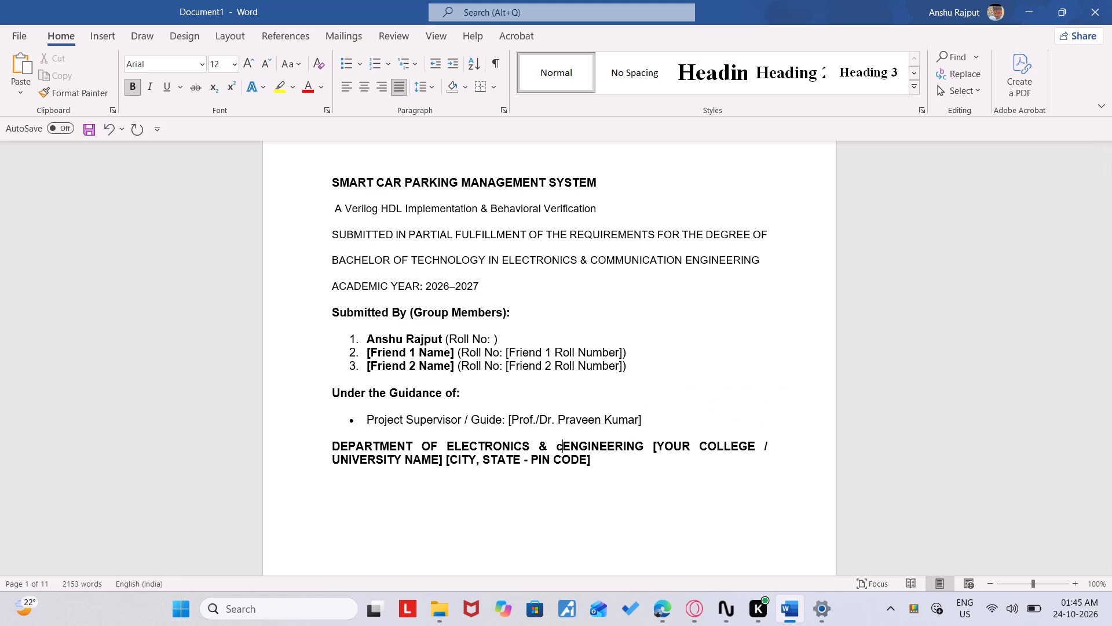
key("BackSpace")
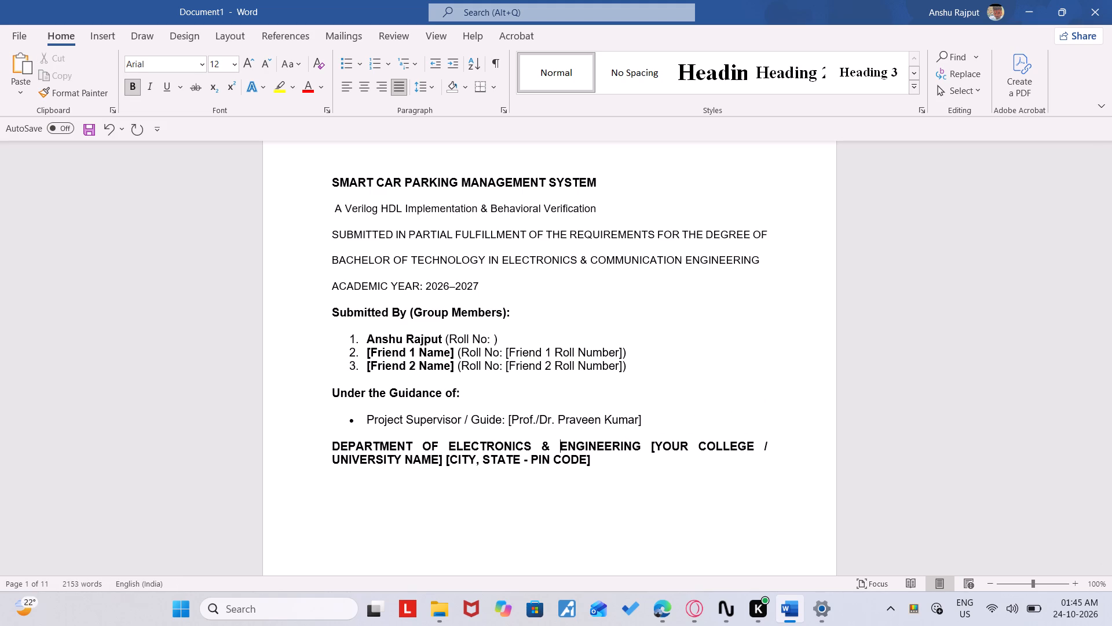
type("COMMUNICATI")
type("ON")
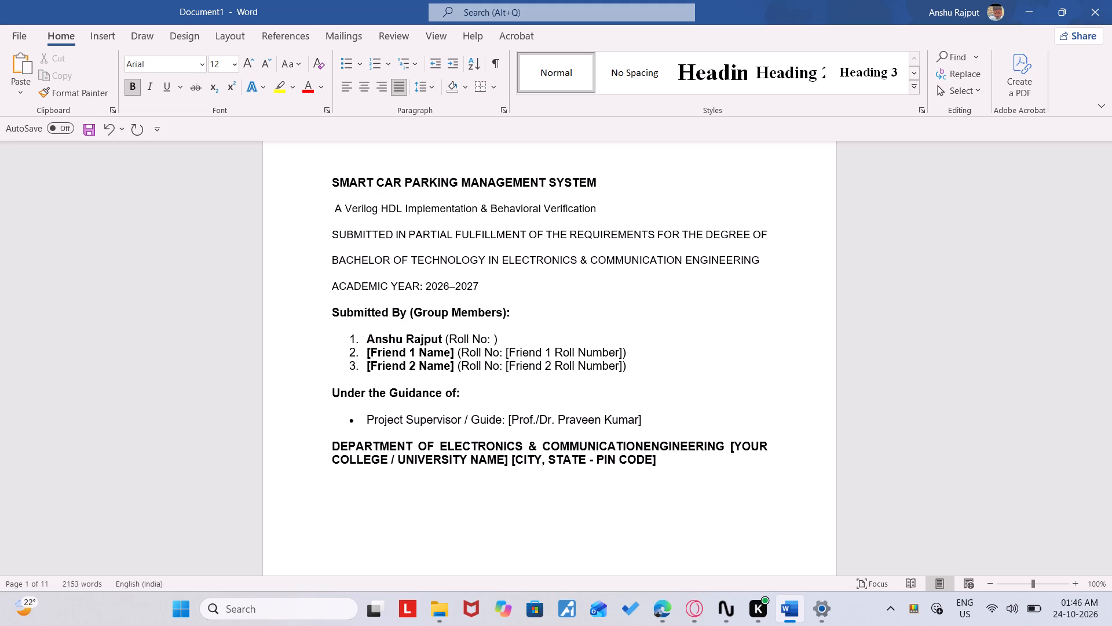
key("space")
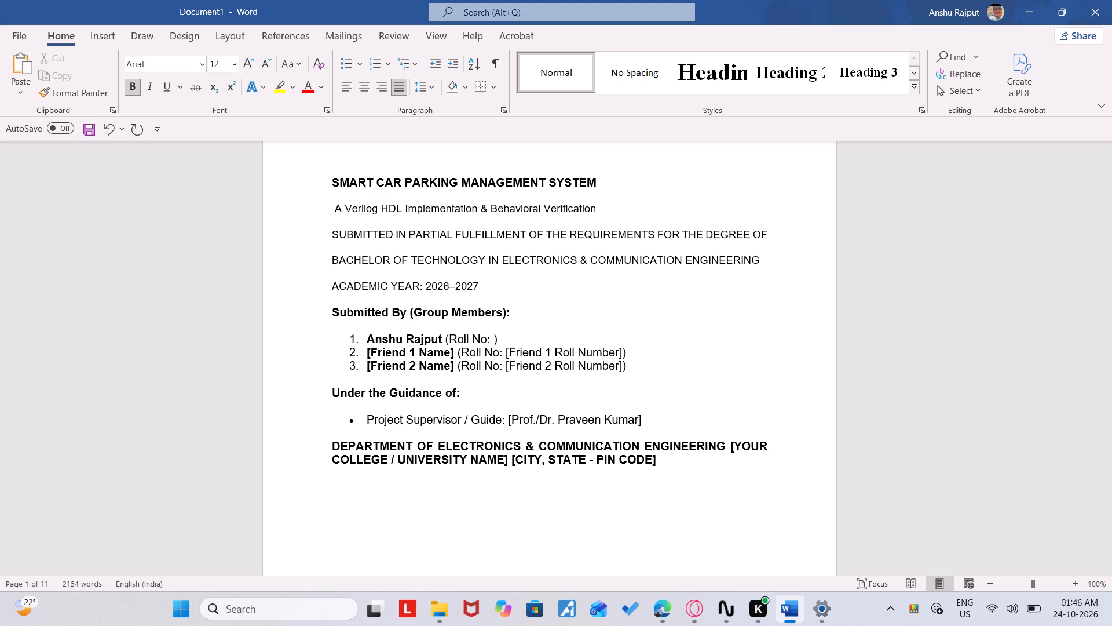
Delete the square brackets around the supervisor's title and name, along with the space after "Guide:".
left_click(776, 439)
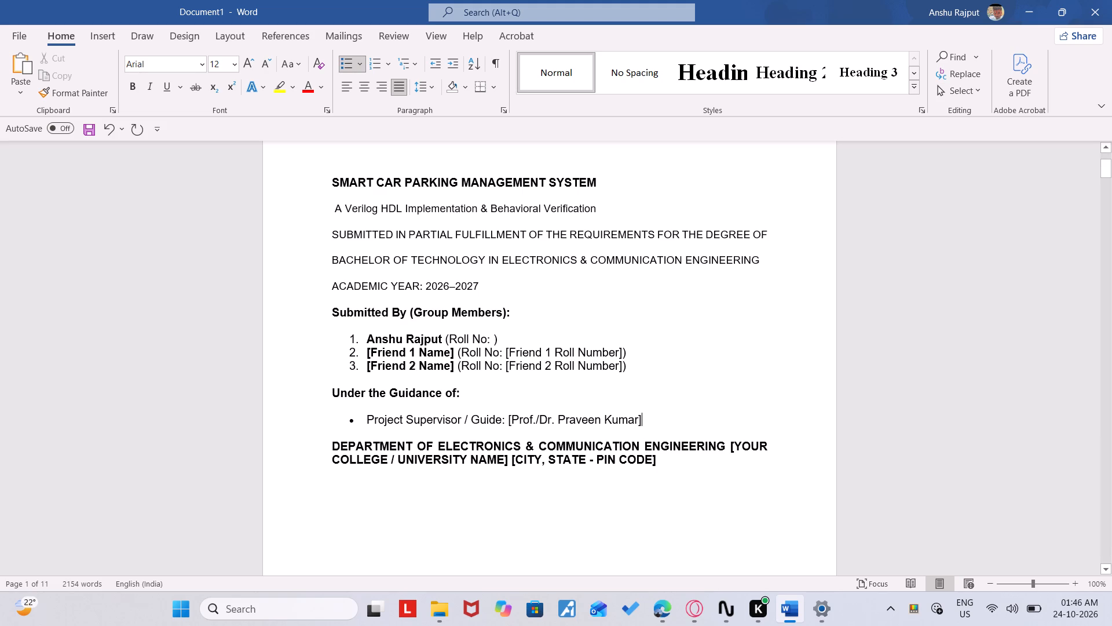
left_click(665, 416)
key("BackSpace")
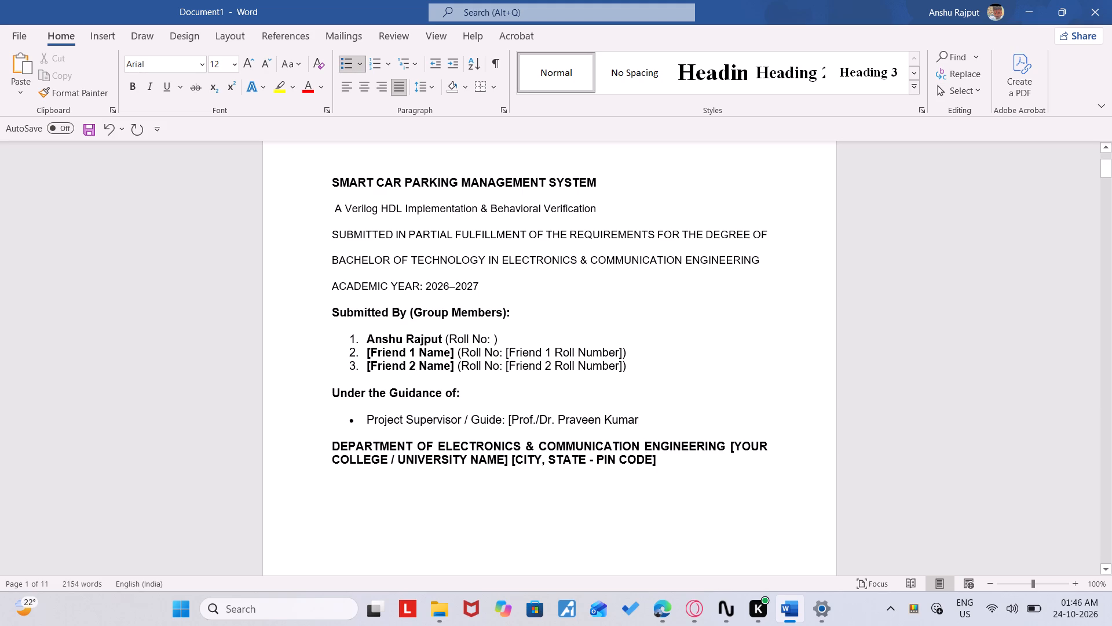
left_click(509, 418)
key("BackSpace")
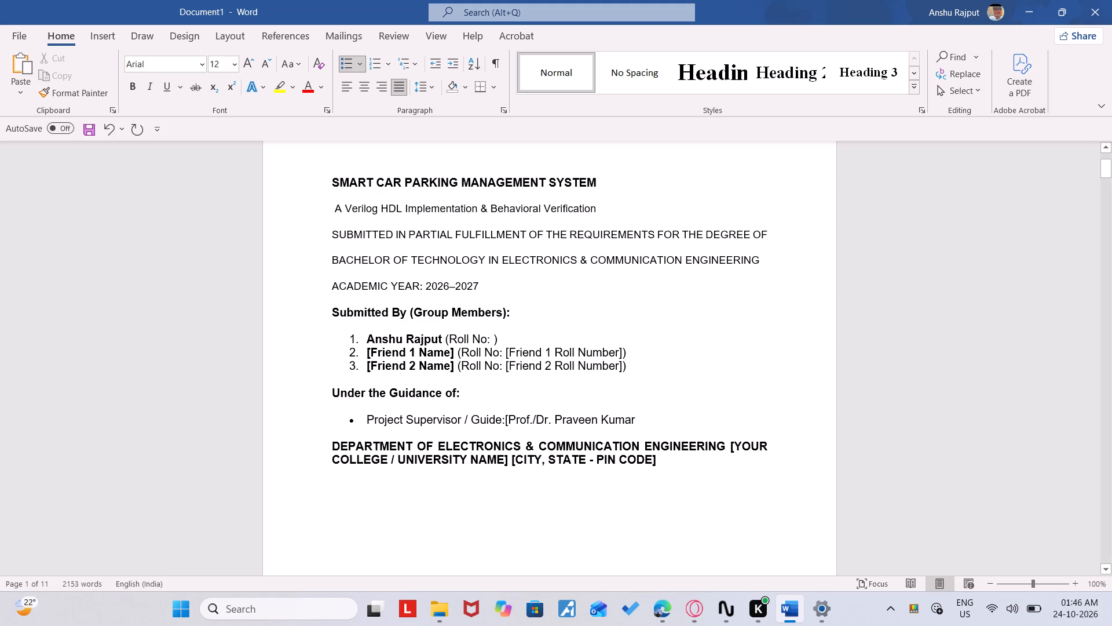
left_click(506, 424)
key("Right")
key("BackSpace")
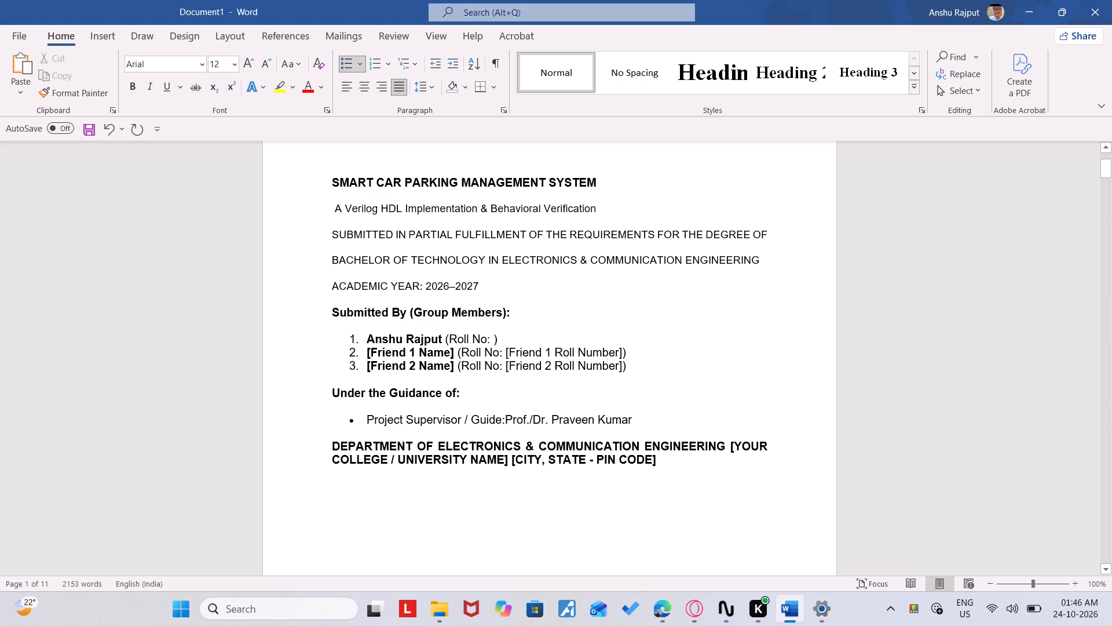
Shorten the "Project Supervisor / Guide" label by deleting "/ Guide", keeping the colon before the supervisor's title.
left_click(499, 414)
key("BackSpace")
key("BackSpace")
key("BackSpace")
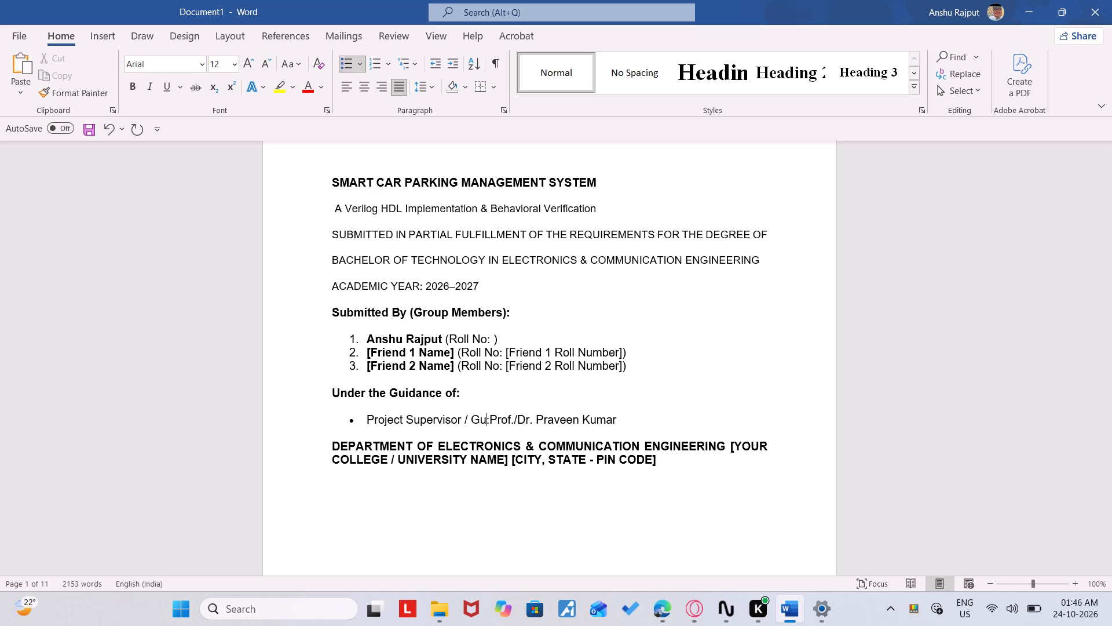
key("BackSpace")
key("BackSpace")
key("BackSpace")
key("BackSpace")
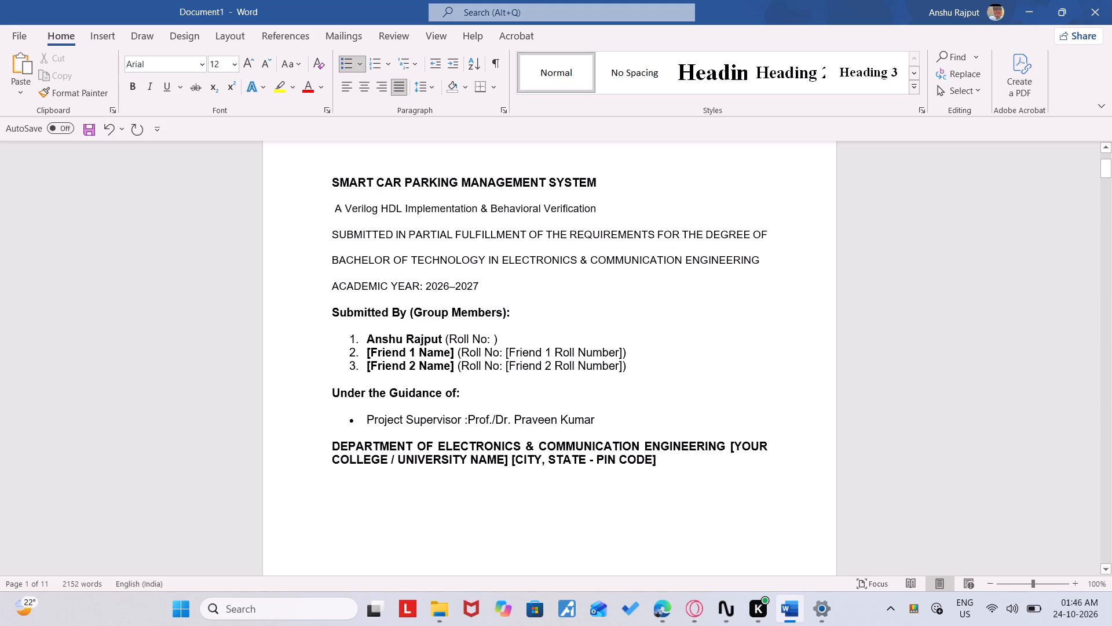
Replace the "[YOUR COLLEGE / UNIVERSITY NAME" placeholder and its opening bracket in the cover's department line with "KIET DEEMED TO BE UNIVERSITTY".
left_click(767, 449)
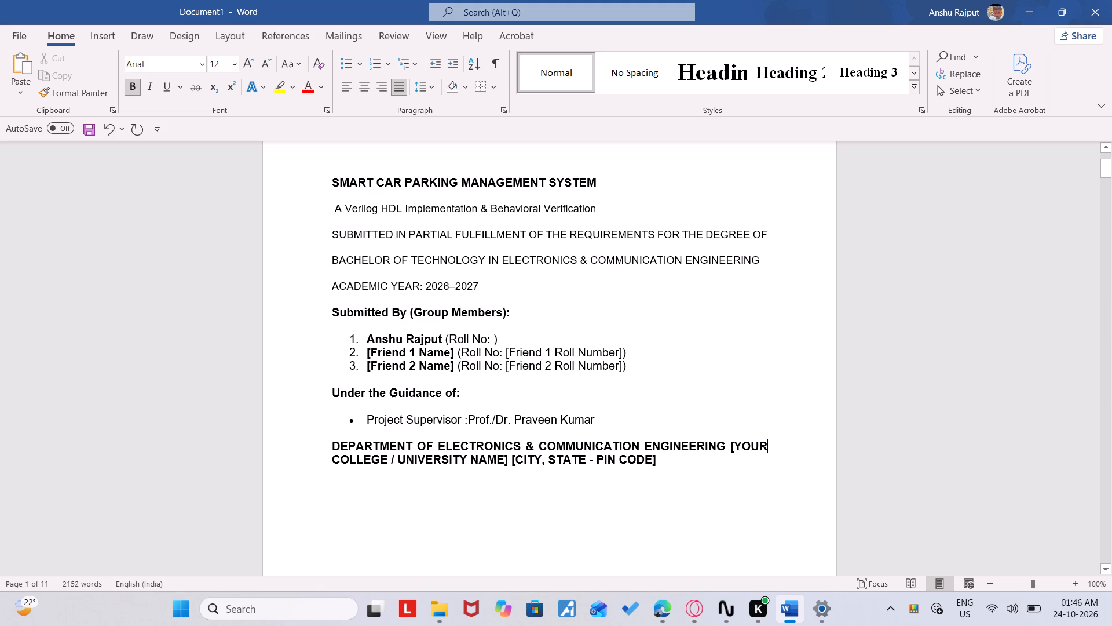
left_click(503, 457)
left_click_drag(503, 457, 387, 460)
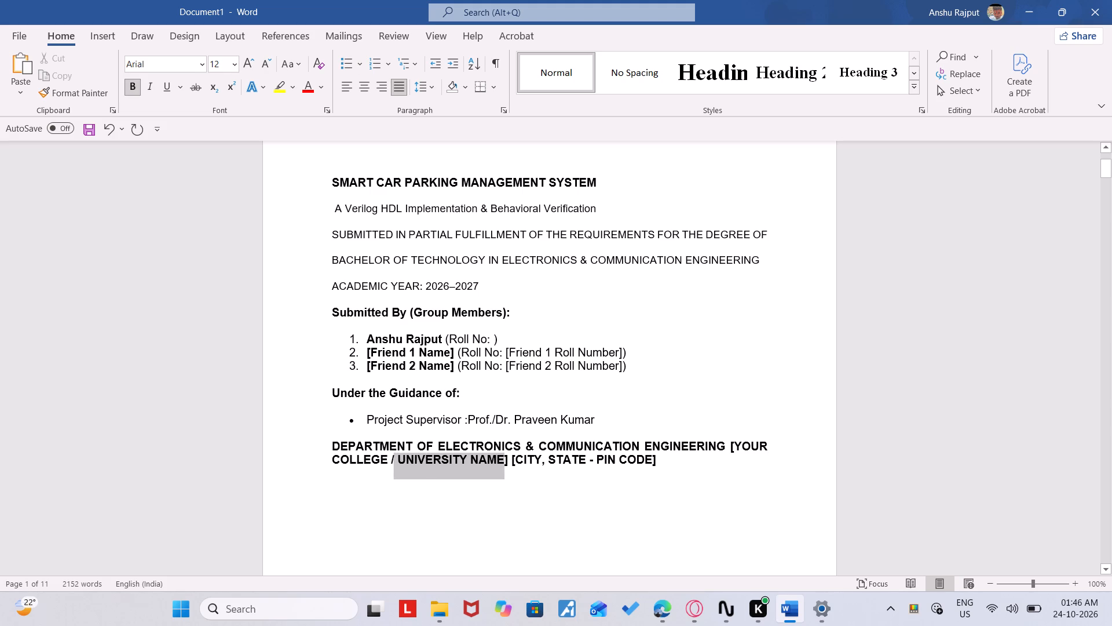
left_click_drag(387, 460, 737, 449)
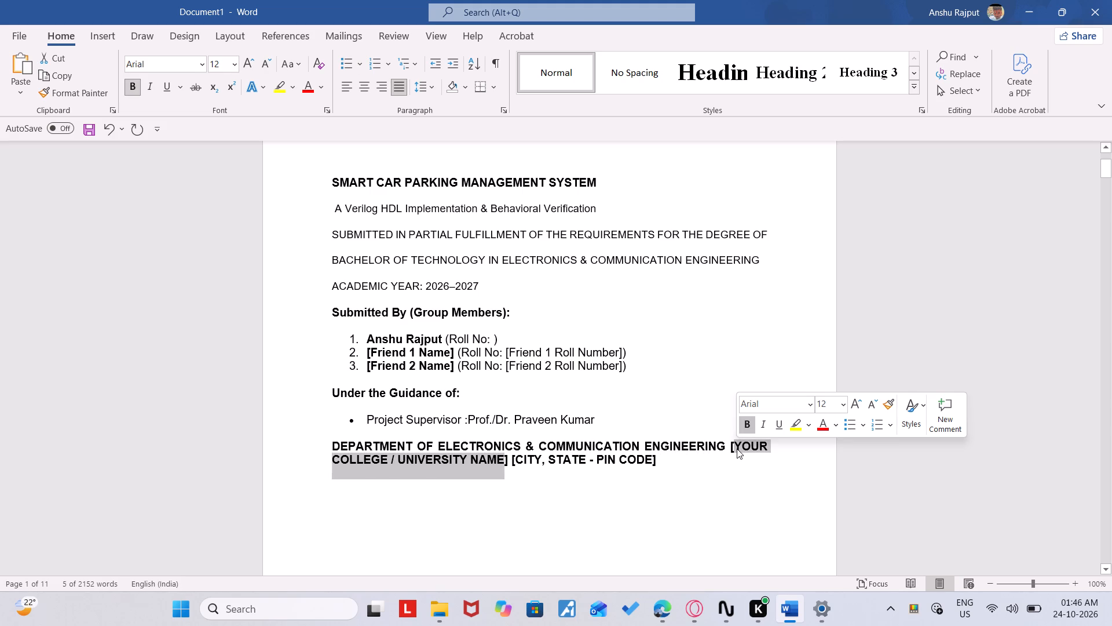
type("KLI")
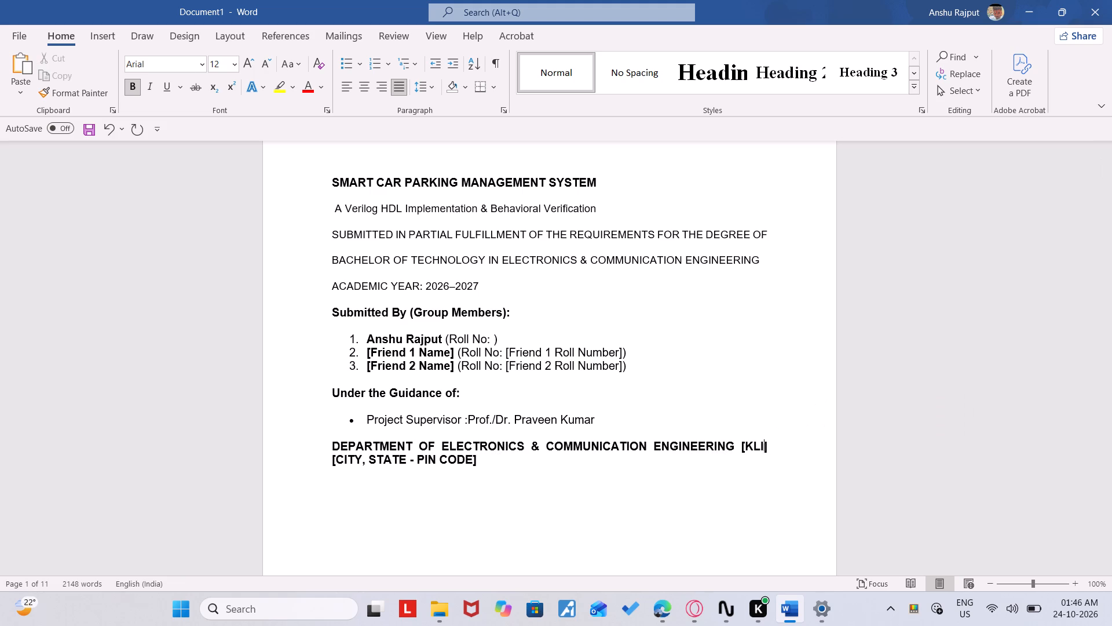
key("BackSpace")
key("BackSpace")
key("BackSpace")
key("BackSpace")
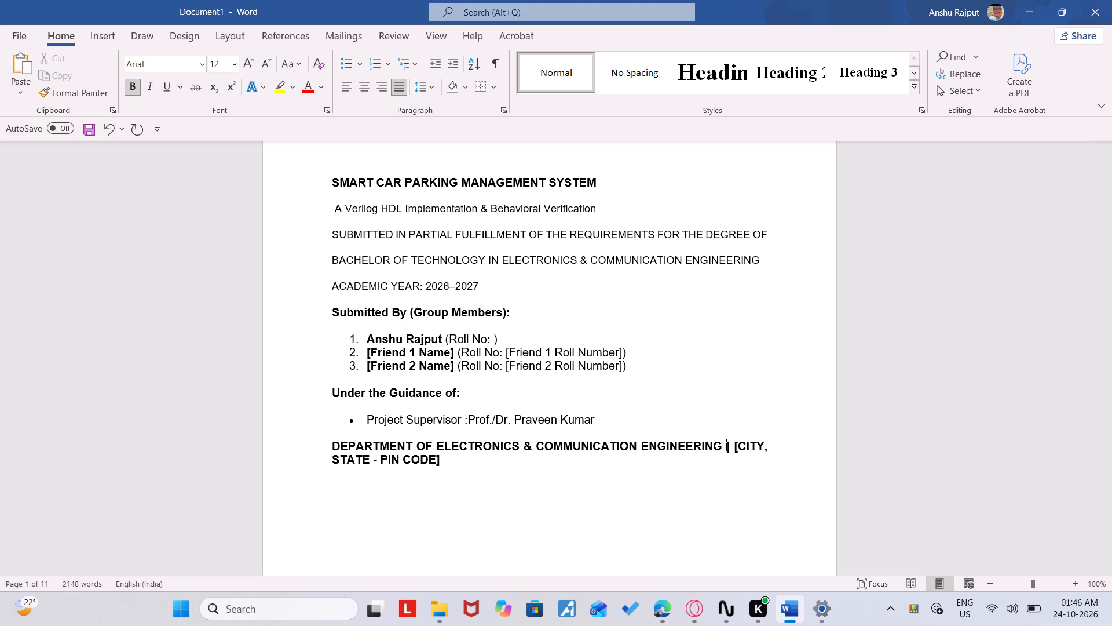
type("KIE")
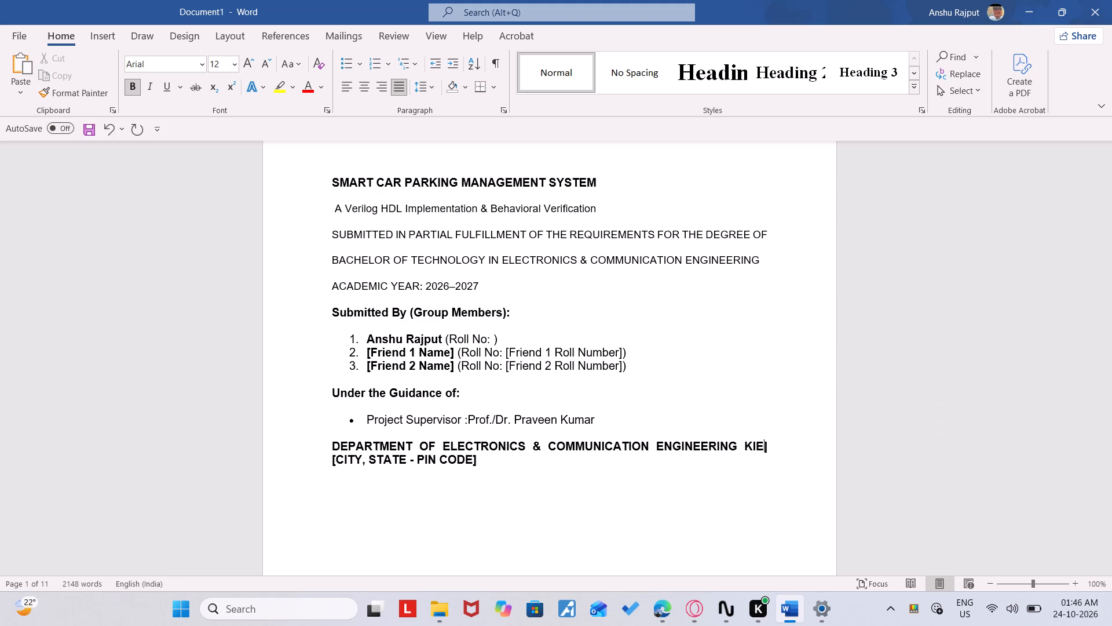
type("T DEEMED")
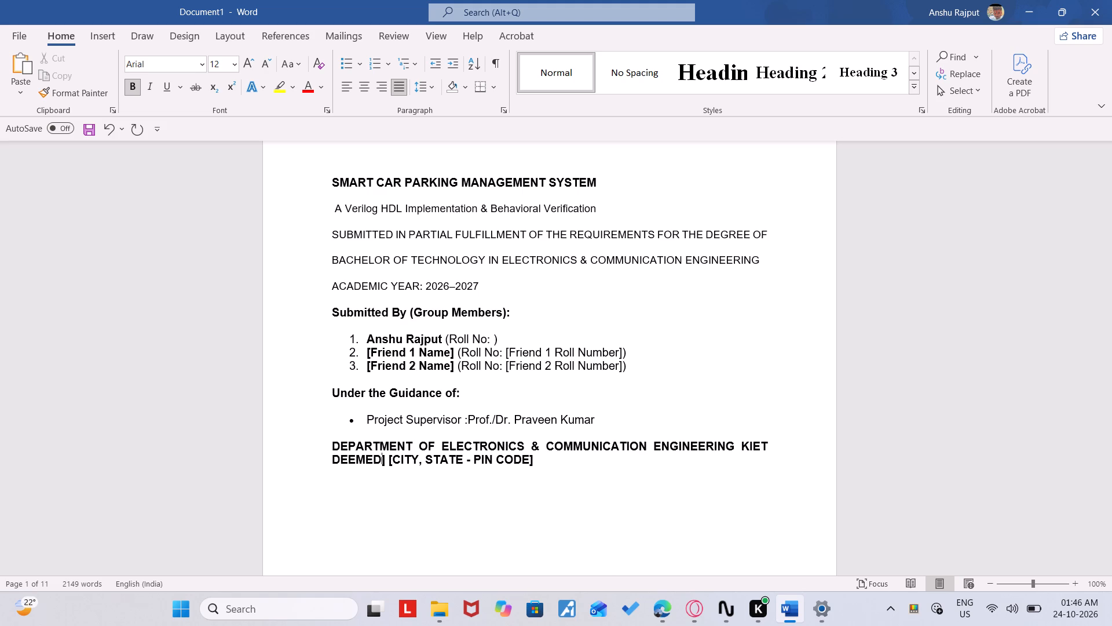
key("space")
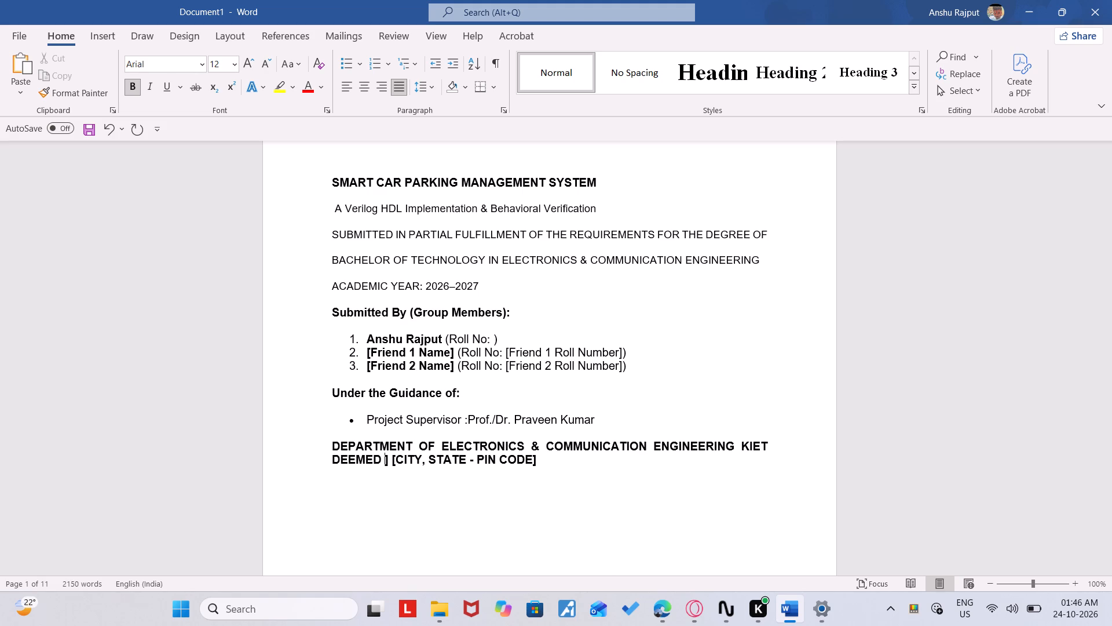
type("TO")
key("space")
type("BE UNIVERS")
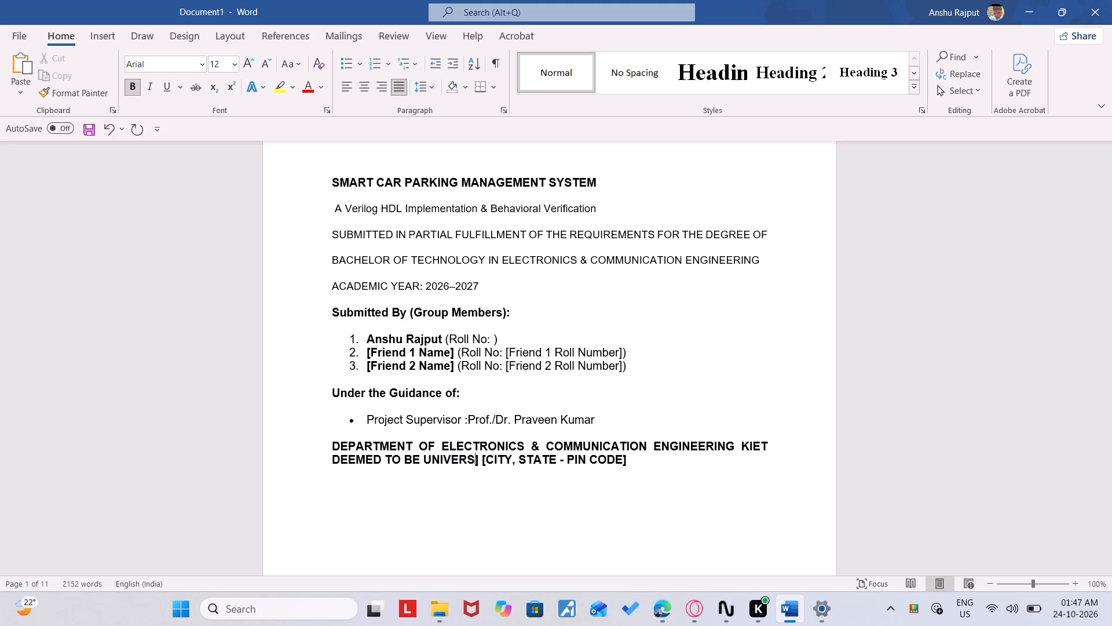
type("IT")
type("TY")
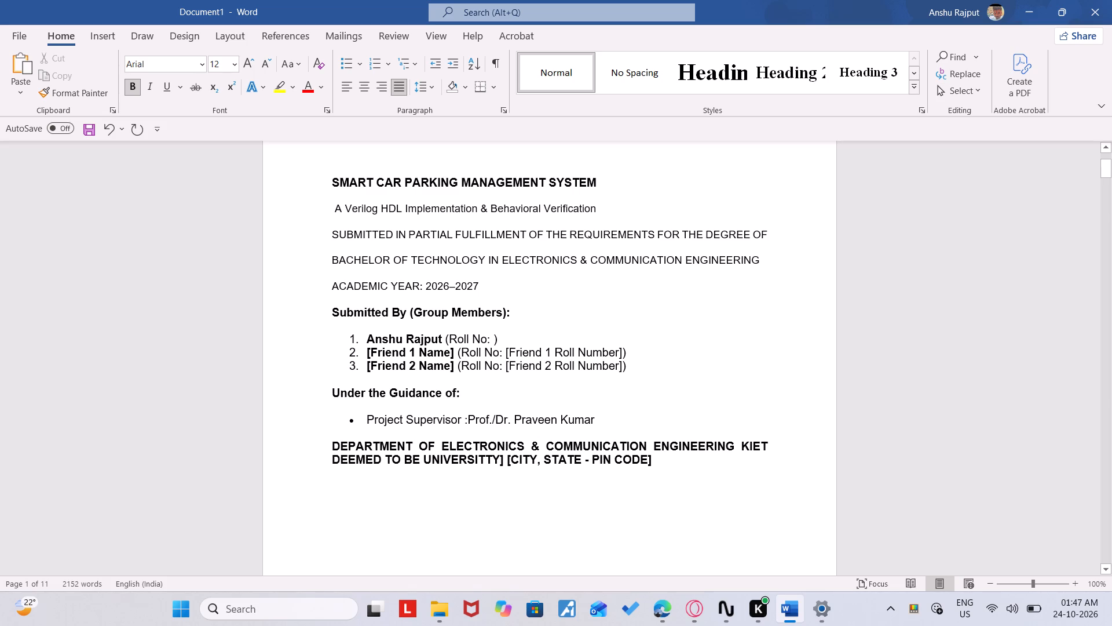
Delete everything after "ENGINEERING" in the cover's department line, including the college name and the "[CITY, STATE - PIN CODE]" placeholder.
left_click(683, 467)
key("BackSpace")
key("BackSpace")
key("BackSpace")
key("BackSpace")
key("BackSpace")
key("BackSpace")
key("BackSpace")
key("BackSpace")
key("BackSpace")
key("BackSpace")
key("BackSpace")
key("BackSpace")
key("BackSpace")
key("BackSpace")
key("BackSpace")
key("BackSpace")
key("BackSpace")
key("BackSpace")
key("BackSpace")
key("BackSpace")
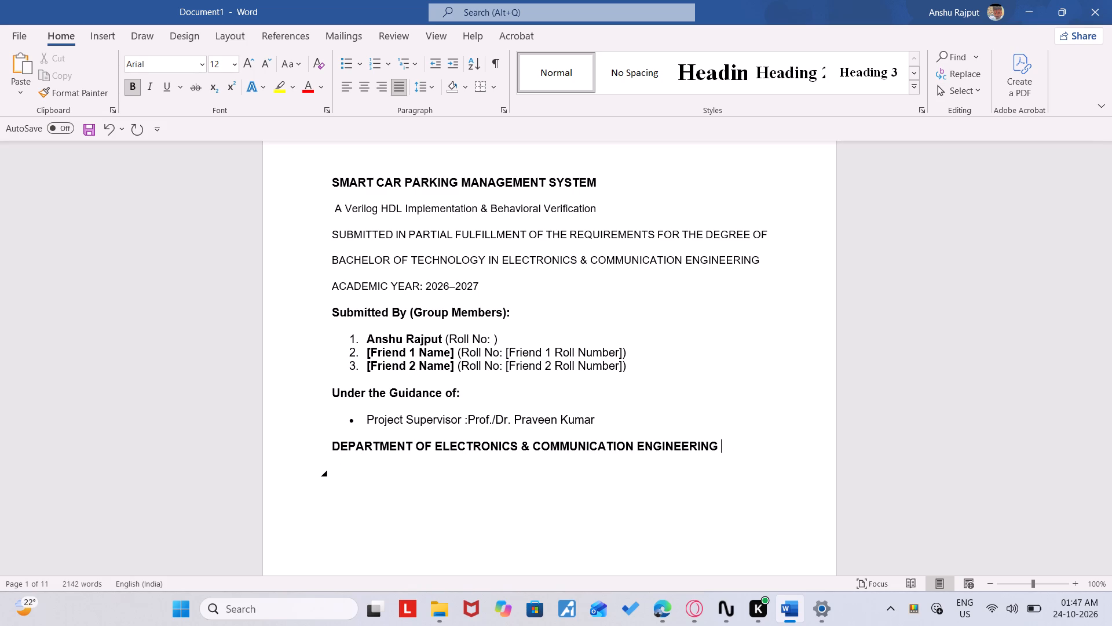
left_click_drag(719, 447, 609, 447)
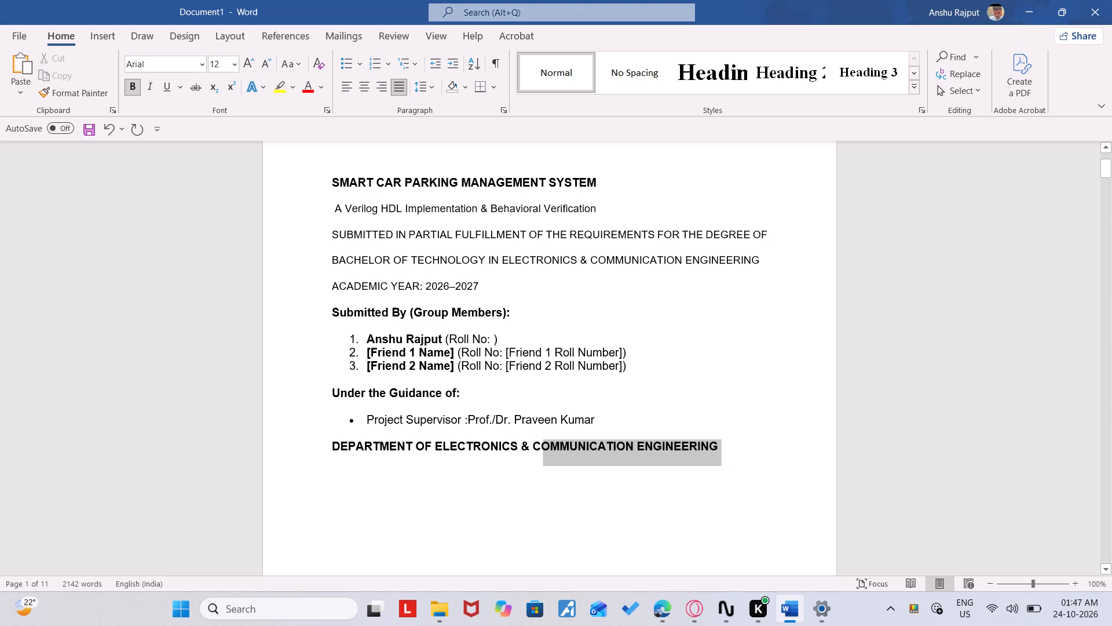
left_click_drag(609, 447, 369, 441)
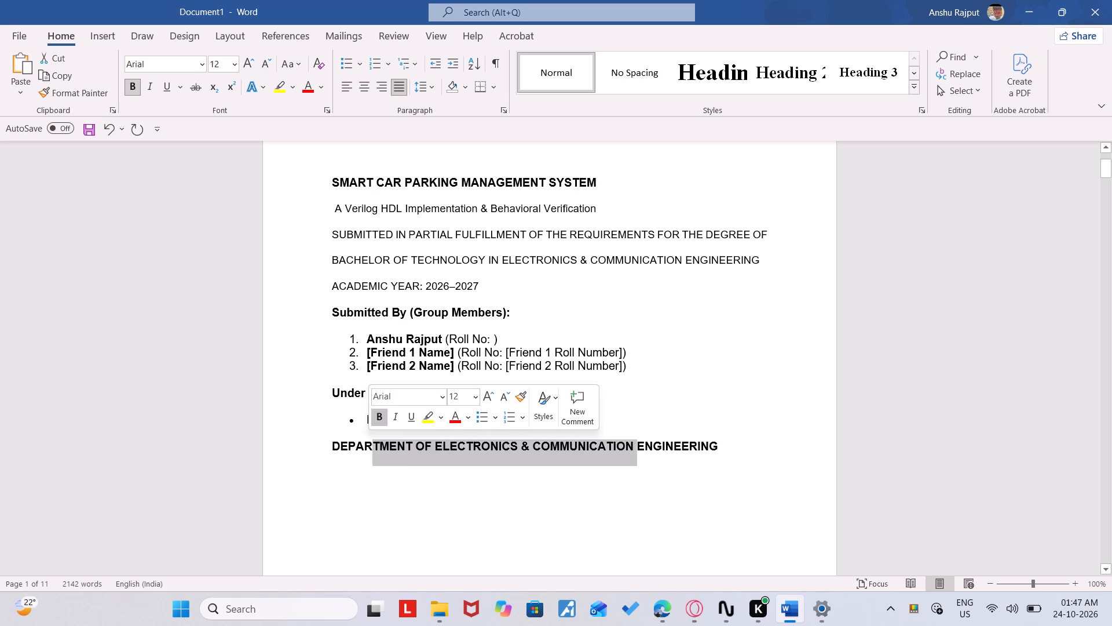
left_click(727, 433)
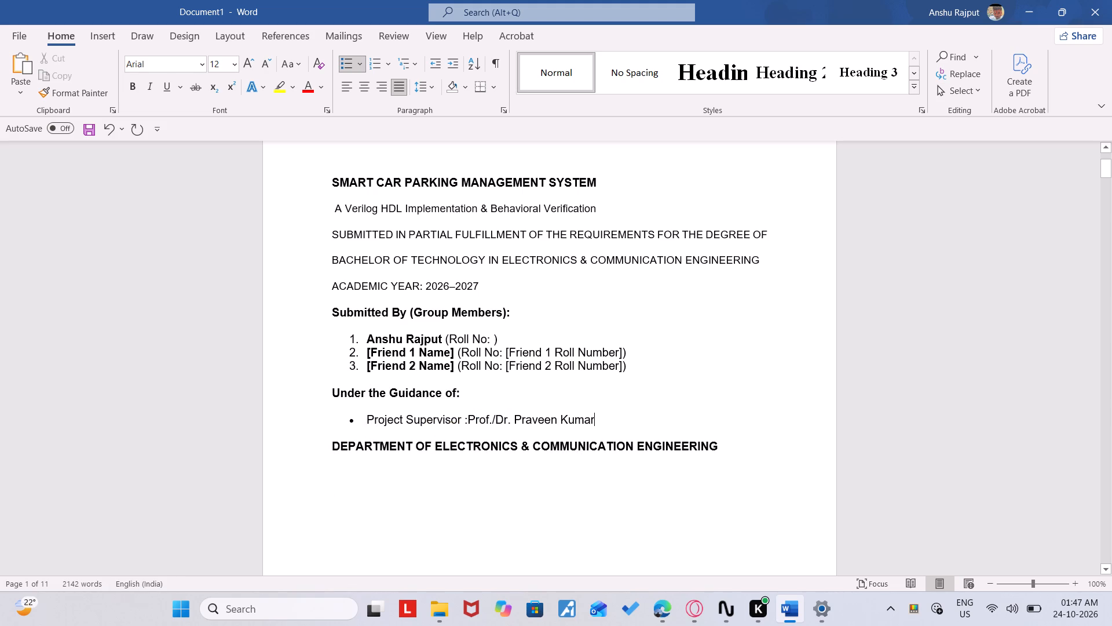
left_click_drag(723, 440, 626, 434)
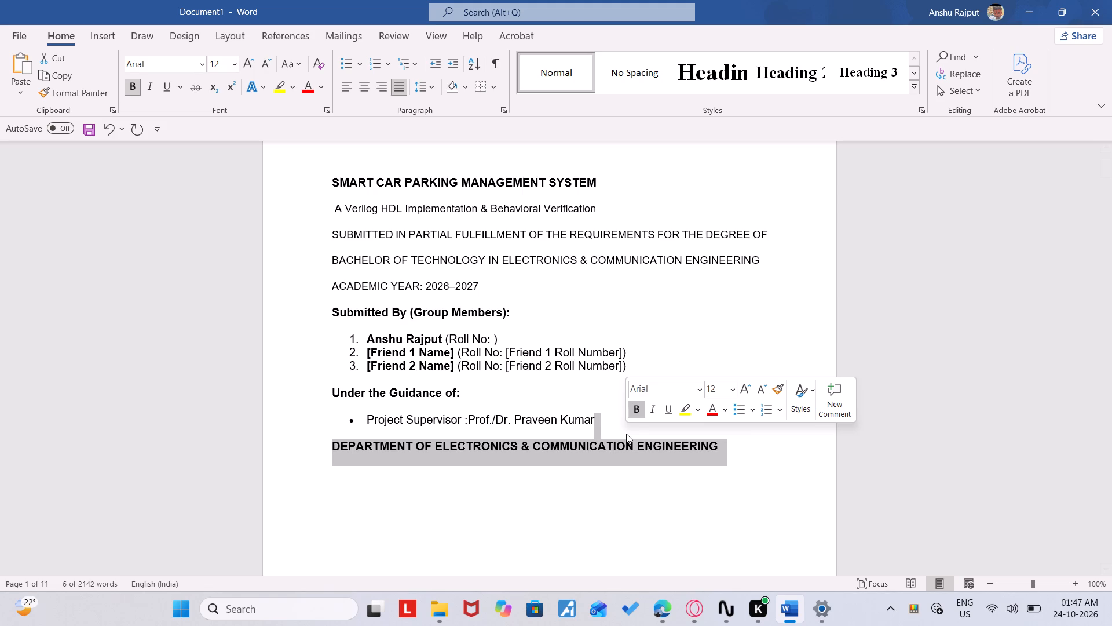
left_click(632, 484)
Insert three line breaks before the "CERTIFICATE OF ORIGINALITY" heading so that it starts at the top of the following page.
scroll(632, 484, "down", 1)
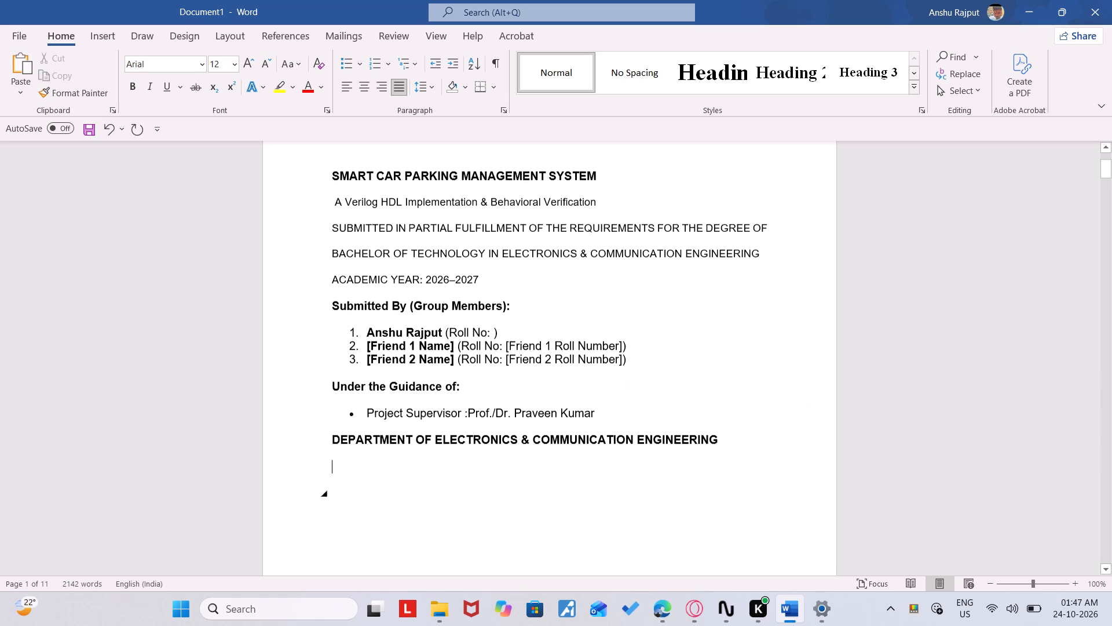
scroll(632, 484, "down", 1)
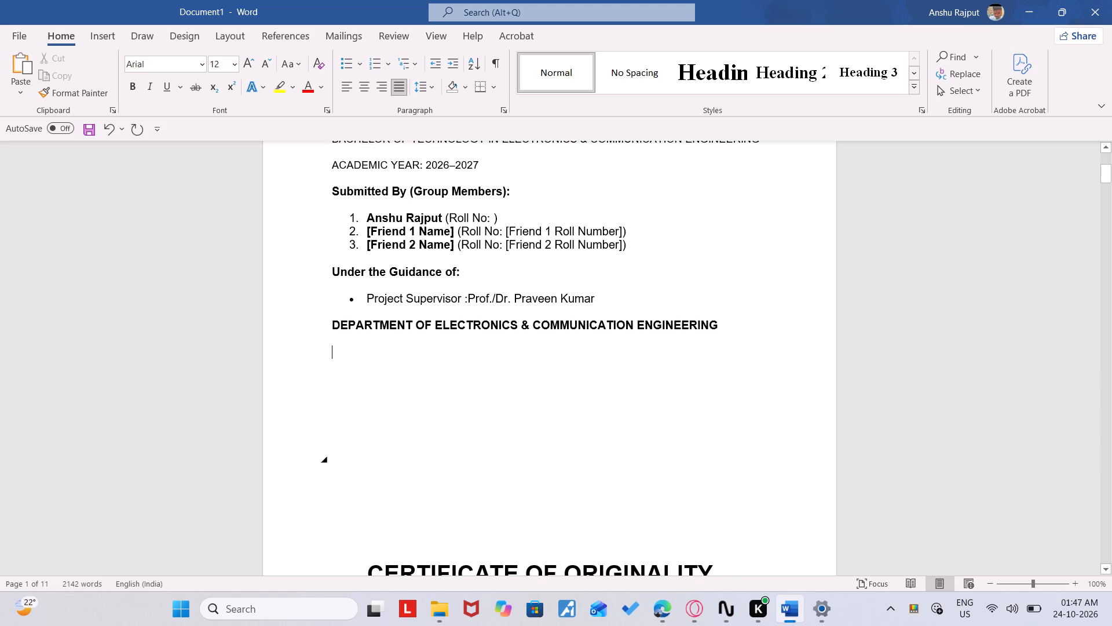
scroll(518, 383, "down", 2)
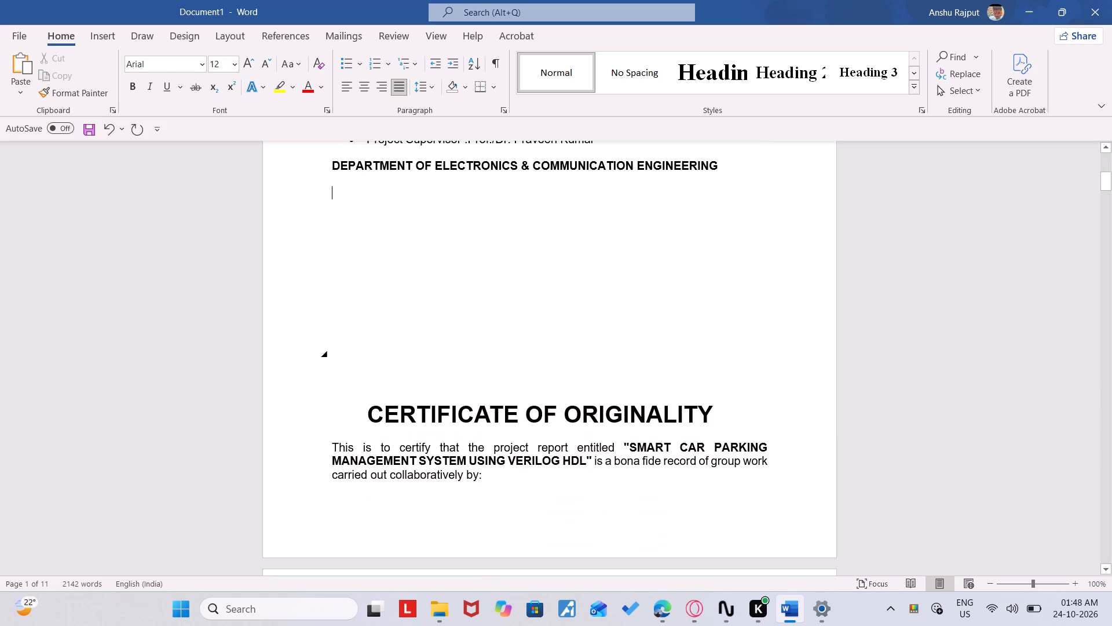
left_click(359, 401)
key("Return")
key("Return")
key("Return")
key("Return")
key("space")
key("space")
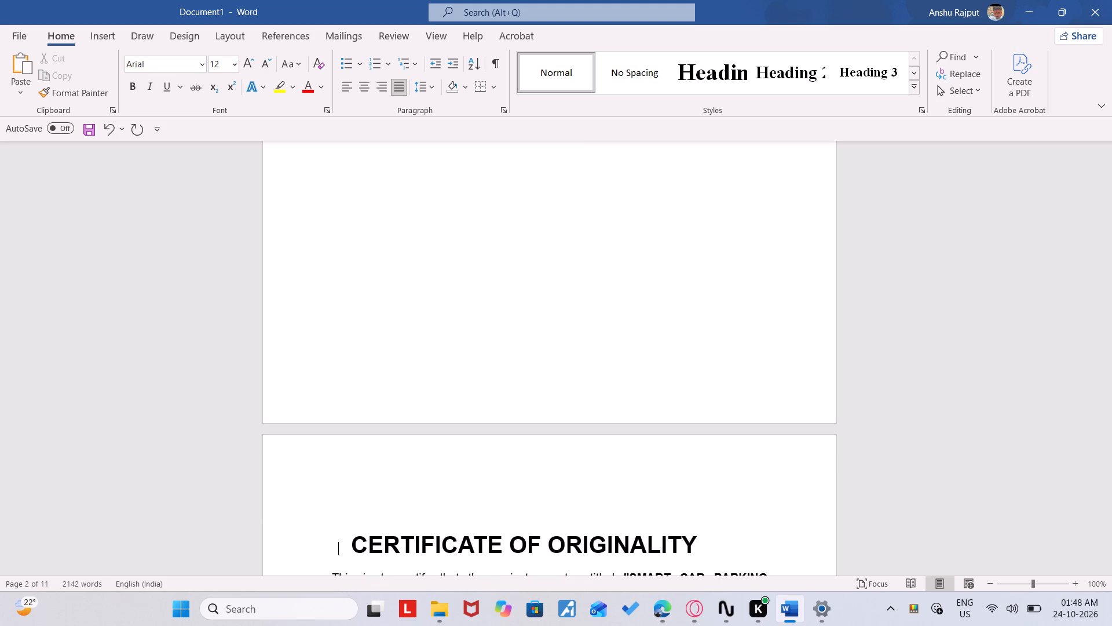
key("space")
key("space")
key("space")
key("space")
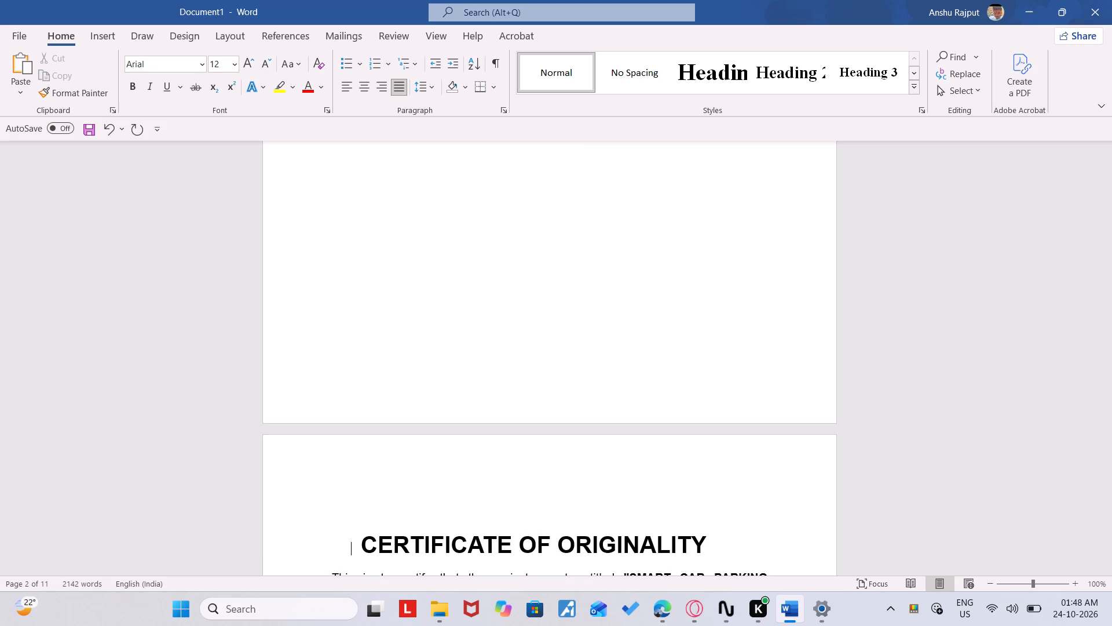
key("BackSpace")
key("BackSpace")
key("BackSpace")
key("BackSpace")
key("BackSpace")
key("BackSpace")
key("BackSpace")
key("BackSpace")
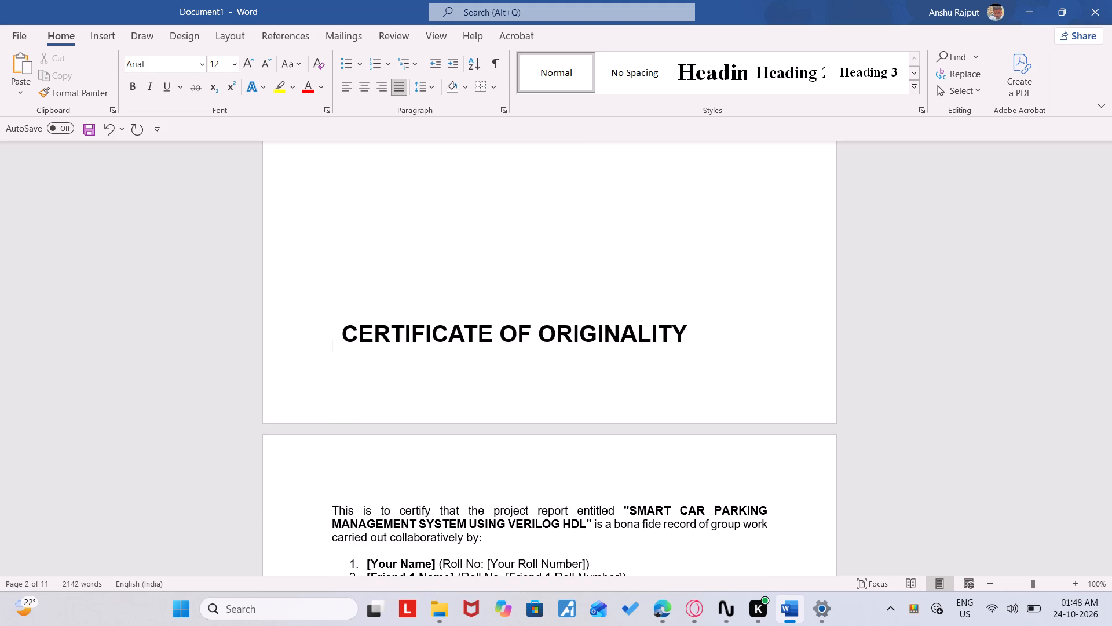
key("Return")
Add nine spaces in front of the "CERTIFICATE OF ORIGINALITY" heading to position it roughly centred on the page.
key("space")
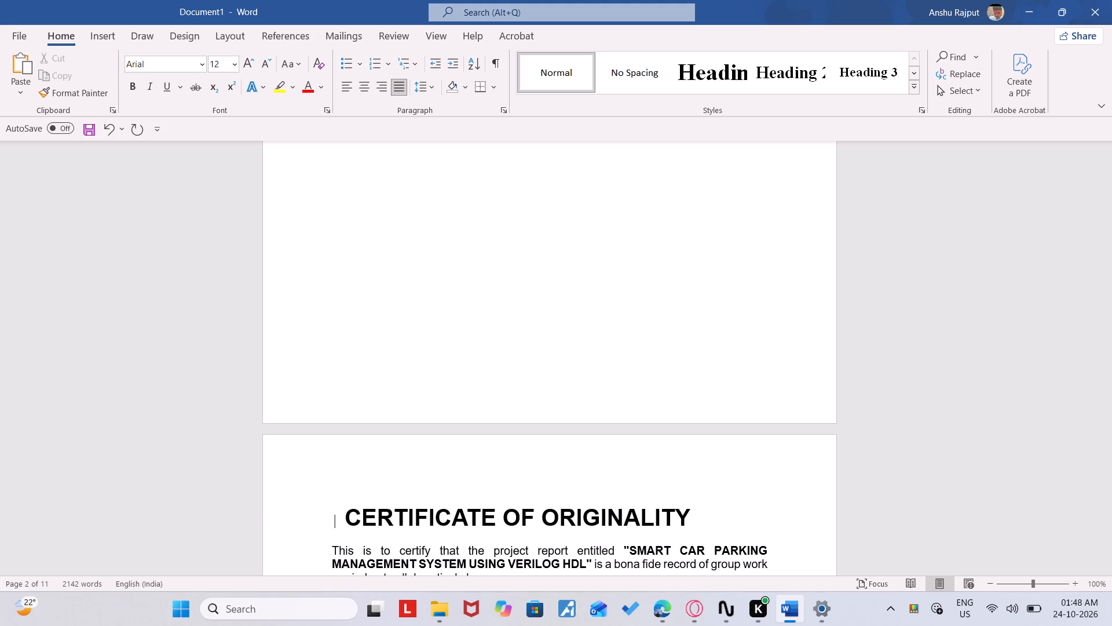
key("space")
key("space")
key("space")
key("space")
key("space")
key("space")
key("space")
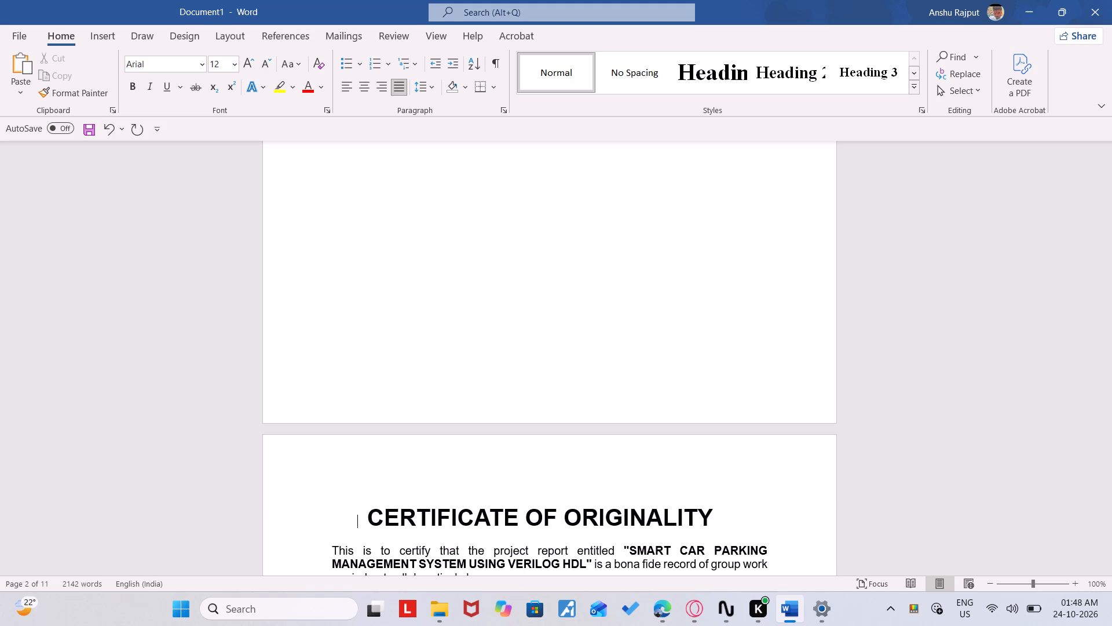
key("space")
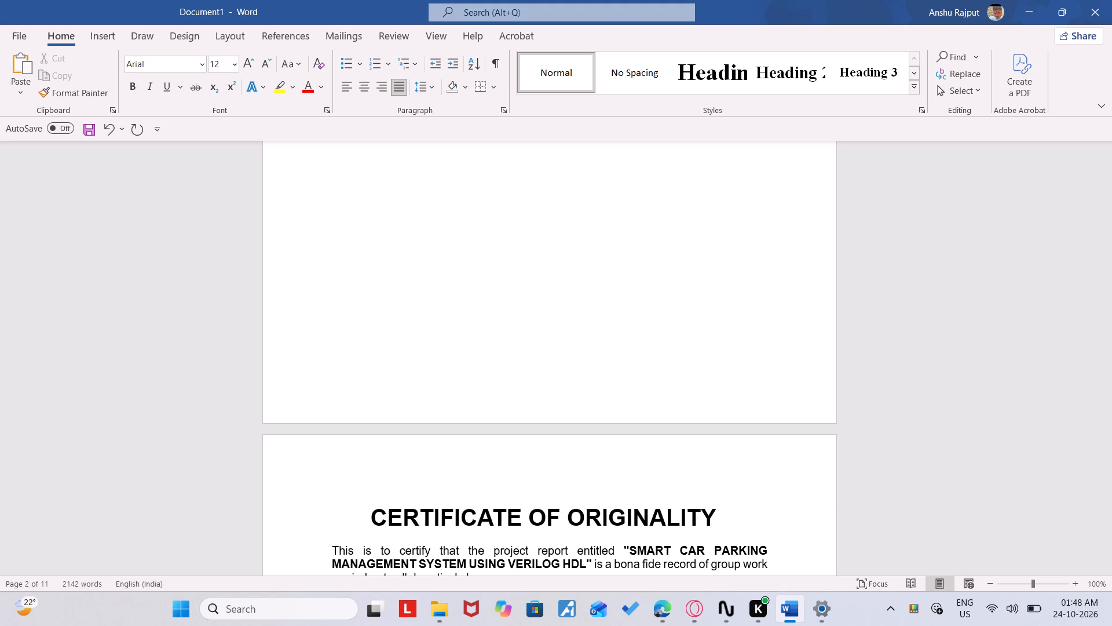
key("Right")
key("BackSpace")
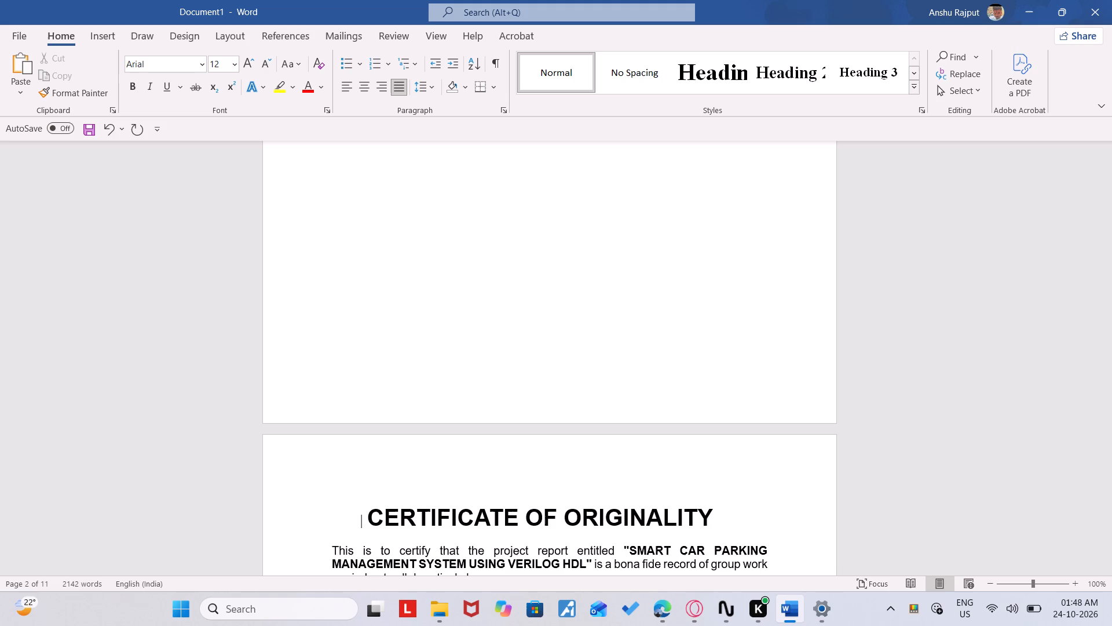
key("space")
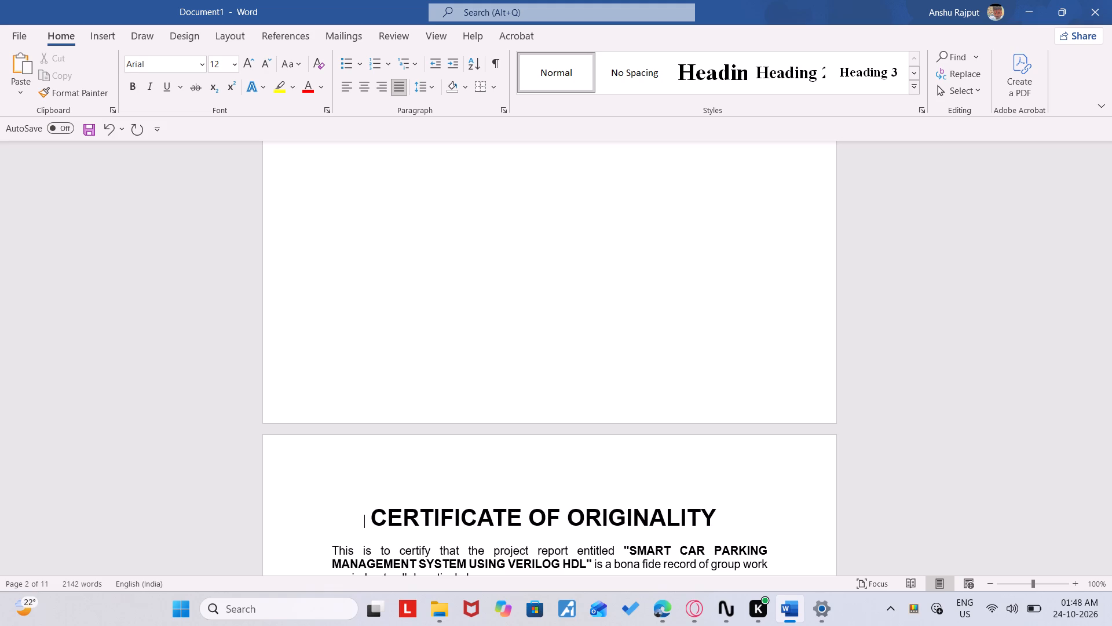
Justify the certificate page's body text, from "This is to certify" through the Head of Department line.
scroll(359, 401, "down", 2)
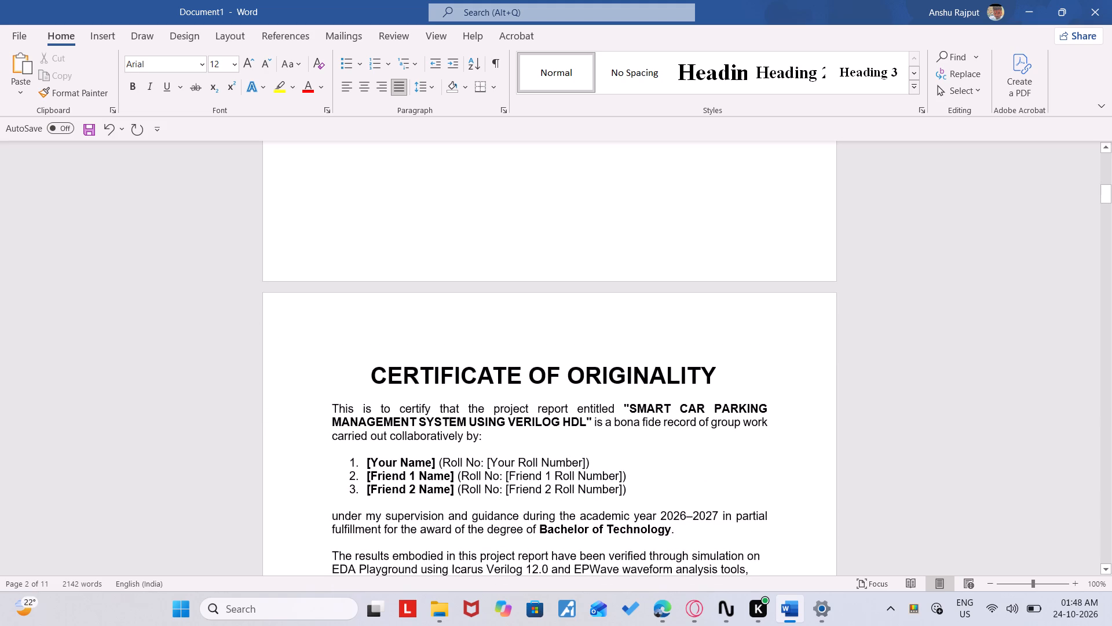
scroll(359, 401, "down", 2)
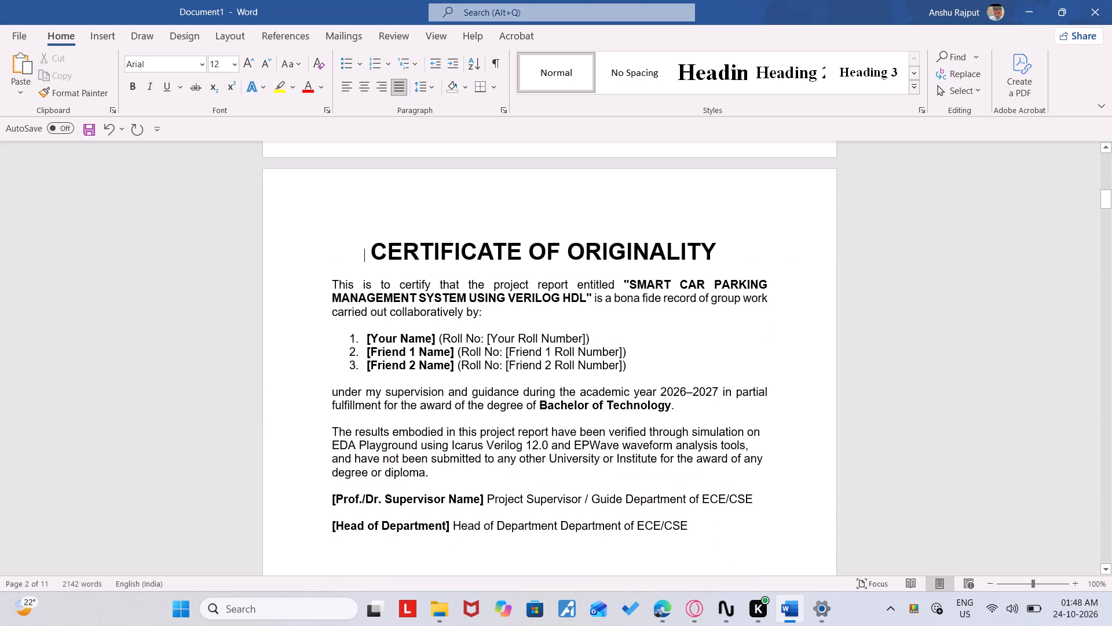
left_click_drag(331, 280, 562, 563)
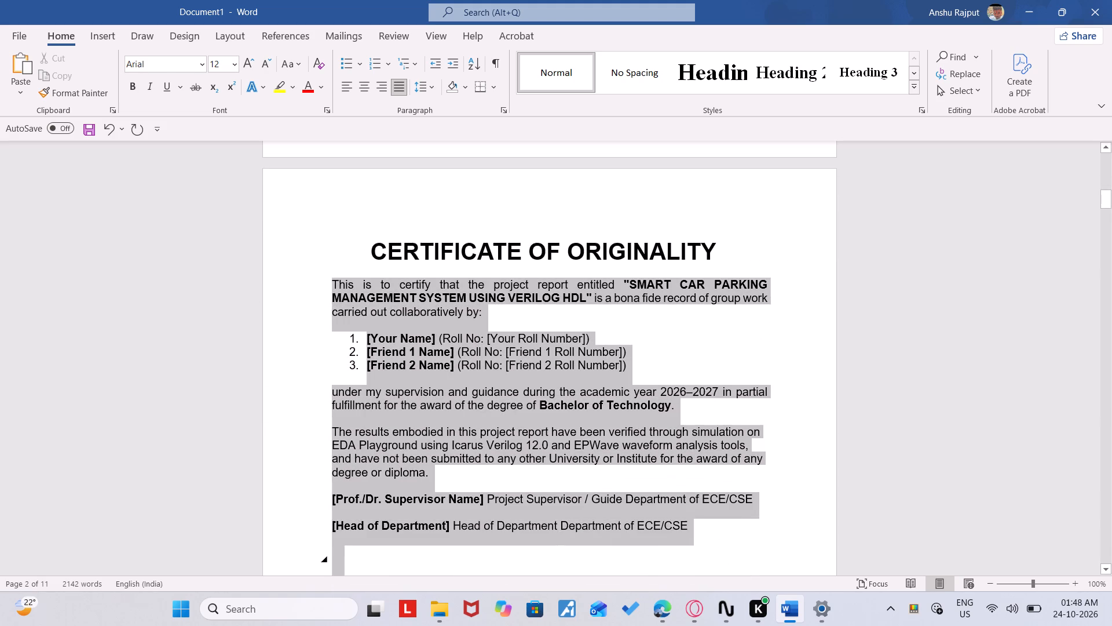
left_click_drag(562, 563, 730, 554)
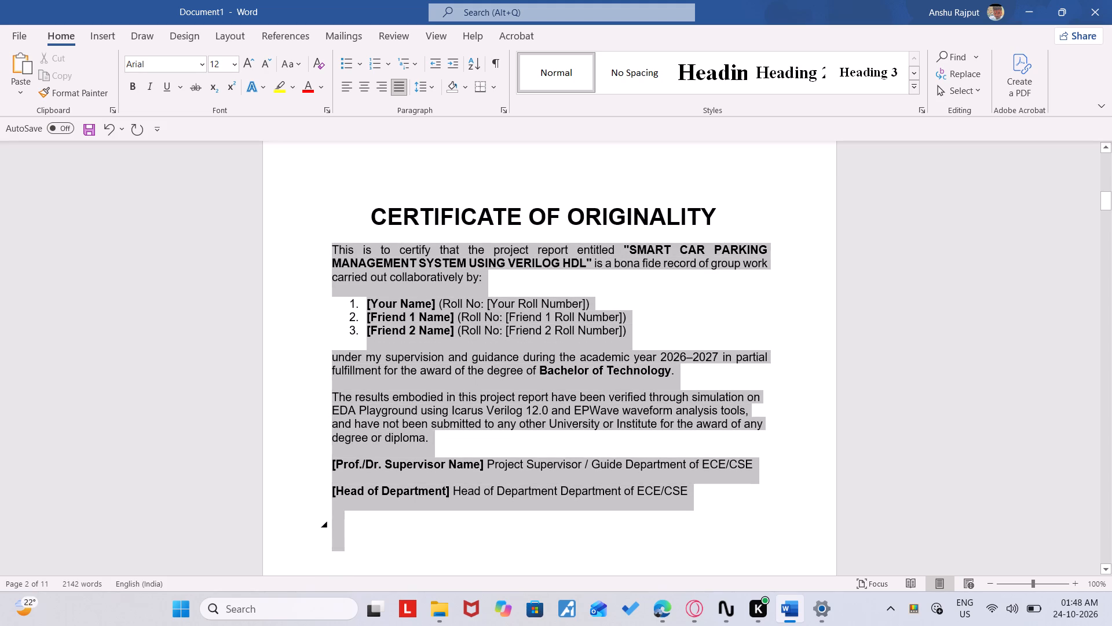
left_click_drag(730, 554, 667, 259)
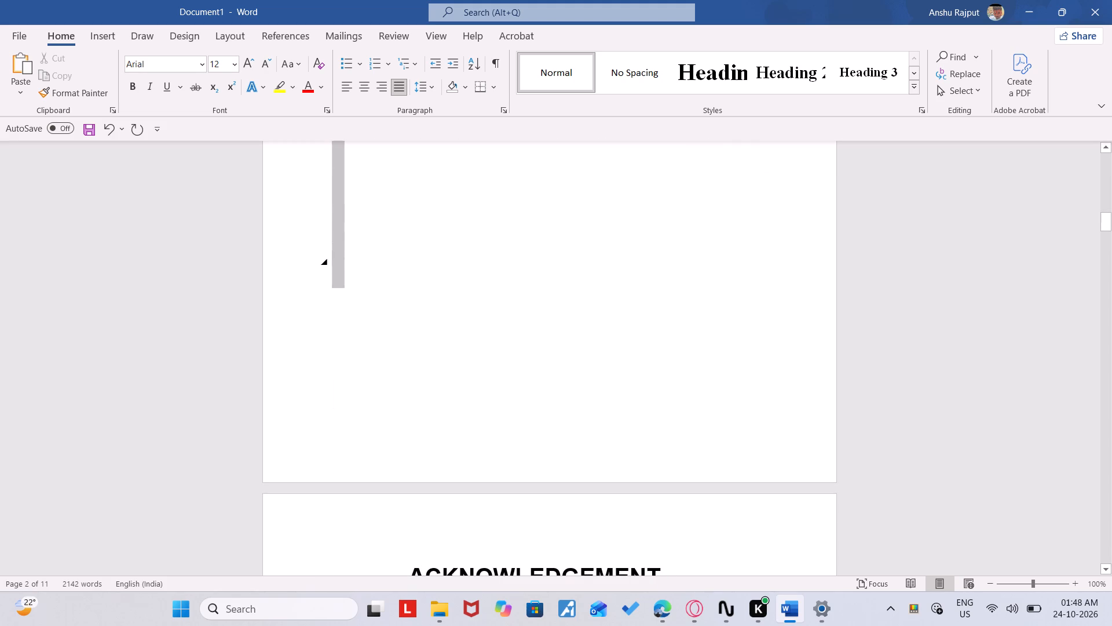
left_click_drag(667, 259, 659, 137)
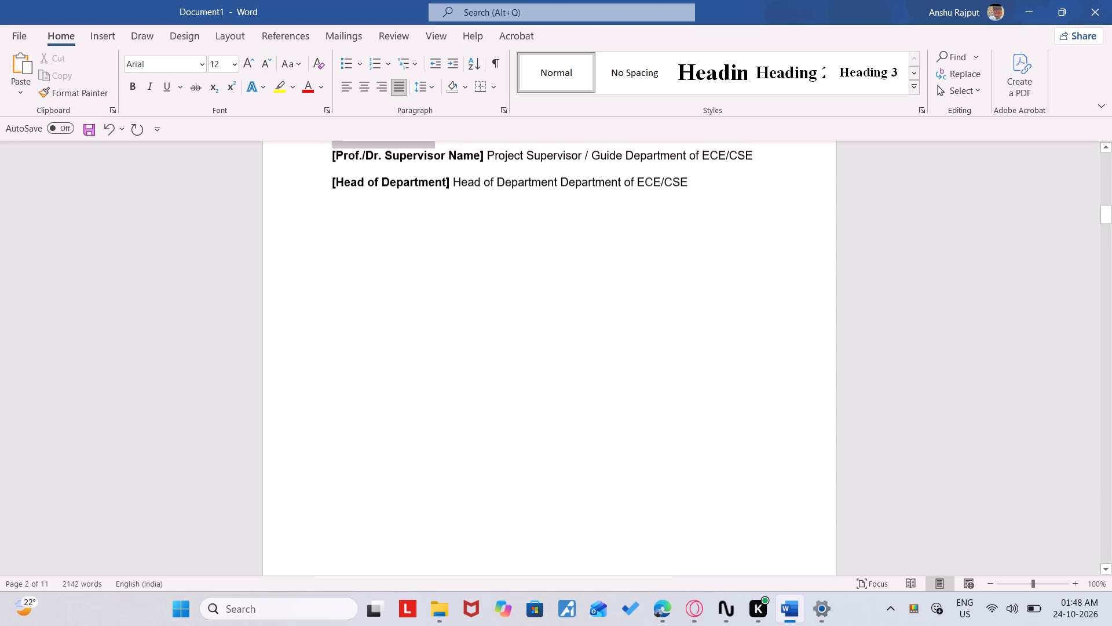
left_click_drag(659, 137, 689, 249)
scroll(689, 249, "up", 1)
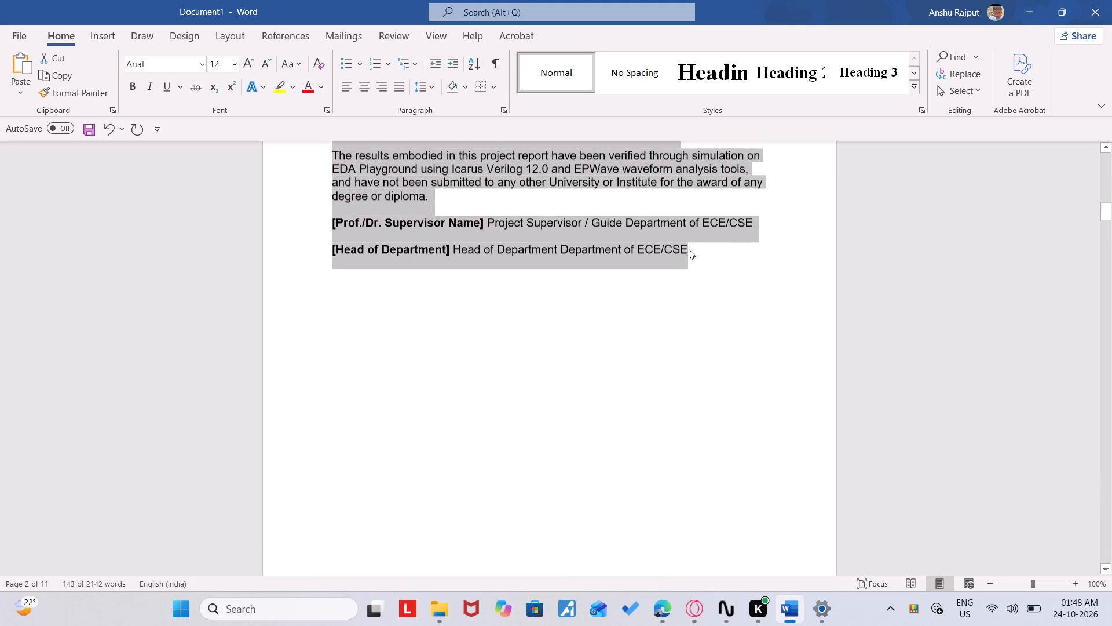
scroll(689, 249, "up", 2)
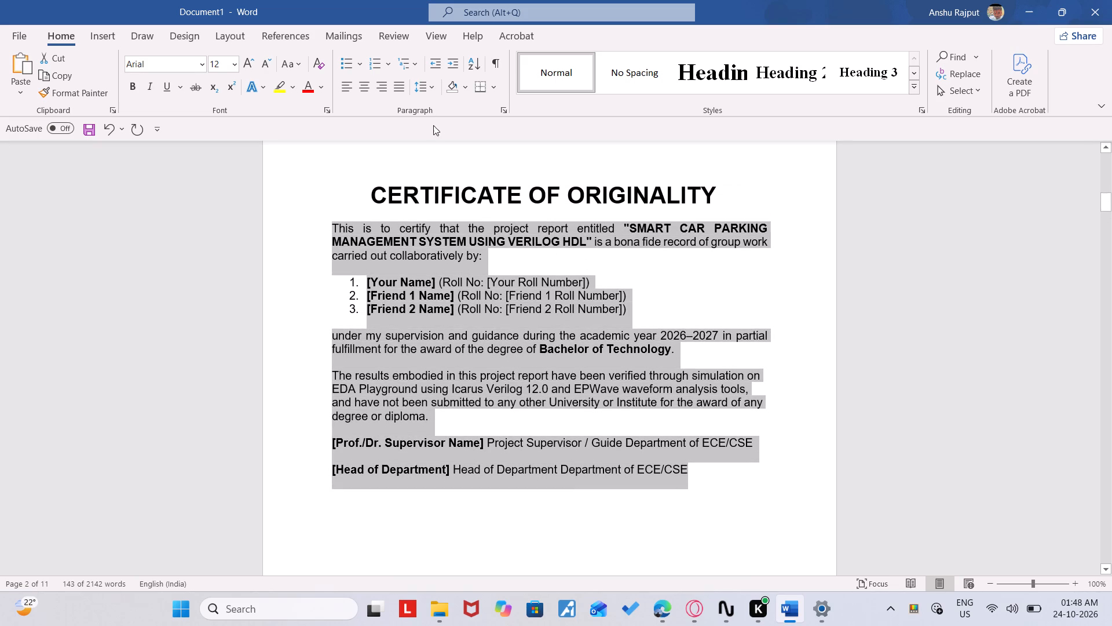
left_click(405, 85)
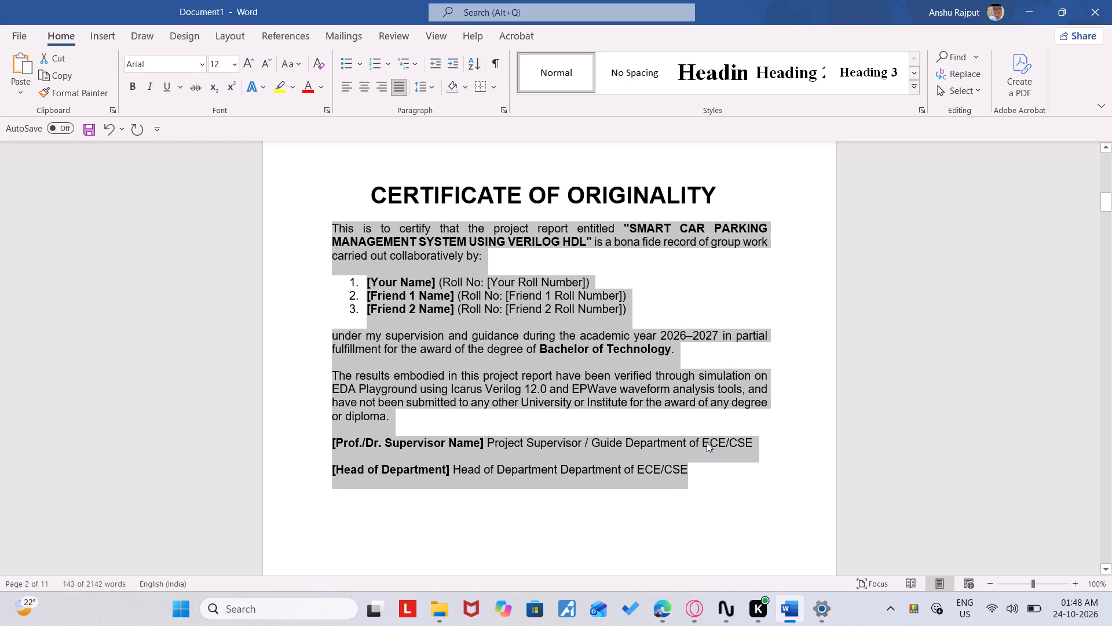
left_click(846, 327)
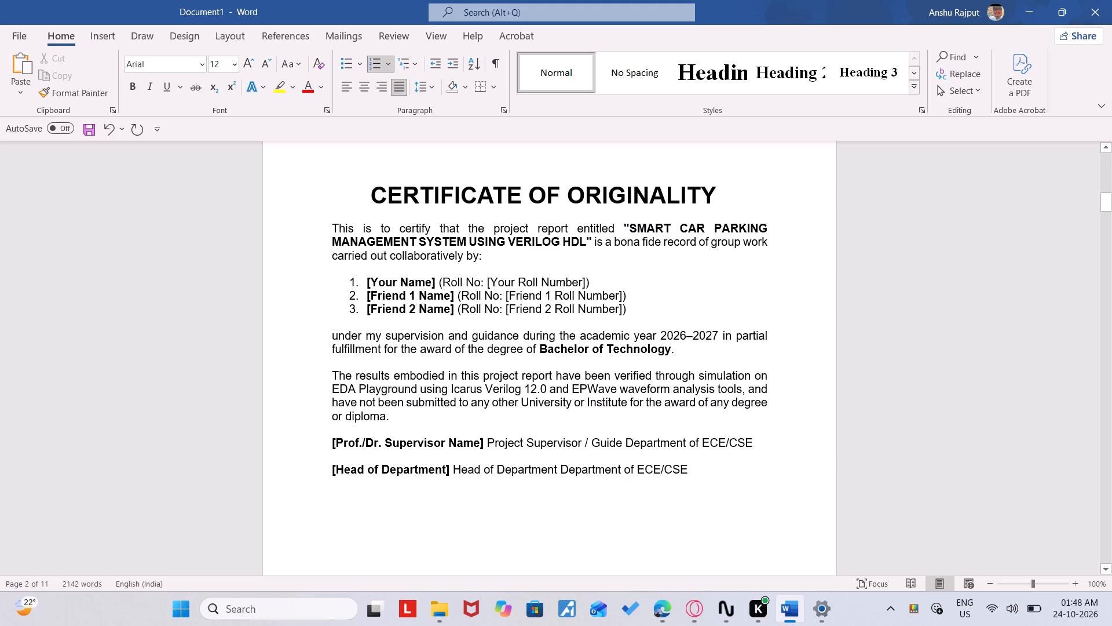
Set line spacing to 1.0 for the cover lines from "SUBMITTED IN PARTIAL FULFILLMENT" through "ACADEMIC YEAR: 2026–2027".
scroll(462, 231, "up", 4)
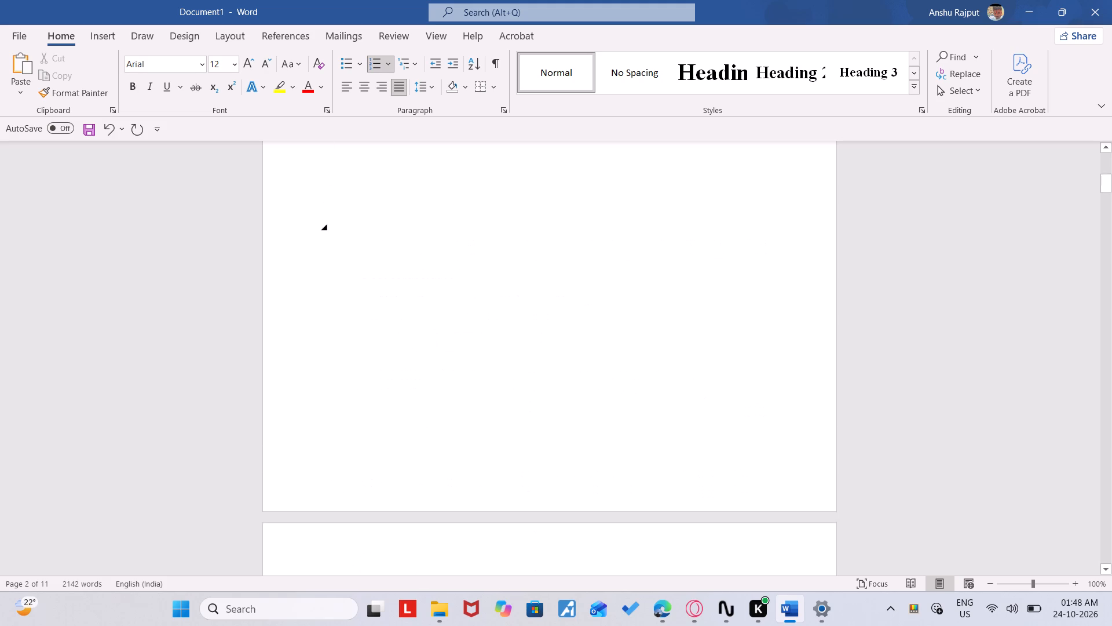
scroll(462, 231, "up", 3)
scroll(462, 231, "down", 1)
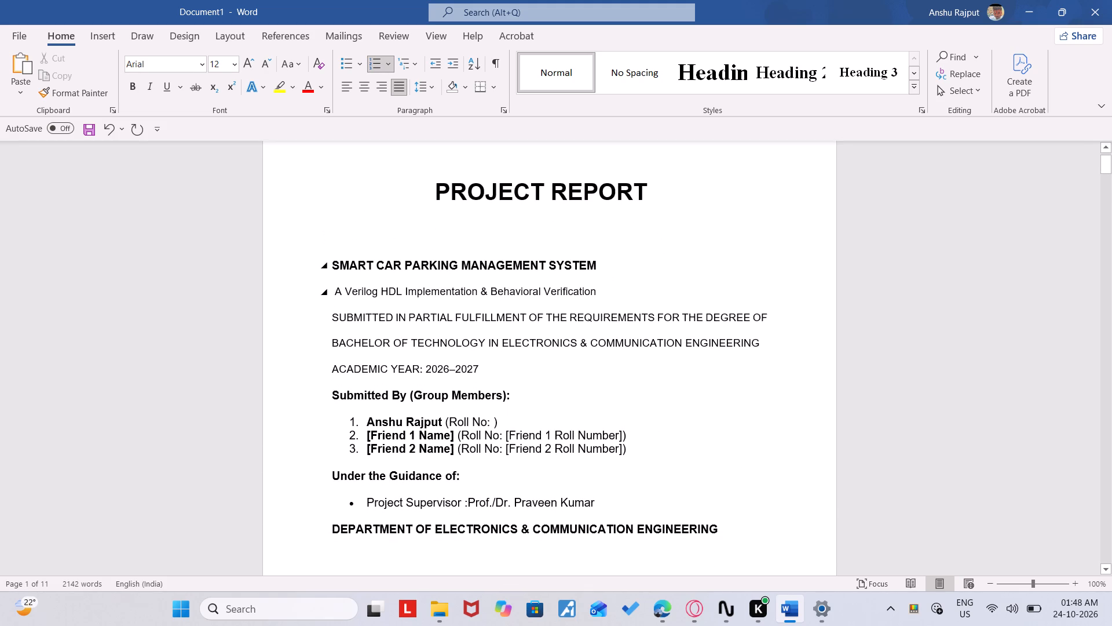
left_click_drag(334, 288, 455, 356)
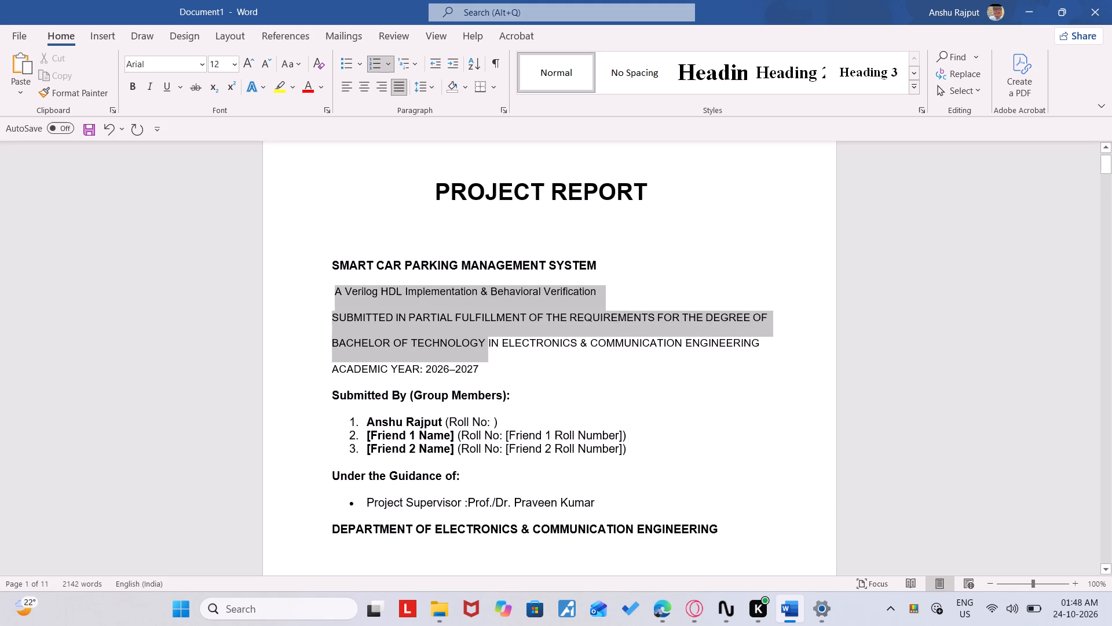
left_click_drag(455, 356, 467, 365)
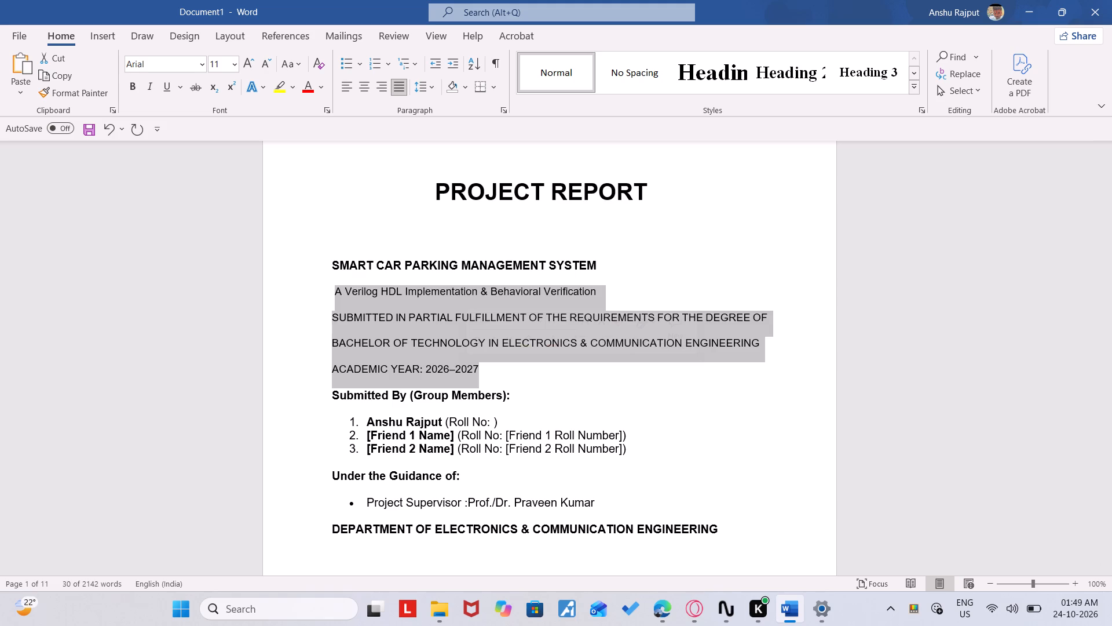
left_click(572, 409)
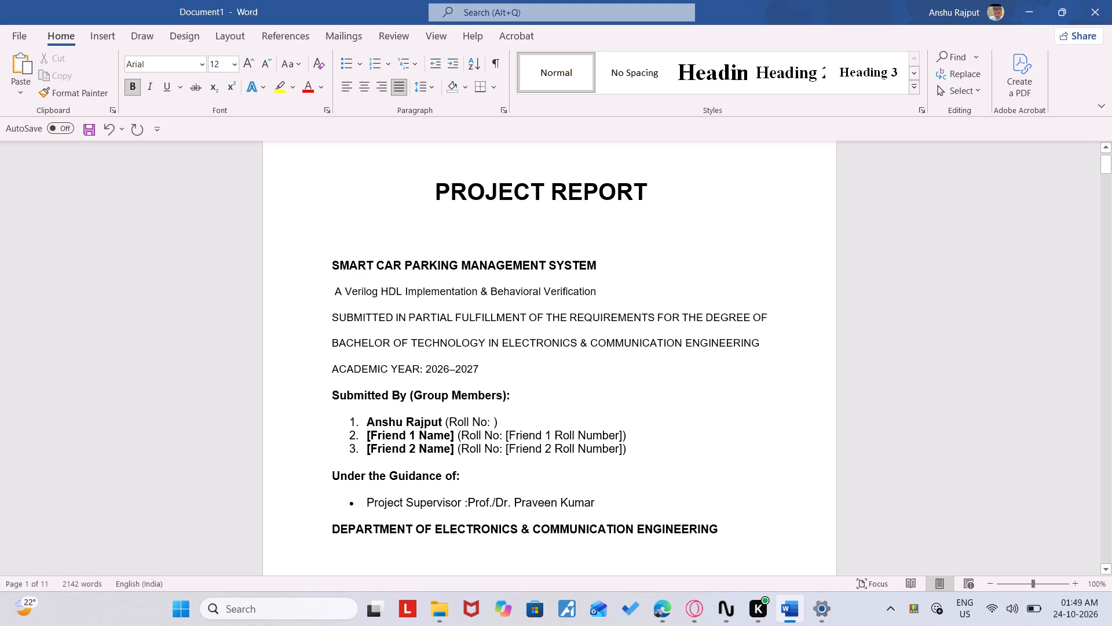
left_click_drag(329, 313, 481, 378)
left_click(423, 82)
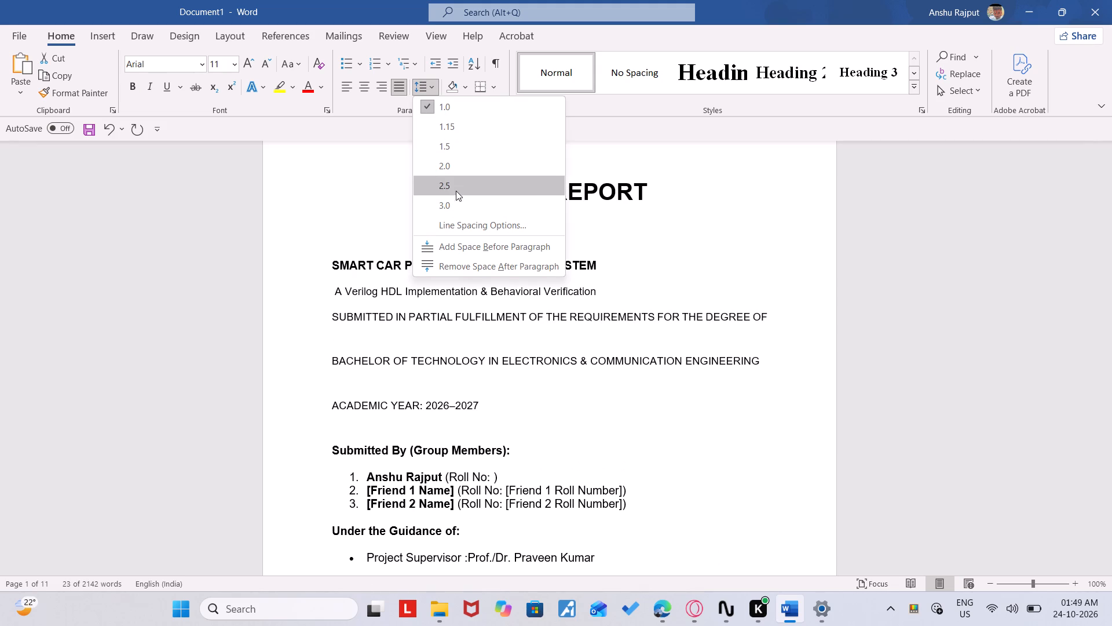
left_click(447, 109)
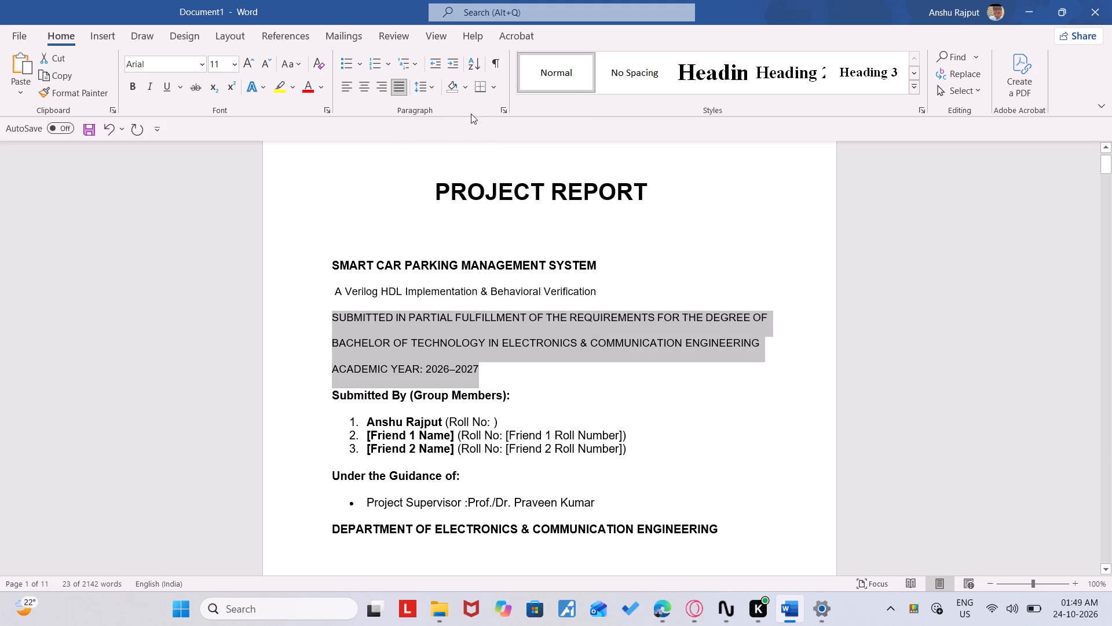
left_click(710, 417)
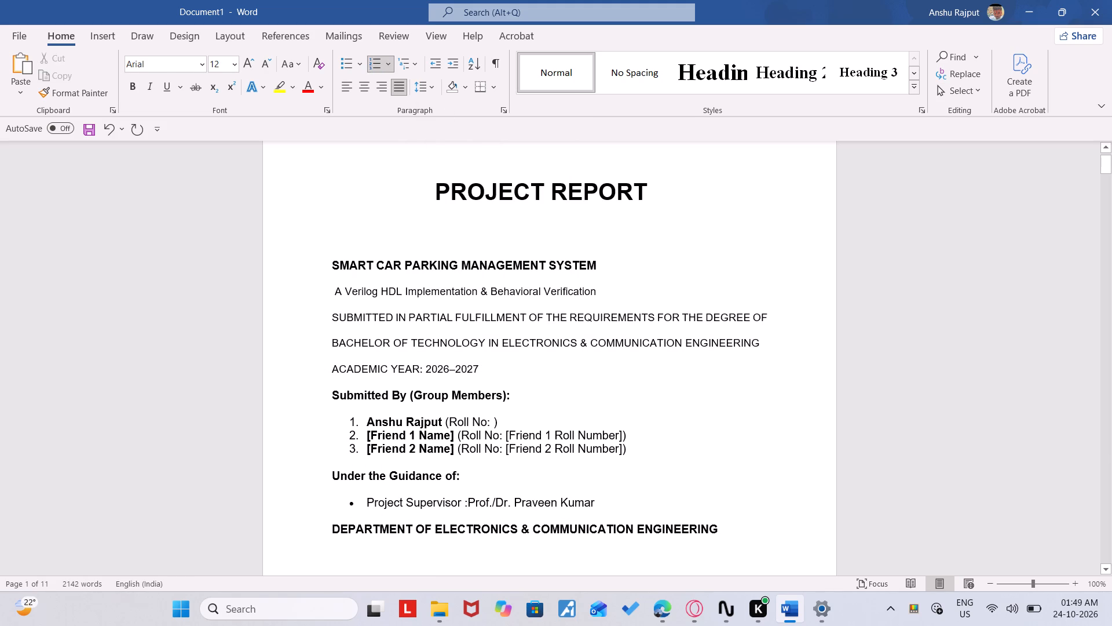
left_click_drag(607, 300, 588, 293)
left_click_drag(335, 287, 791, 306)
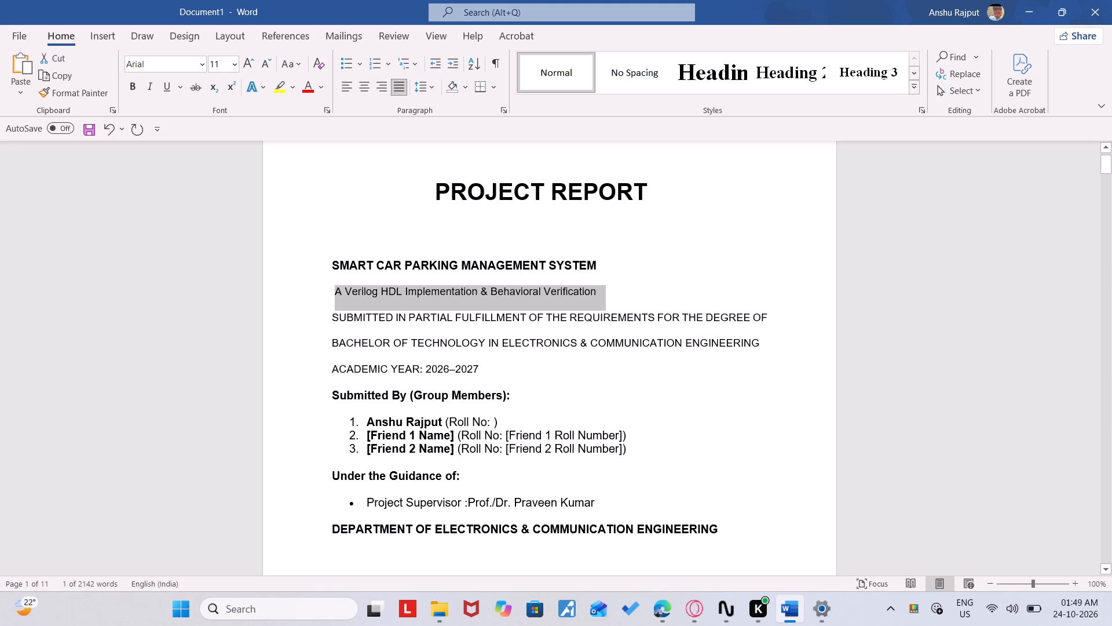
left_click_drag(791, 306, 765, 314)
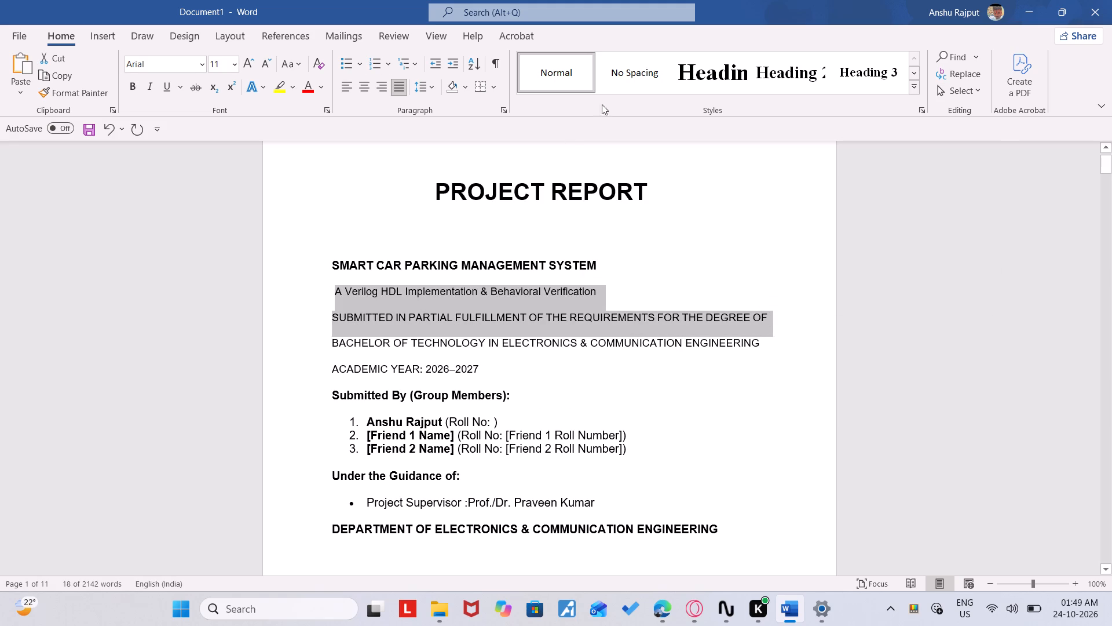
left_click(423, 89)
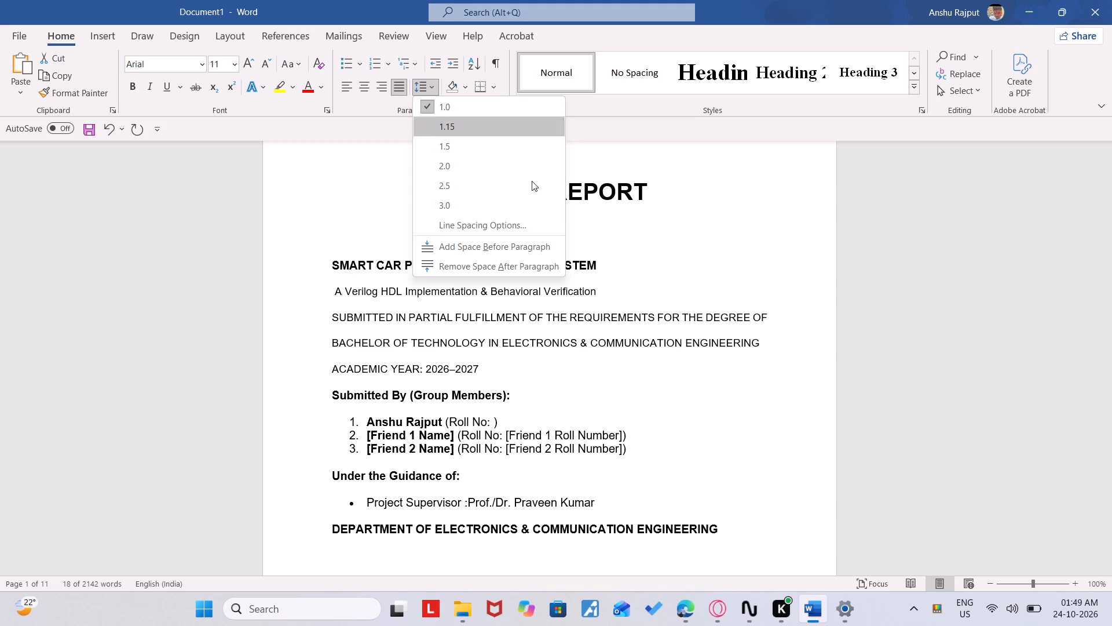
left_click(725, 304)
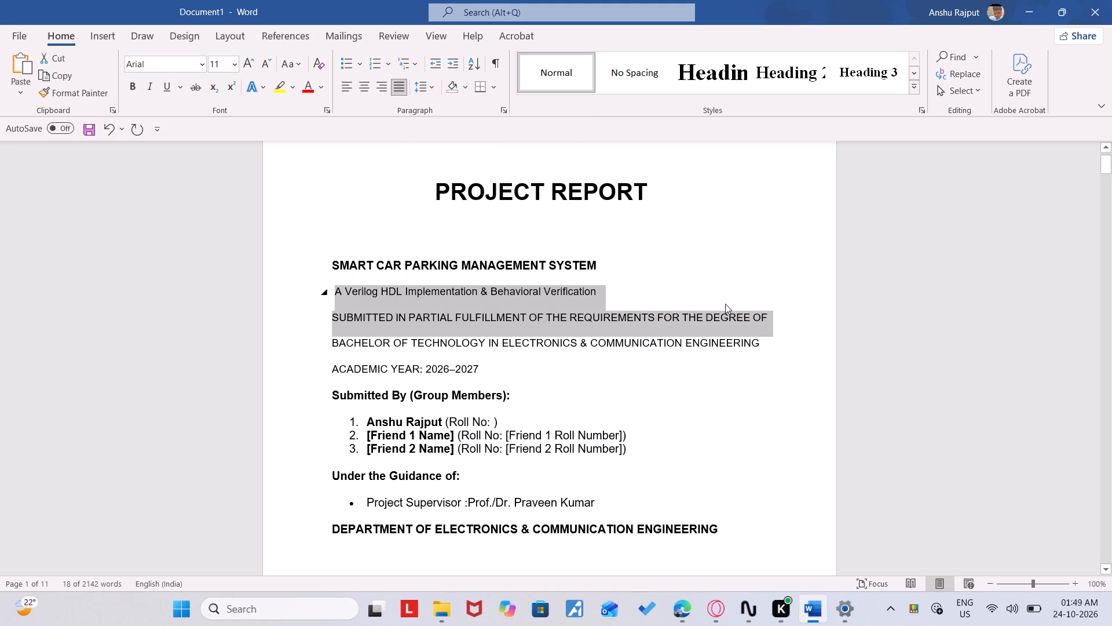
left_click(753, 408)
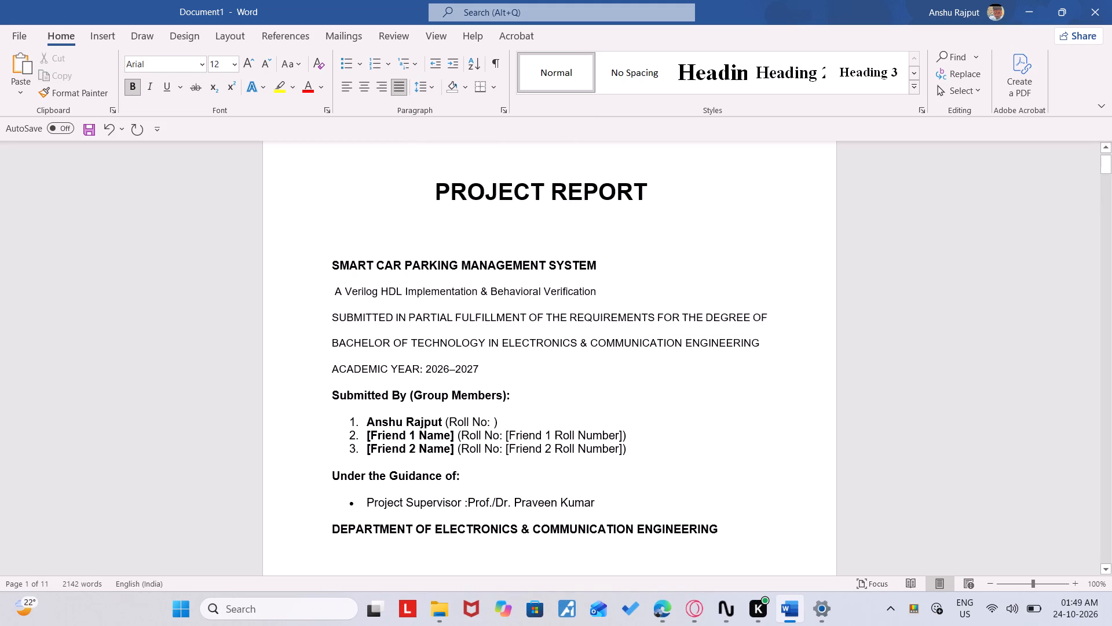
Look over the layout and remaining placeholder text of the cover page and the certificate page.
scroll(629, 373, "down", 1)
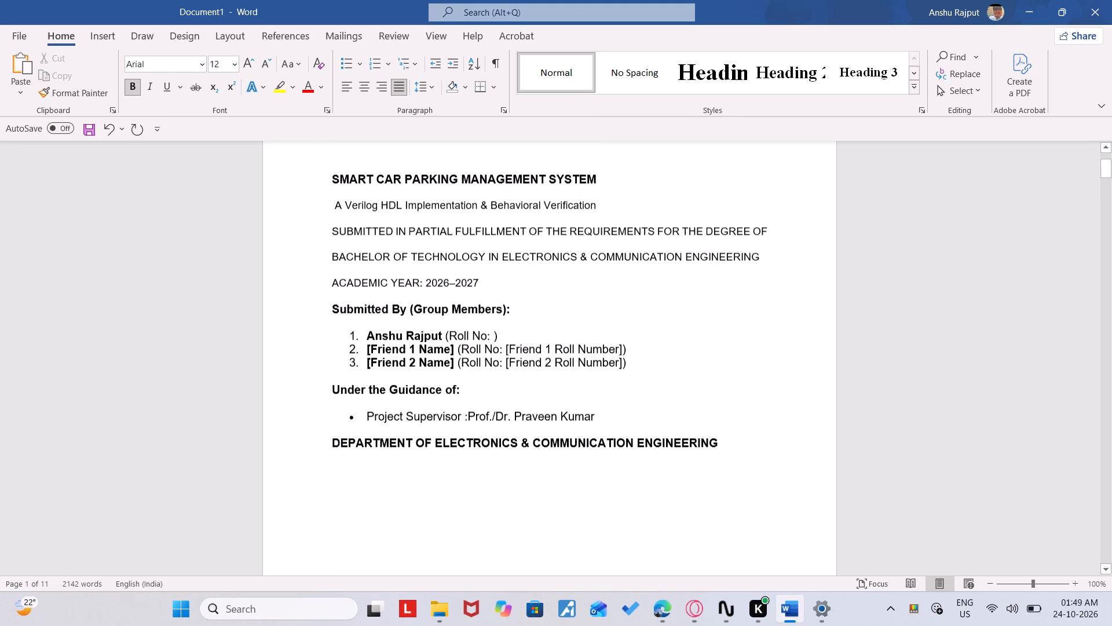
scroll(629, 373, "down", 4)
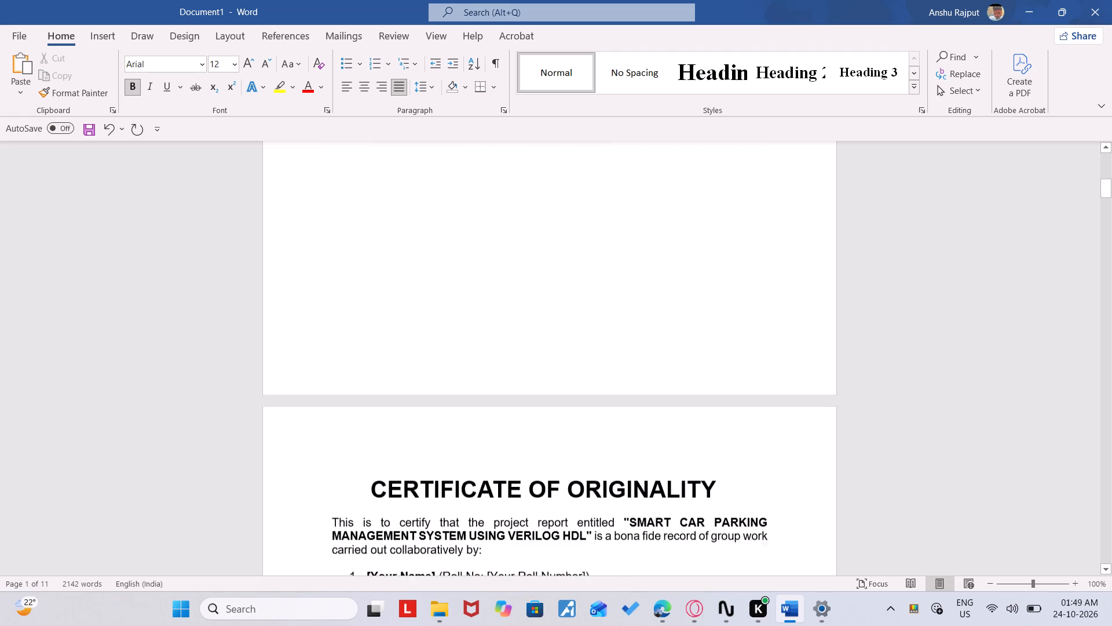
scroll(621, 495, "up", 2)
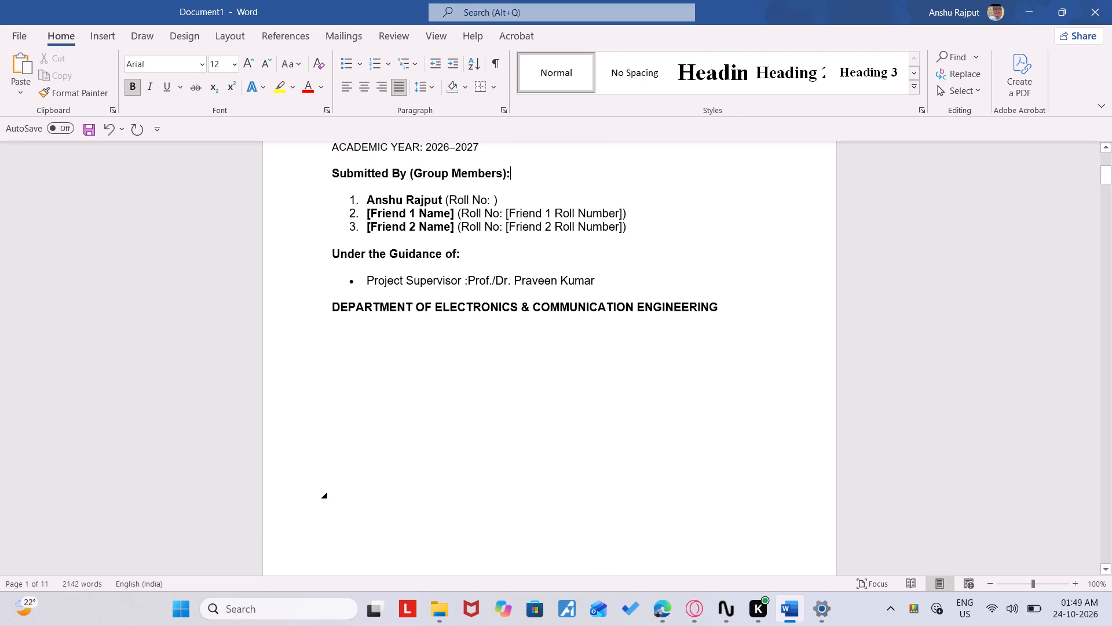
scroll(621, 495, "down", 3)
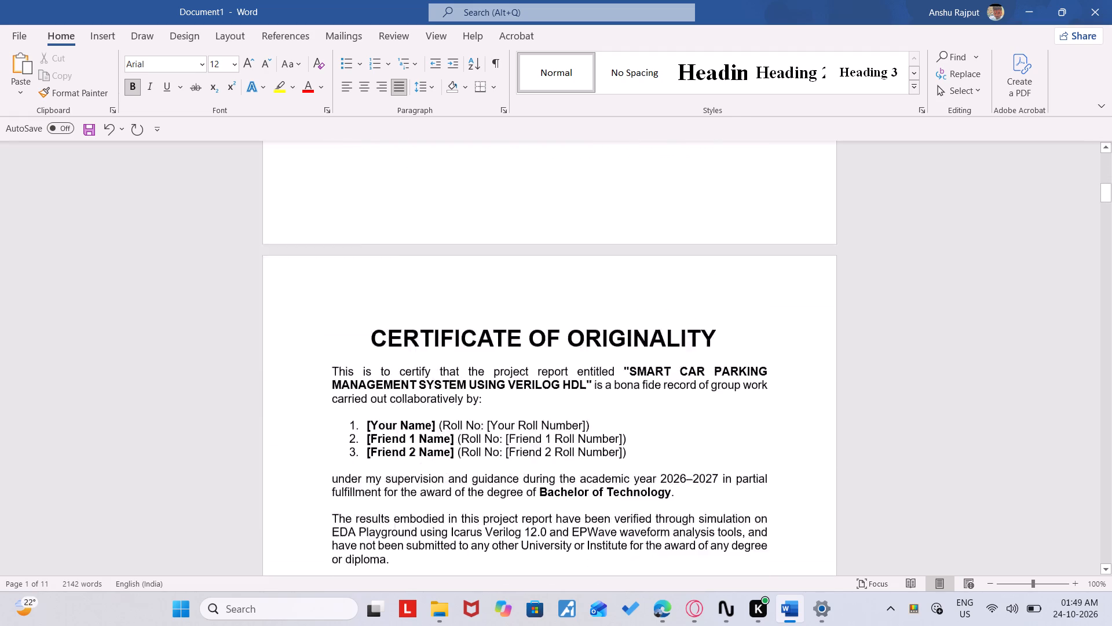
scroll(621, 495, "down", 1)
scroll(621, 495, "up", 1)
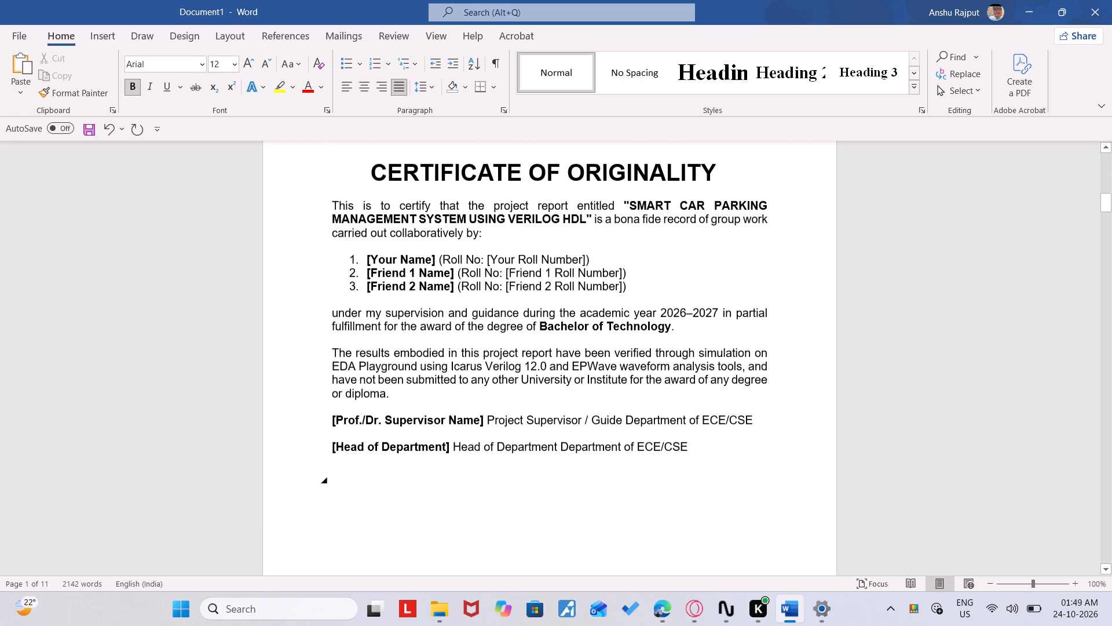
scroll(621, 495, "up", 1)
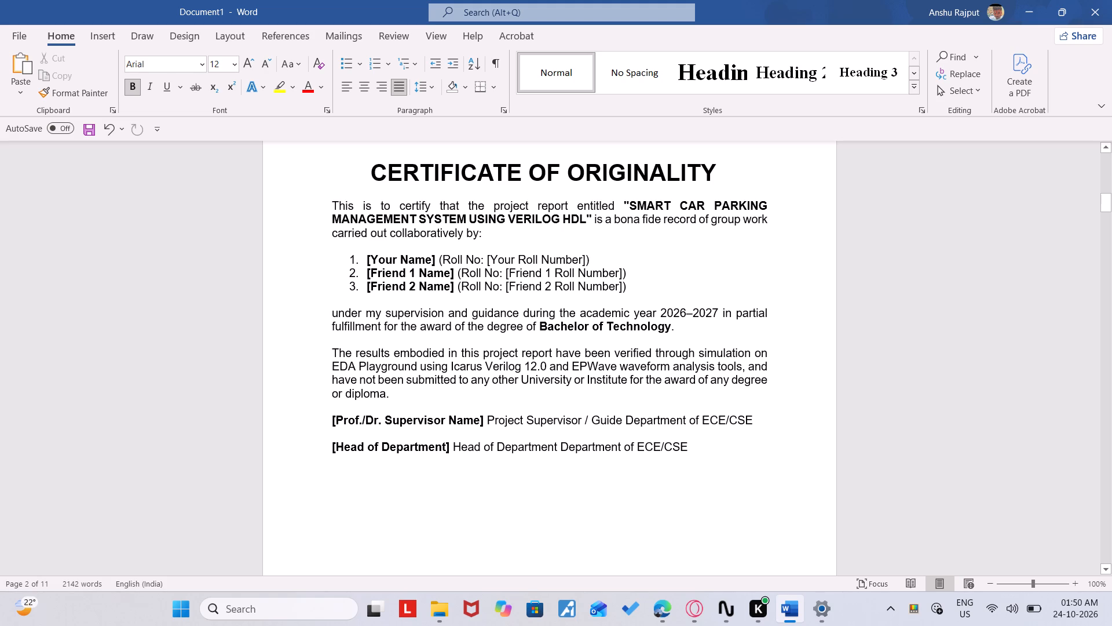
Delete "/CSE" from the end of the Project Supervisor line on the certificate page, leaving the department as ECE.
left_click(769, 417)
key("BackSpace")
key("BackSpace")
key("BackSpace")
key("BackSpace")
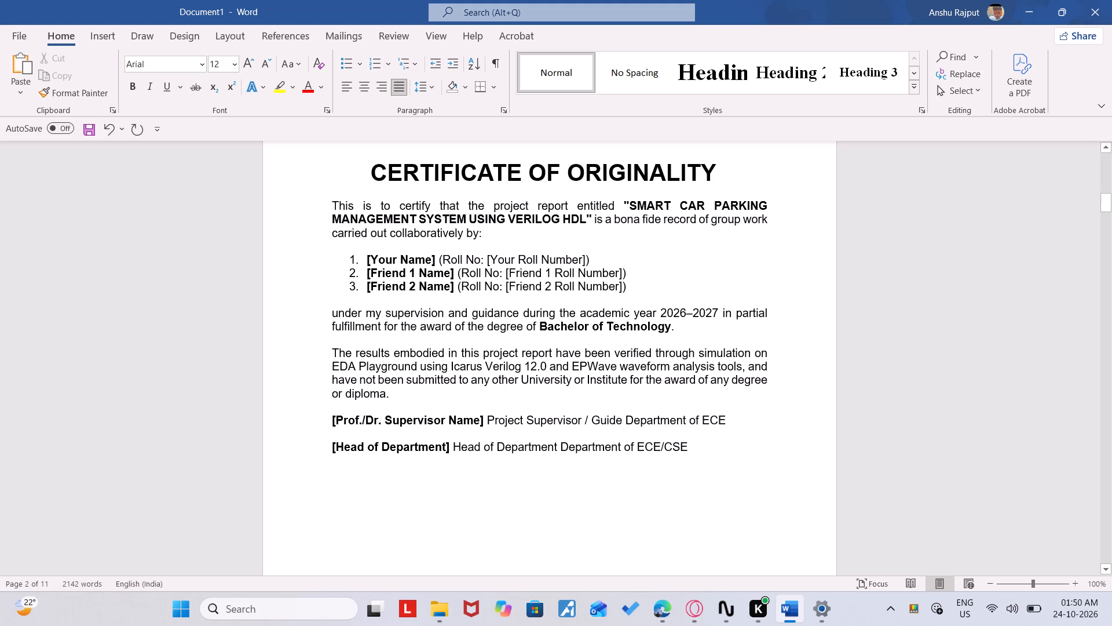
Replace the "Supervisor Name" placeholder on the certificate page's Project Supervisor line with the supervisor's name in capitals, keeping the "Prof./Dr." prefix.
left_click(485, 415)
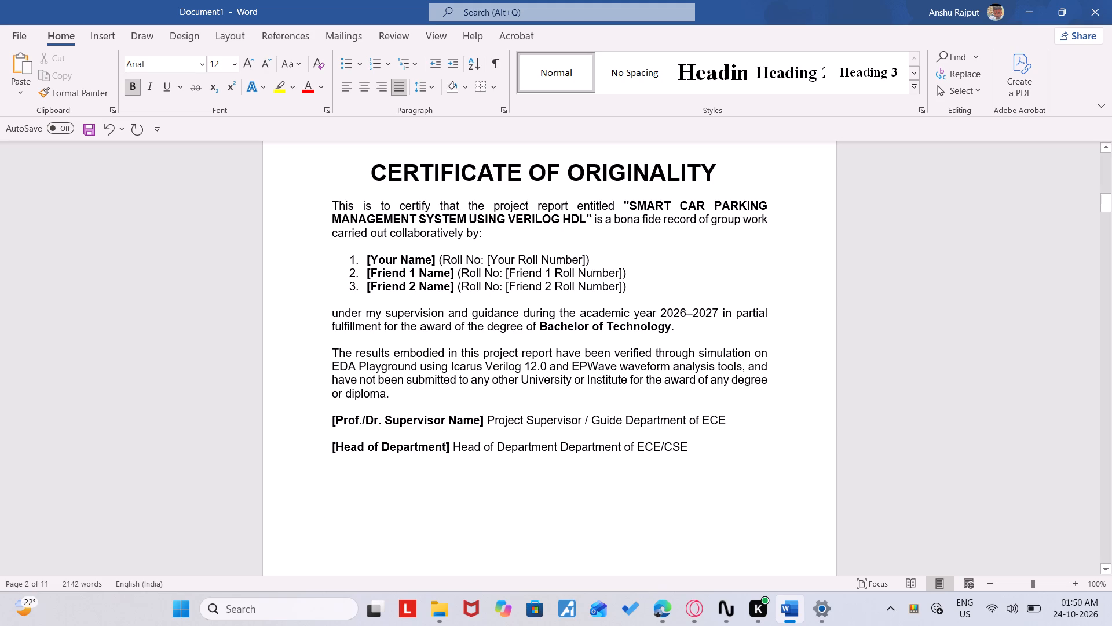
left_click(481, 416)
key("BackSpace")
key("BackSpace")
key("BackSpace")
key("BackSpace")
key("BackSpace")
key("BackSpace")
key("BackSpace")
key("BackSpace")
key("BackSpace")
key("BackSpace")
key("BackSpace")
key("BackSpace")
key("BackSpace")
key("BackSpace")
key("BackSpace")
key("BackSpace")
key("BackSpace")
key("BackSpace")
key("BackSpace")
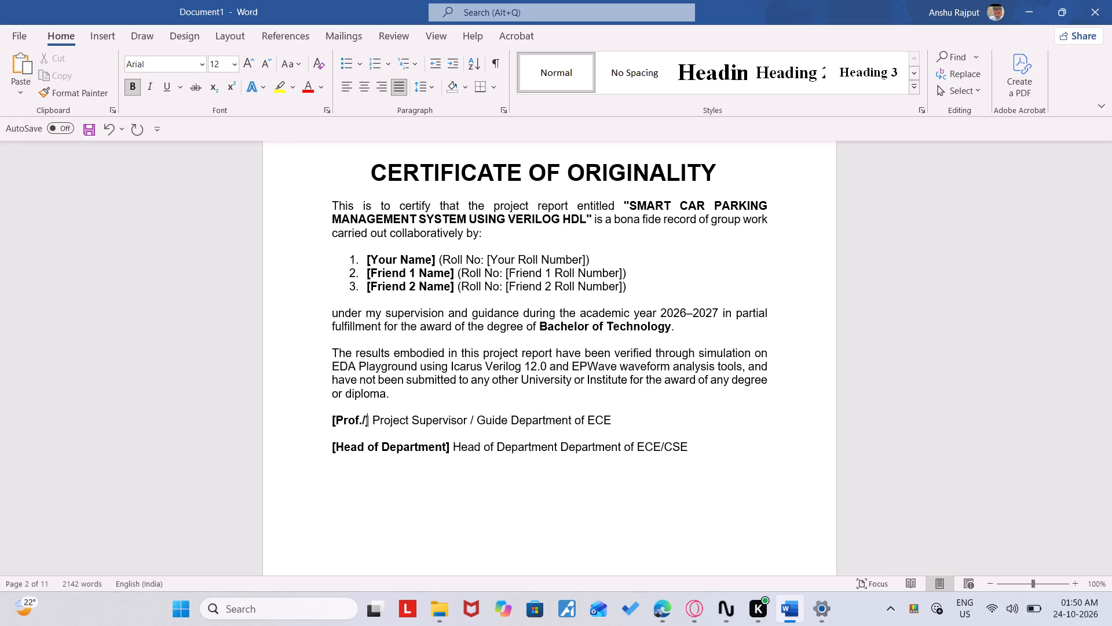
key("BackSpace")
key("BackSpace")
key("BackSpace")
key("BackSpace")
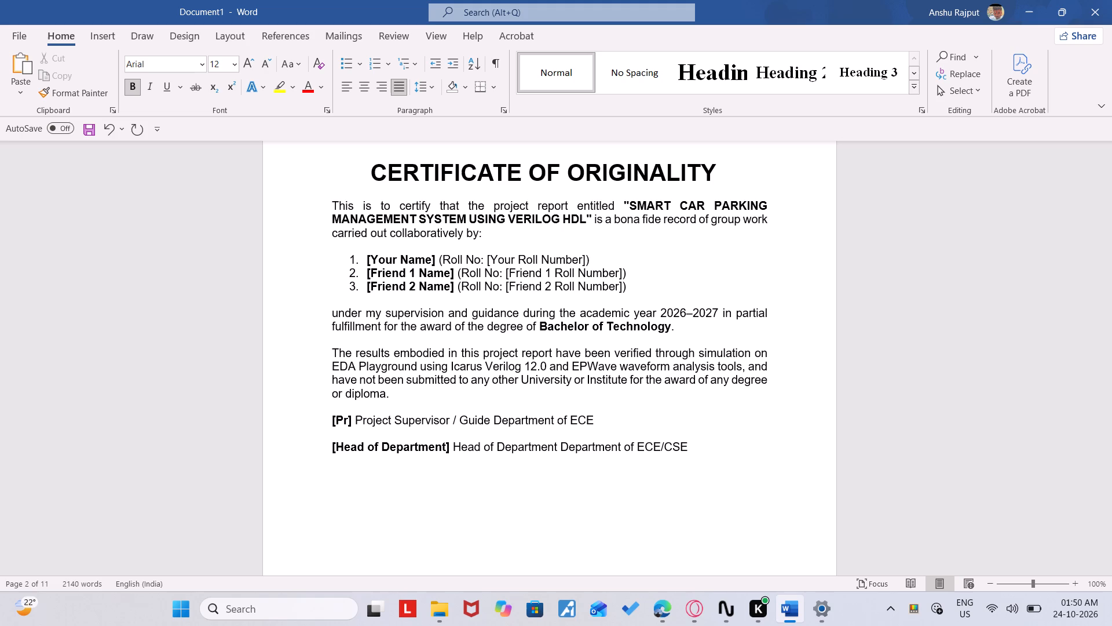
key("ctrl+z")
key("ctrl+z")
key("ctrl+z")
key("ctrl+z")
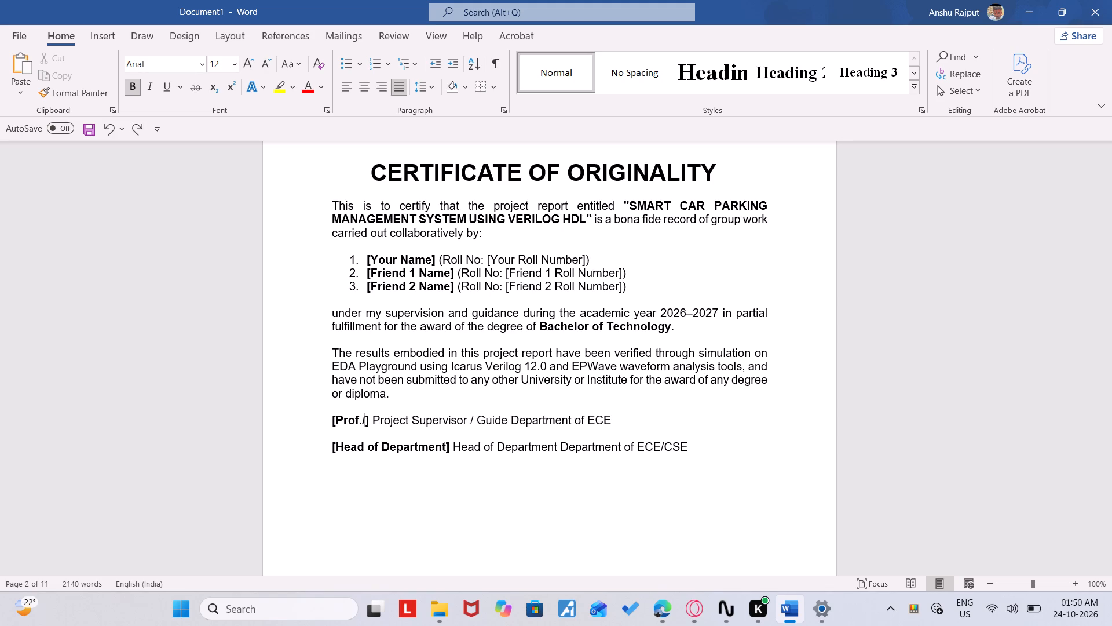
key("ctrl+z")
key("ctrl+z")
key("ctrl+z")
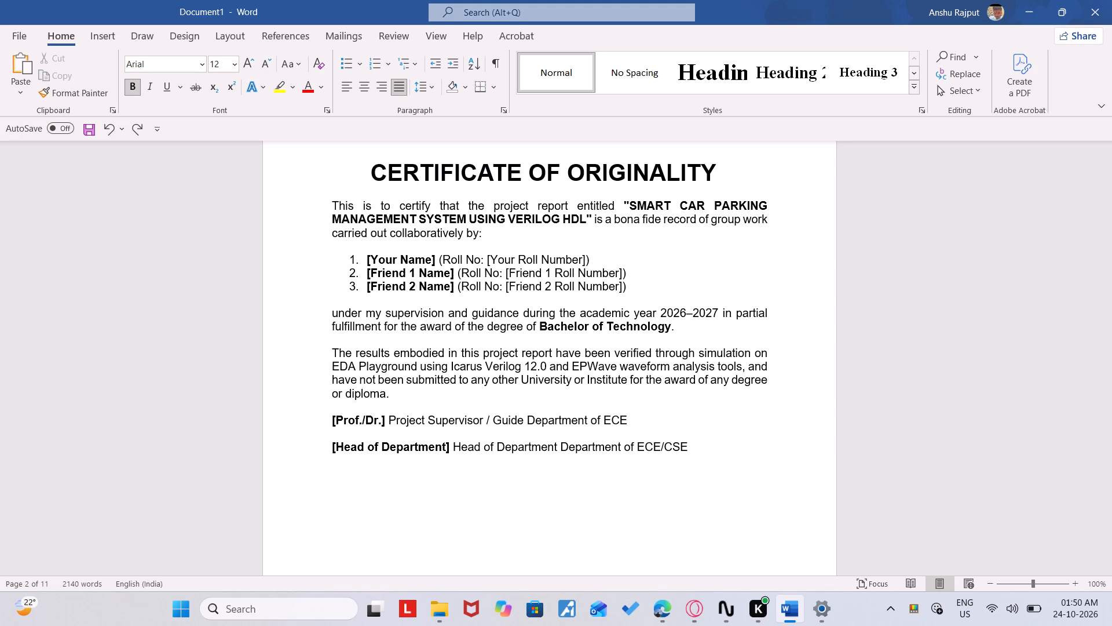
Undo the last deletion and enter the supervisor's name in capitals after "Prof./Dr." inside the brackets on the certificate's Project Supervisor line.
key("ctrl+z")
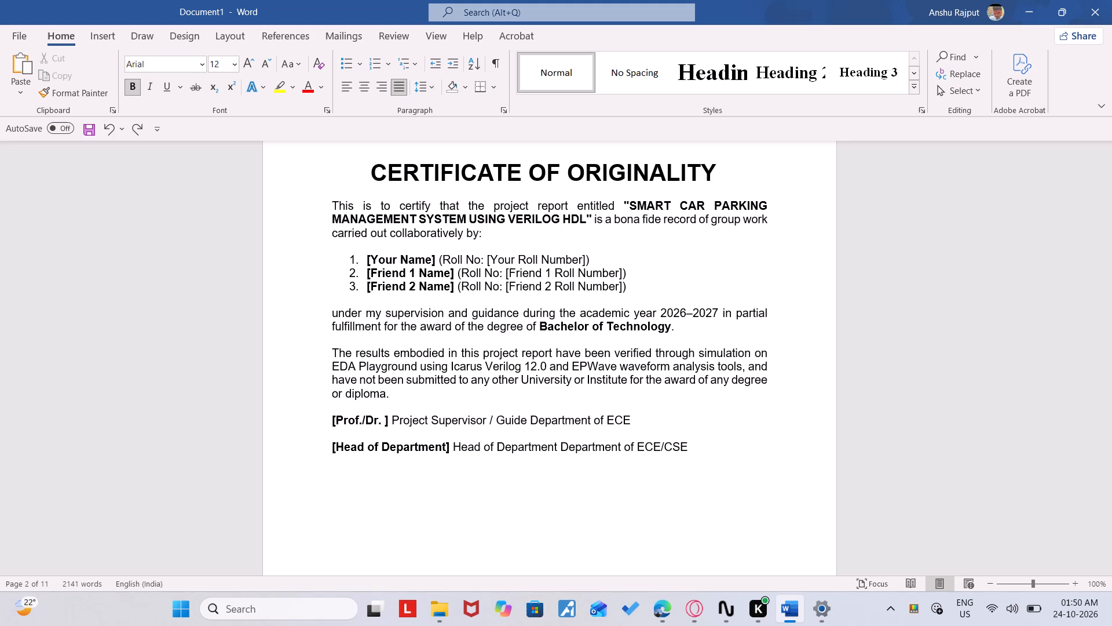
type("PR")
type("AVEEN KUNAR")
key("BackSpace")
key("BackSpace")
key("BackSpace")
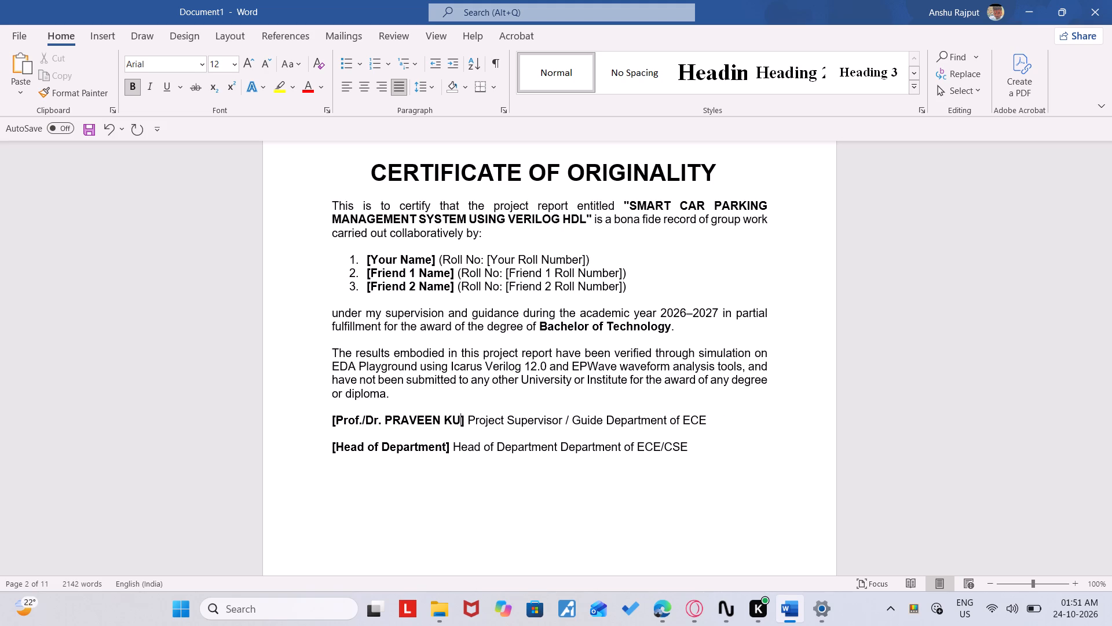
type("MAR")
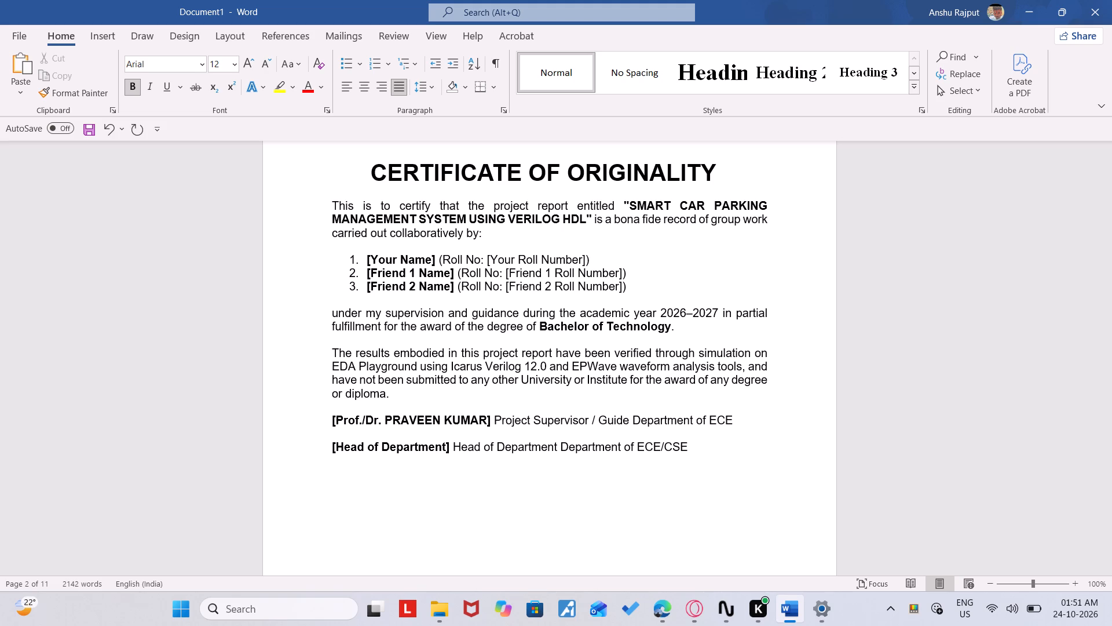
Add a period after the supervisor's name at the end of the cover page's Project Supervisor line.
scroll(471, 439, "up", 5)
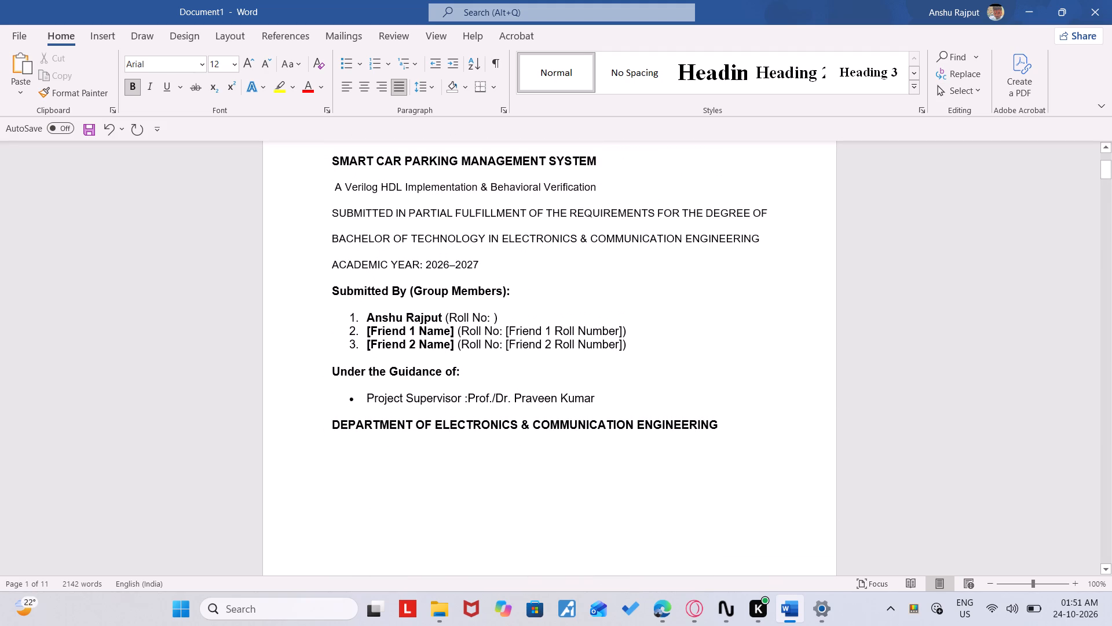
scroll(471, 439, "down", 3)
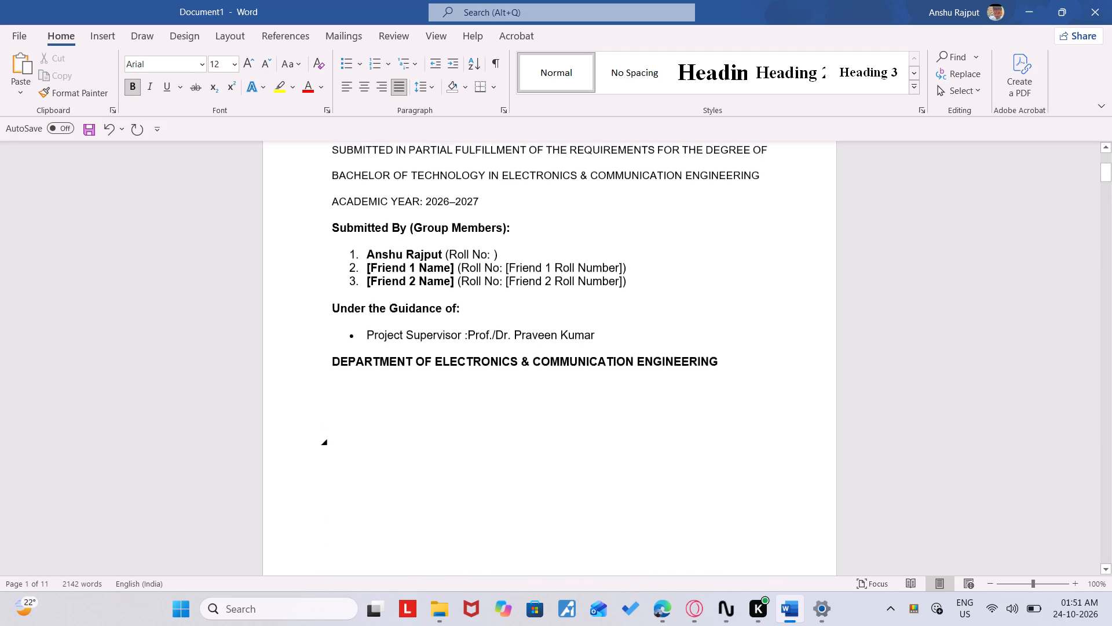
scroll(471, 439, "down", 1)
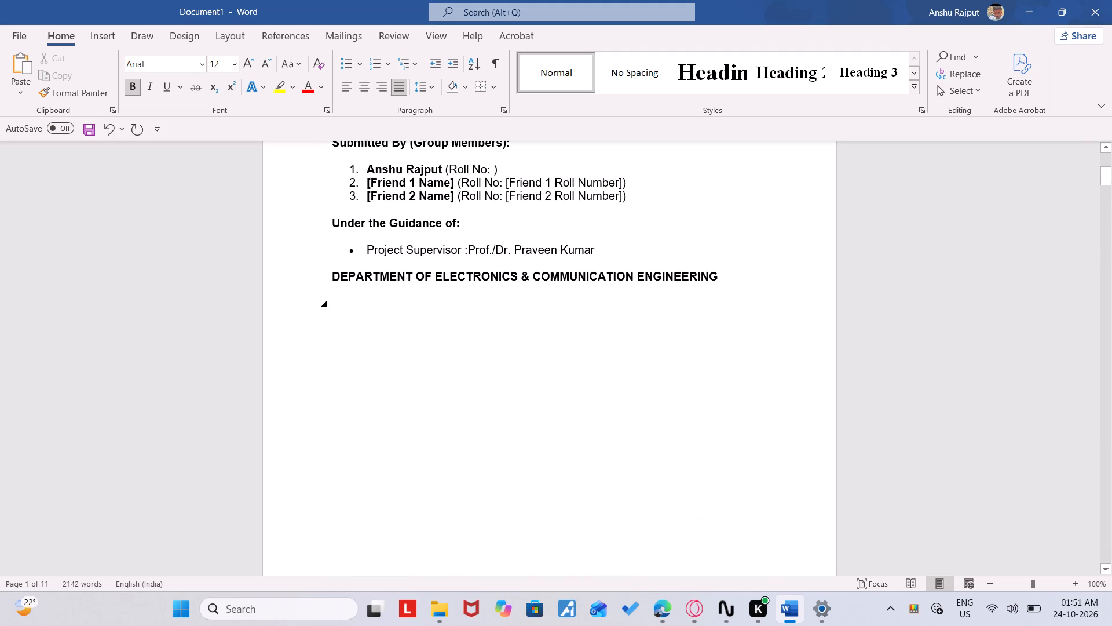
left_click(590, 252)
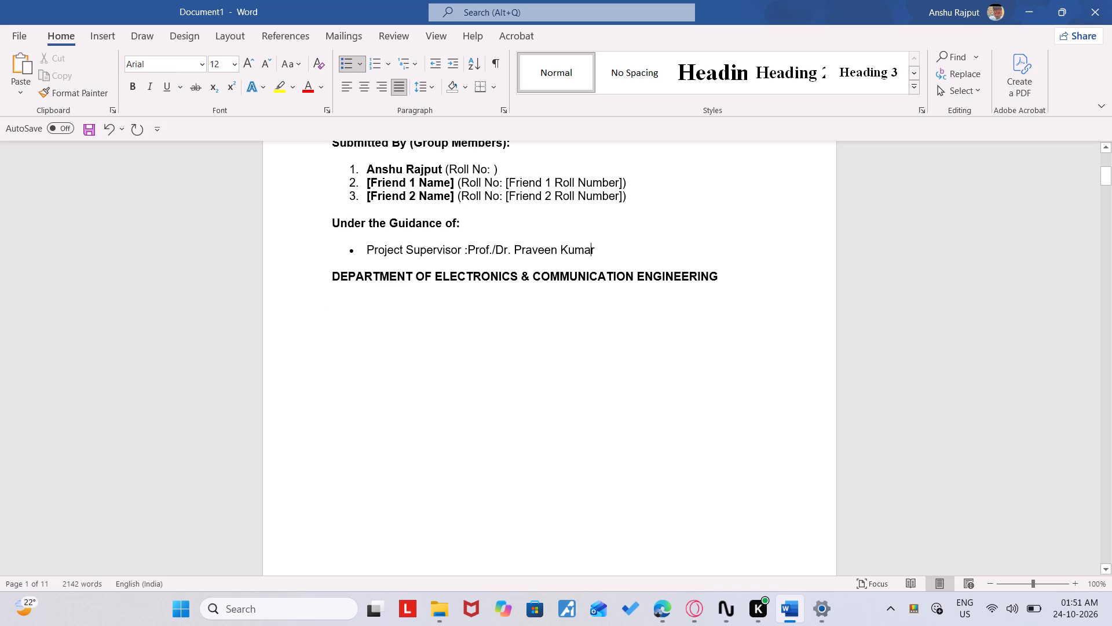
key("Right")
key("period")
Remove the CSE department from the end of the Head of Department line on the certificate page.
scroll(628, 260, "down", 4)
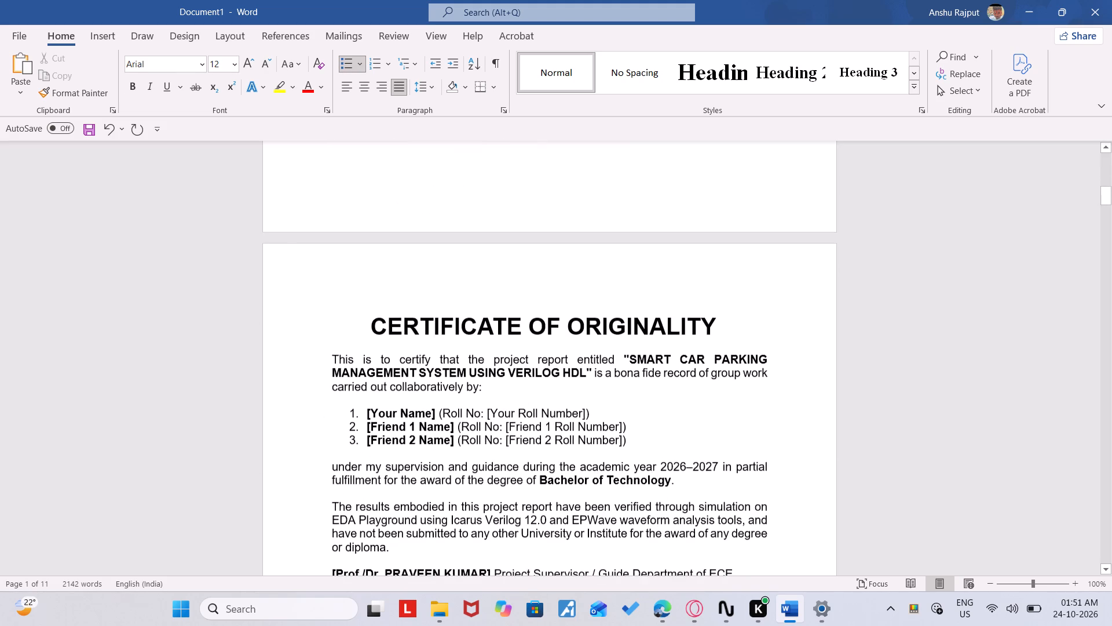
scroll(628, 260, "down", 2)
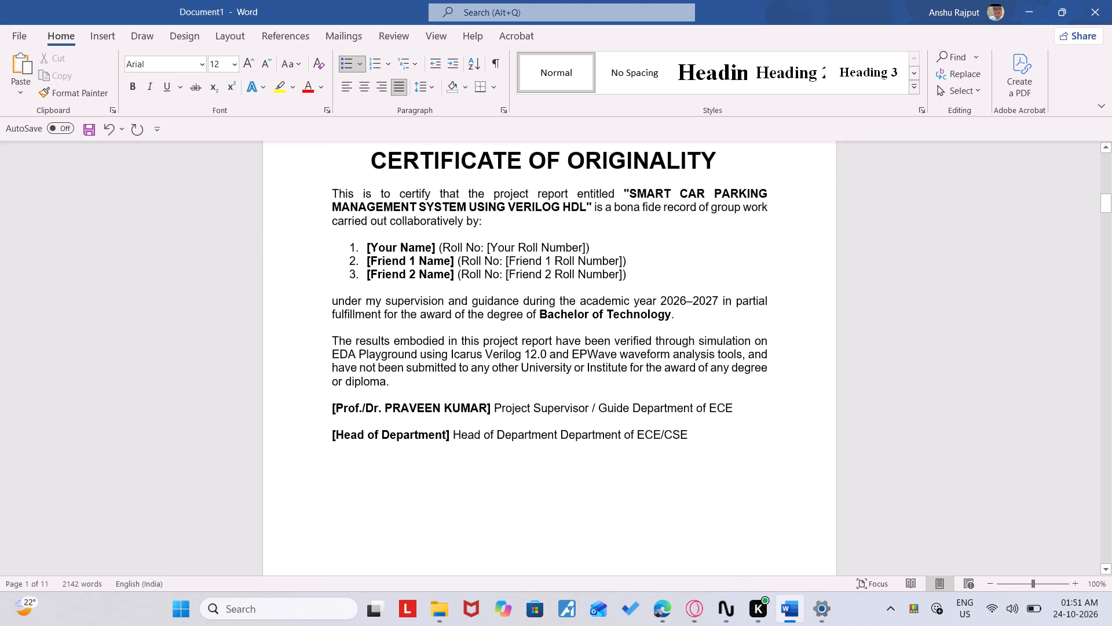
scroll(628, 260, "down", 1)
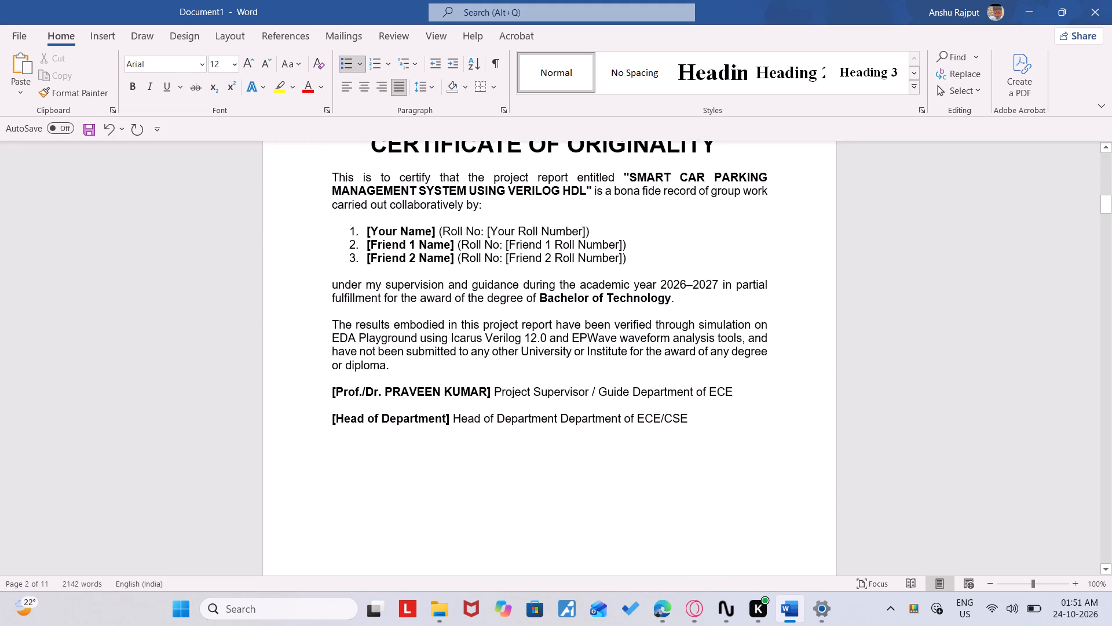
left_click(693, 415)
key("BackSpace")
key("BackSpace")
key("BackSpace")
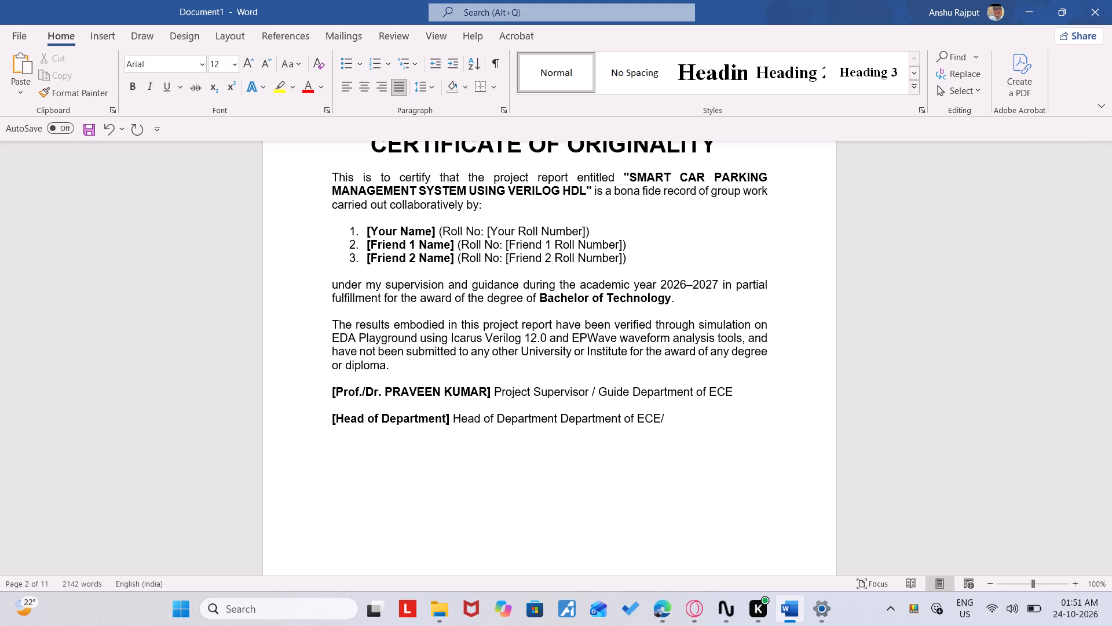
Delete the trailing slash from the Head of Department line on the certificate page, leaving the department as ECE.
key("BackSpace")
Look over the certificate page and the cover page to check their layout and remaining placeholders.
scroll(693, 415, "down", 1)
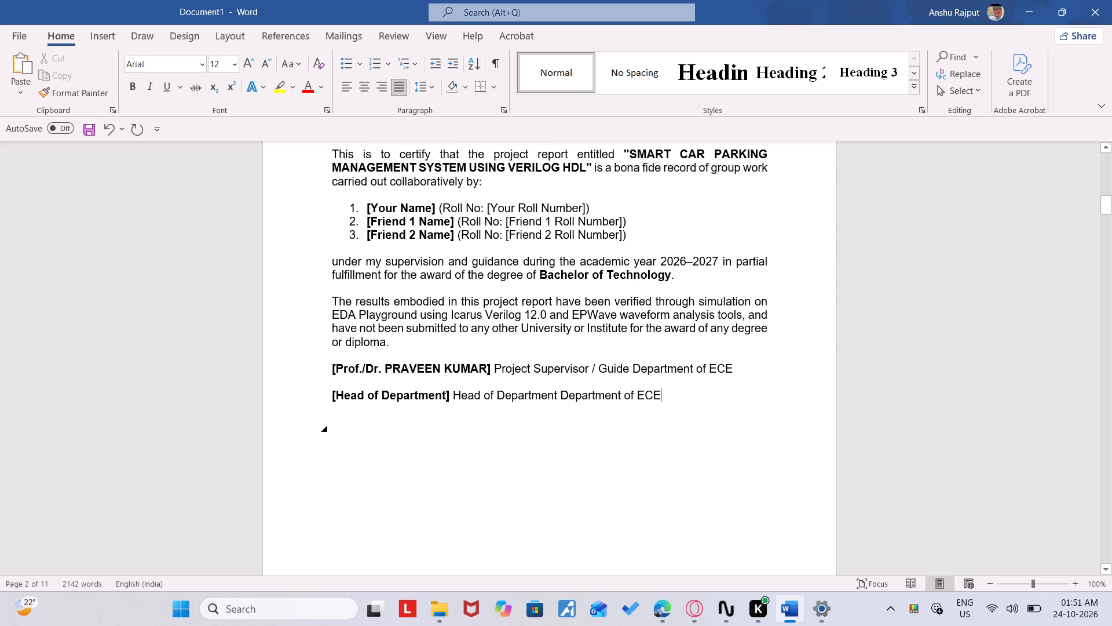
scroll(693, 415, "down", 2)
scroll(693, 415, "up", 1)
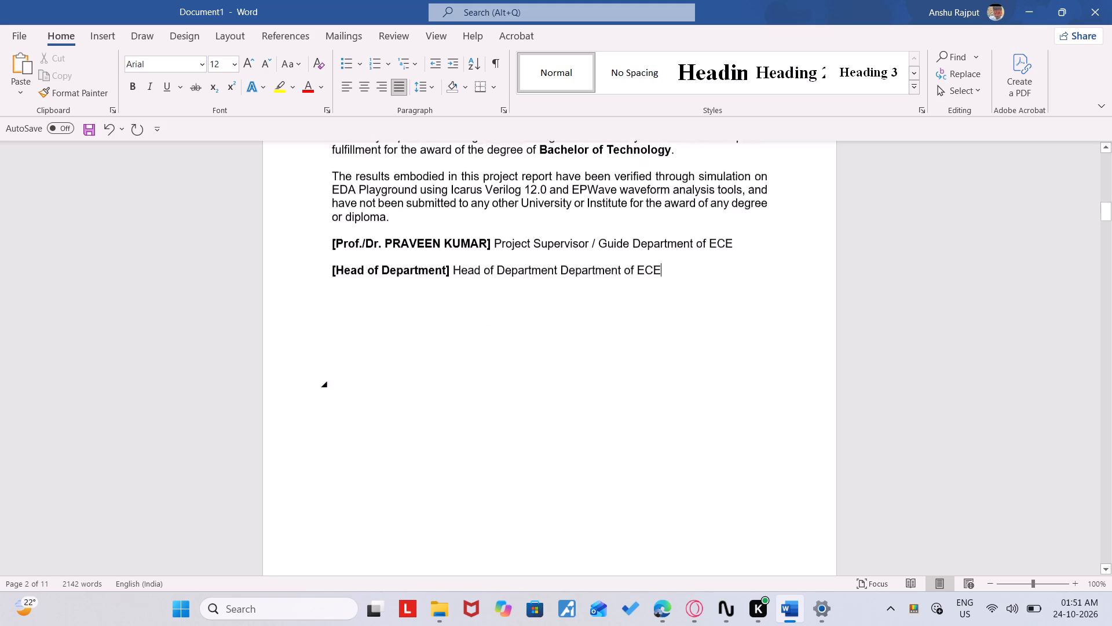
scroll(693, 415, "up", 4)
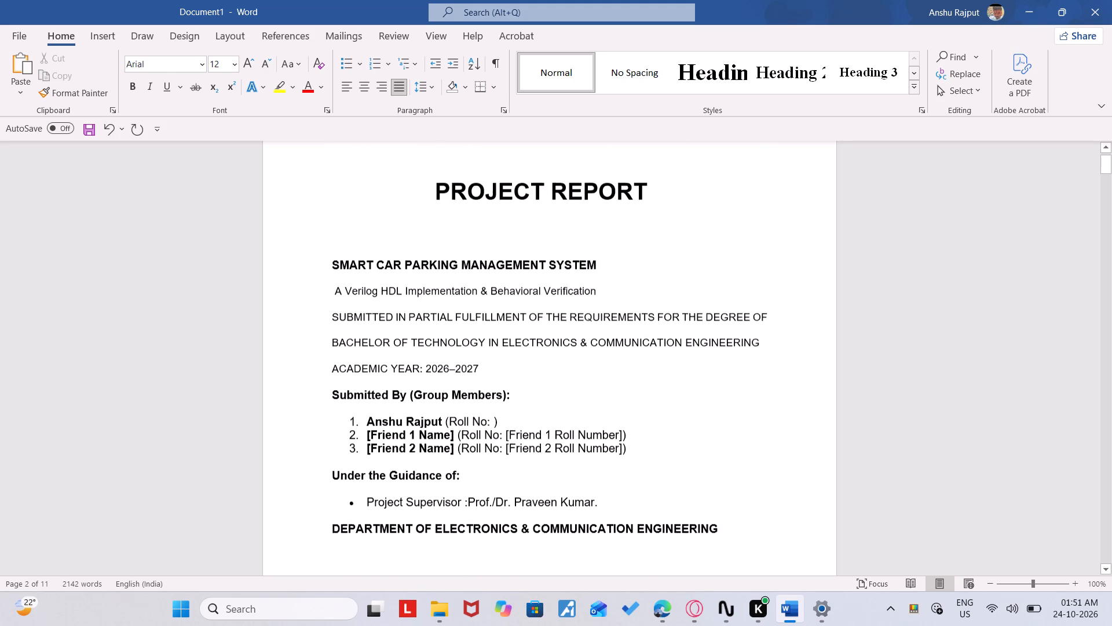
scroll(693, 415, "down", 2)
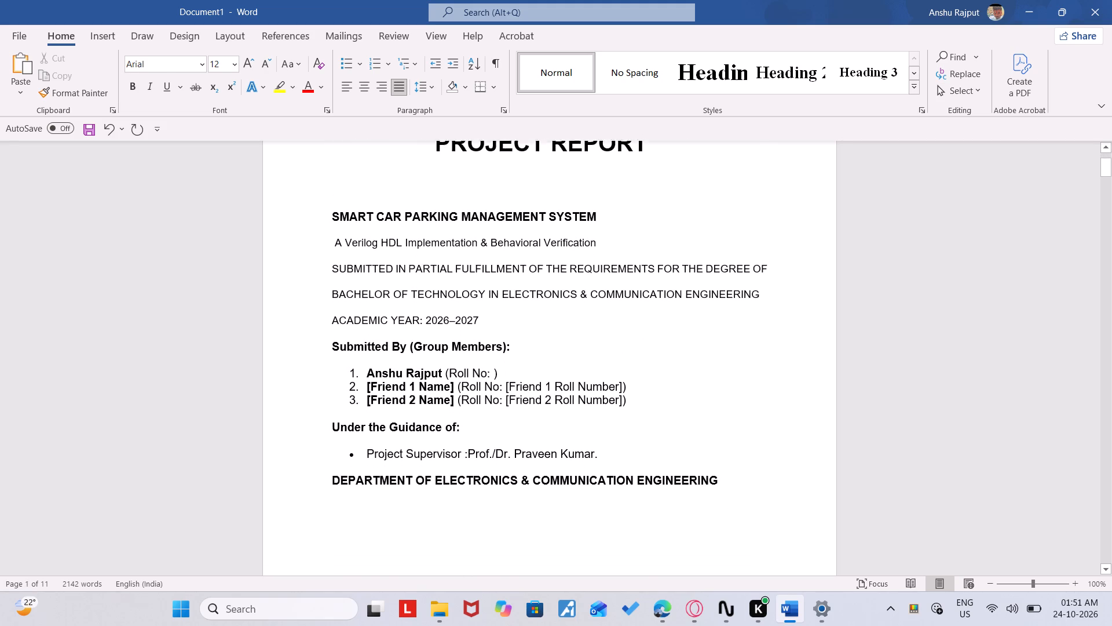
scroll(693, 415, "down", 7)
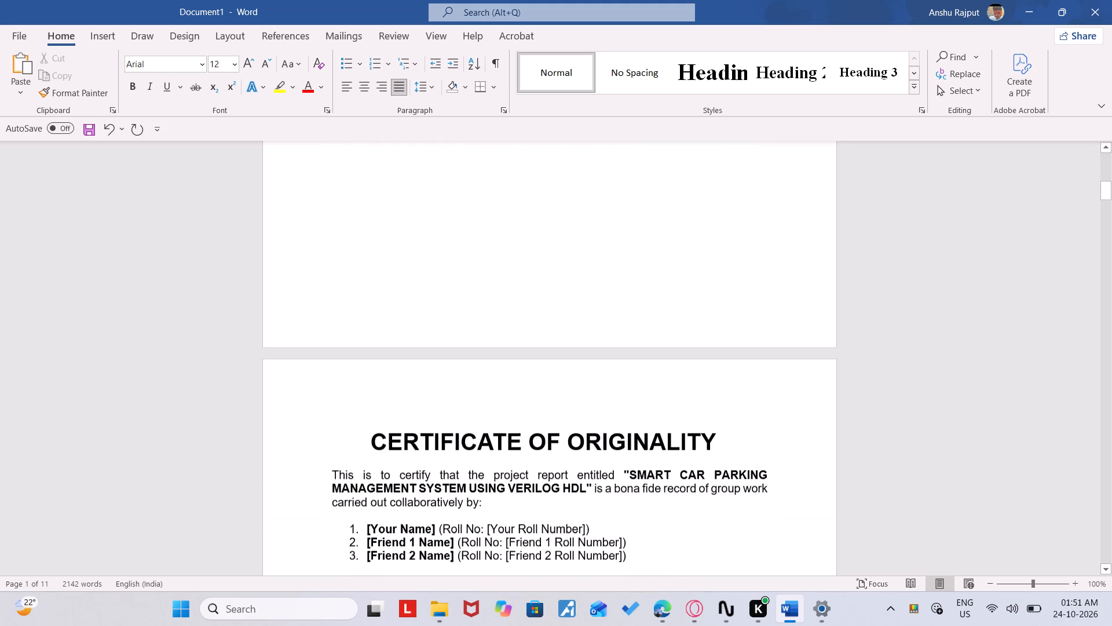
Insert one extra space before the ACKNOWLEDGEMENT heading to bring it closer to the page centre.
scroll(693, 415, "down", 1)
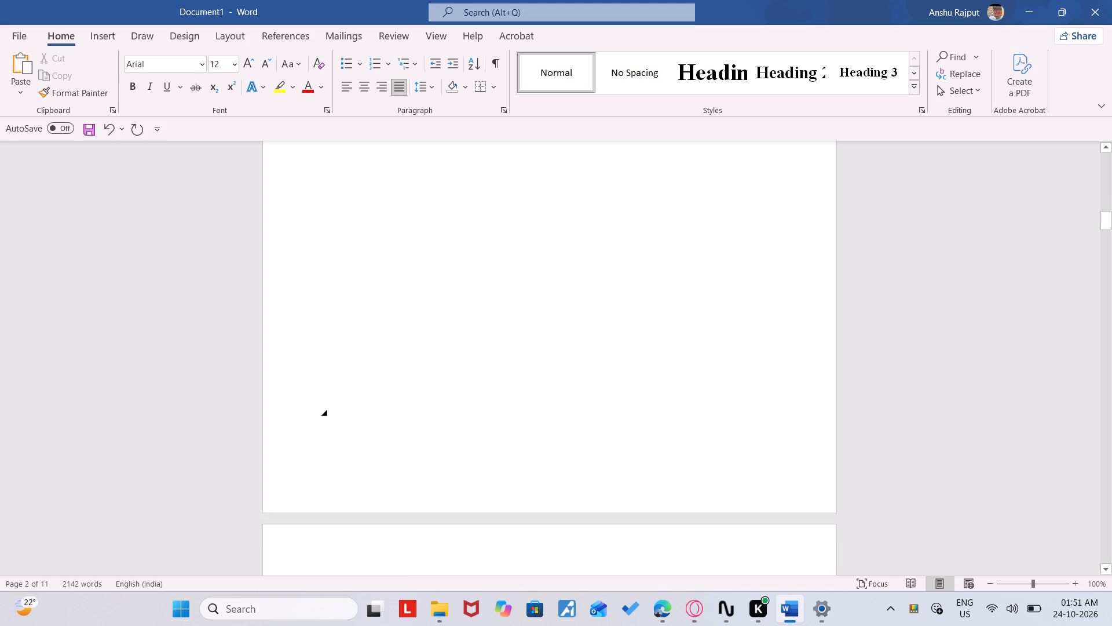
scroll(693, 415, "down", 2)
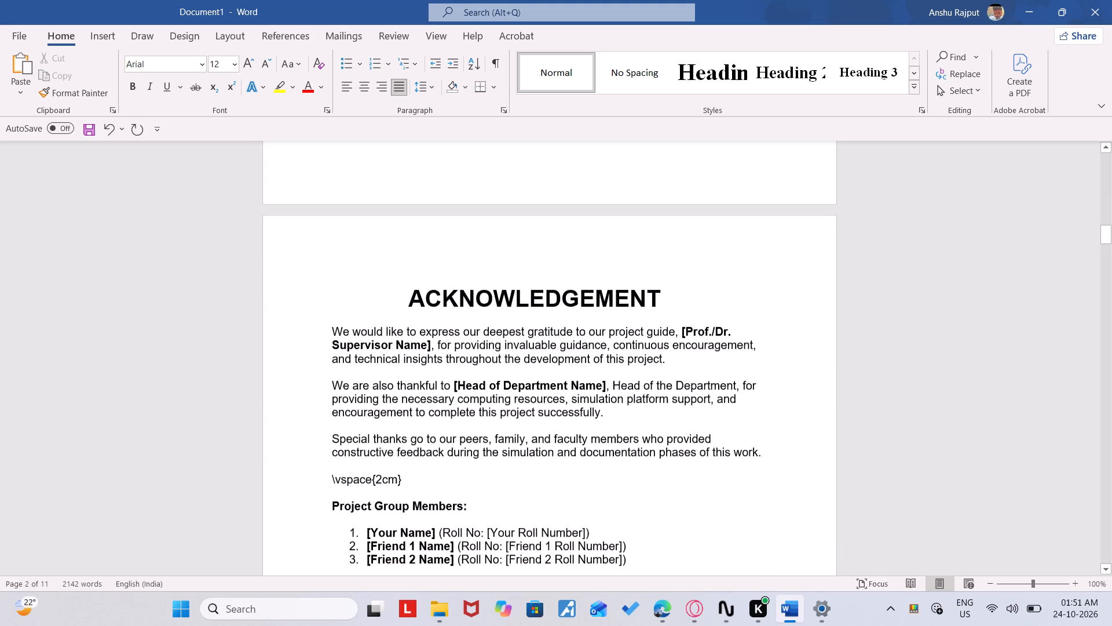
left_click(405, 306)
key("space")
key("space")
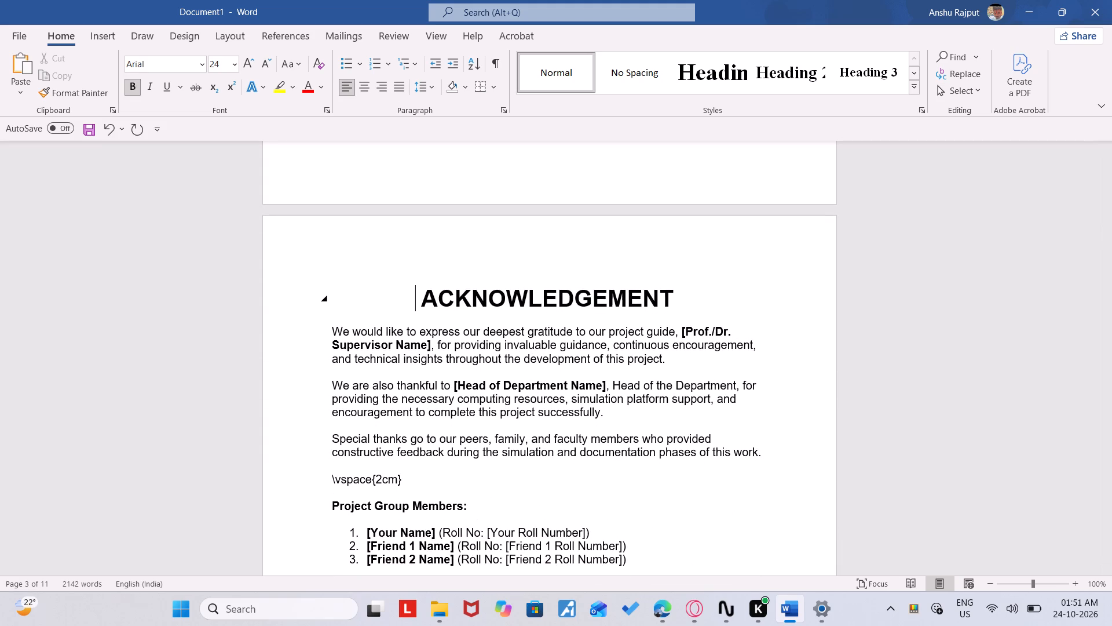
key("BackSpace")
key("BackSpace")
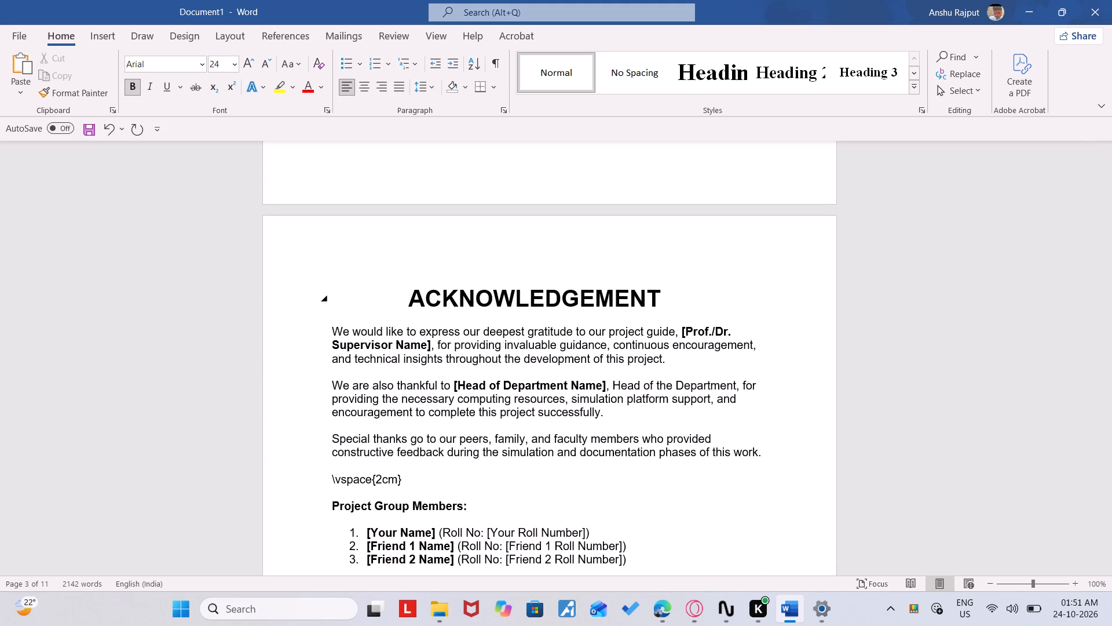
key("space")
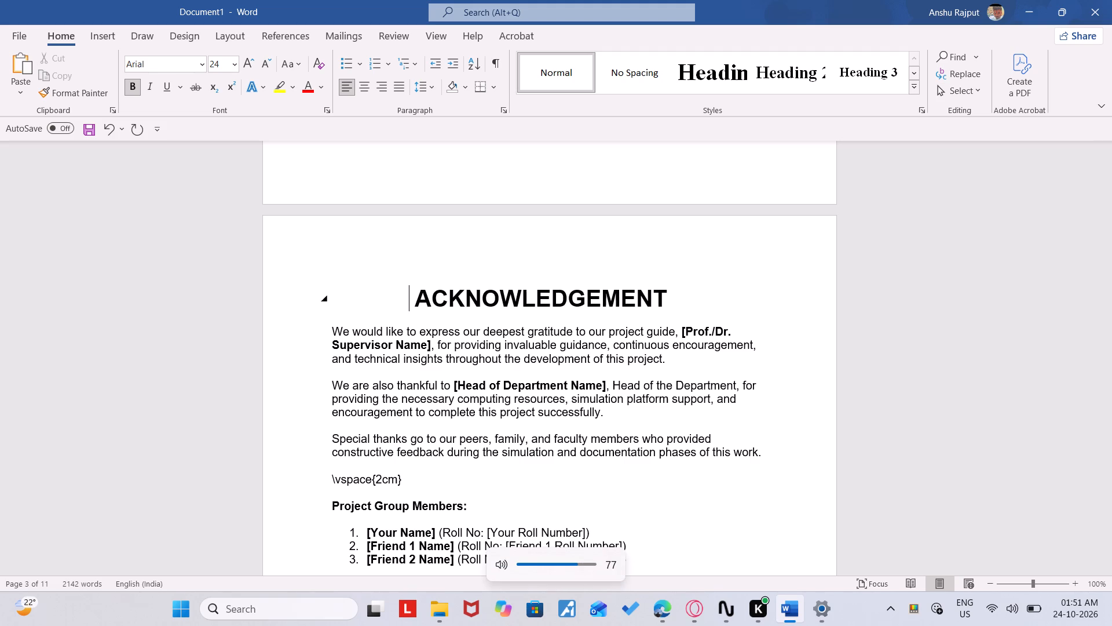
key("space")
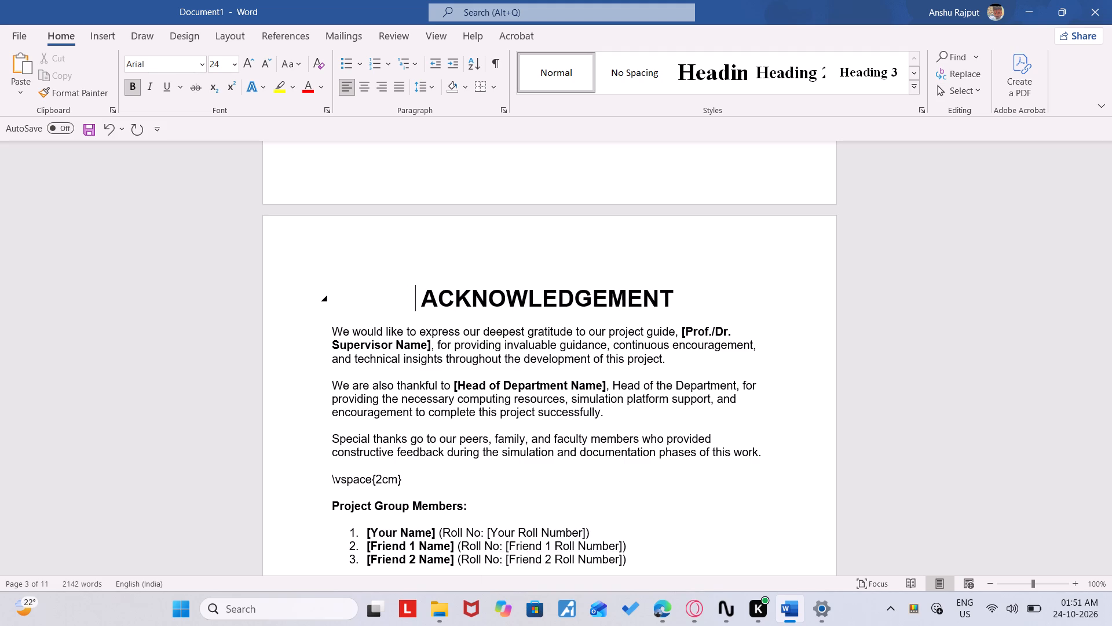
key("BackSpace")
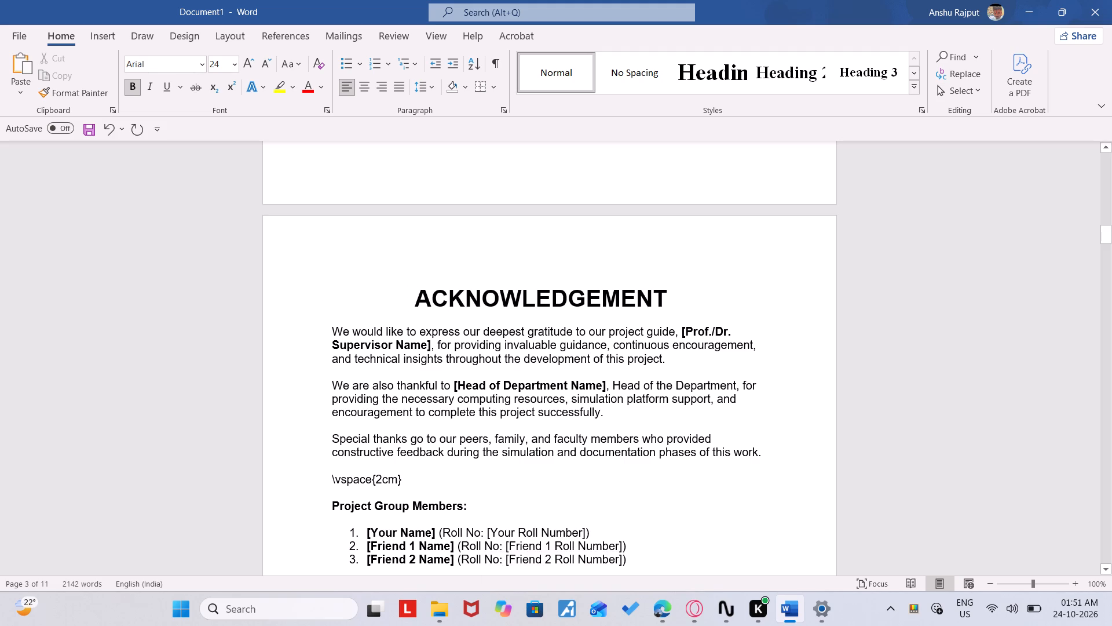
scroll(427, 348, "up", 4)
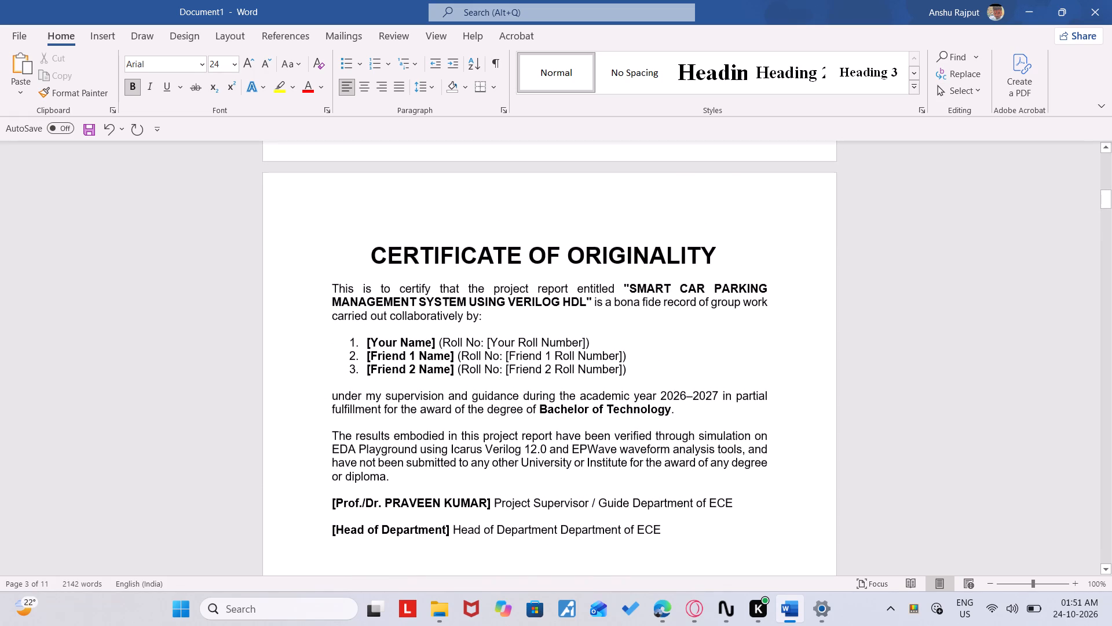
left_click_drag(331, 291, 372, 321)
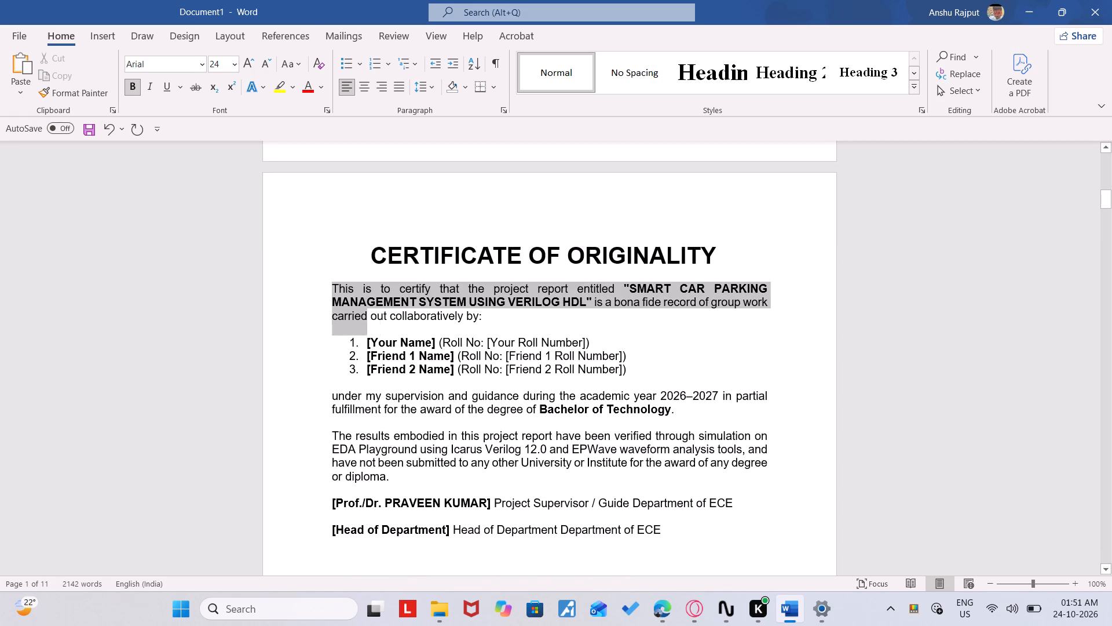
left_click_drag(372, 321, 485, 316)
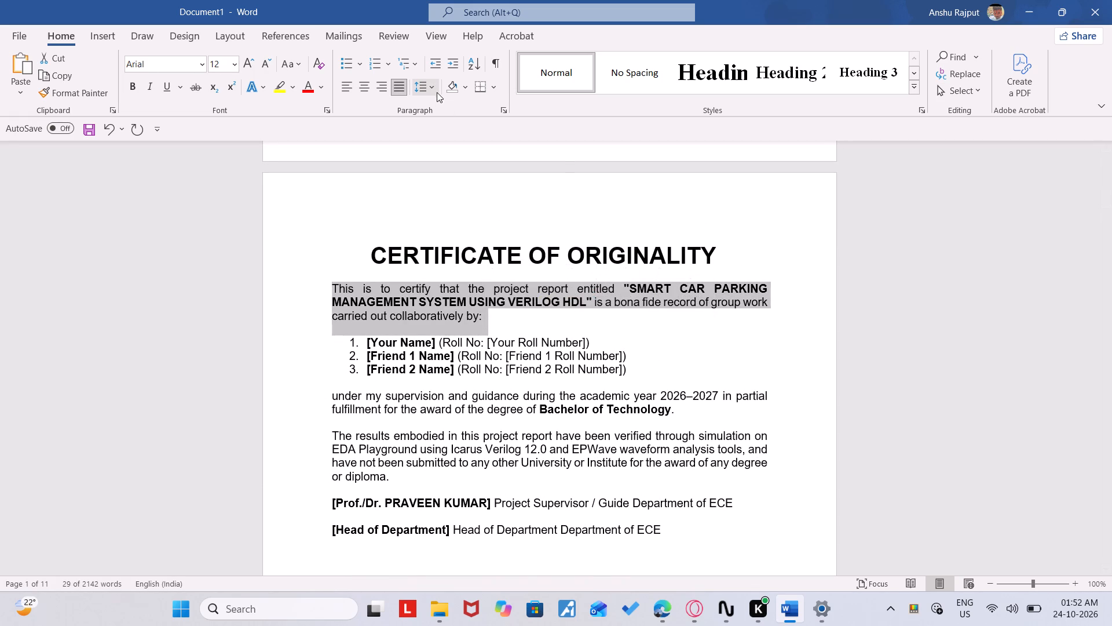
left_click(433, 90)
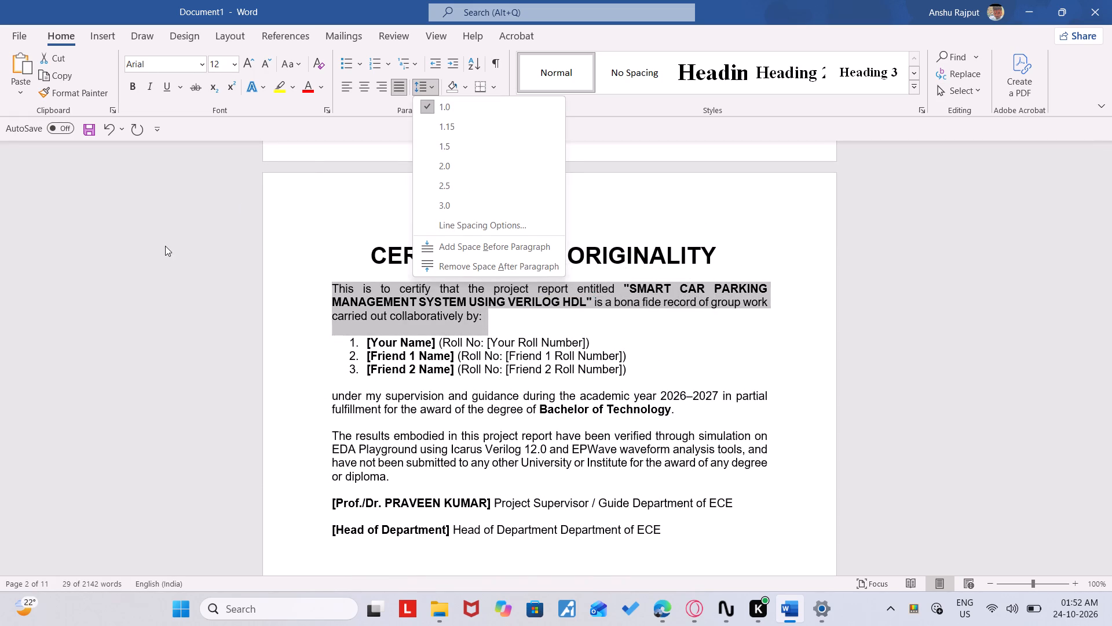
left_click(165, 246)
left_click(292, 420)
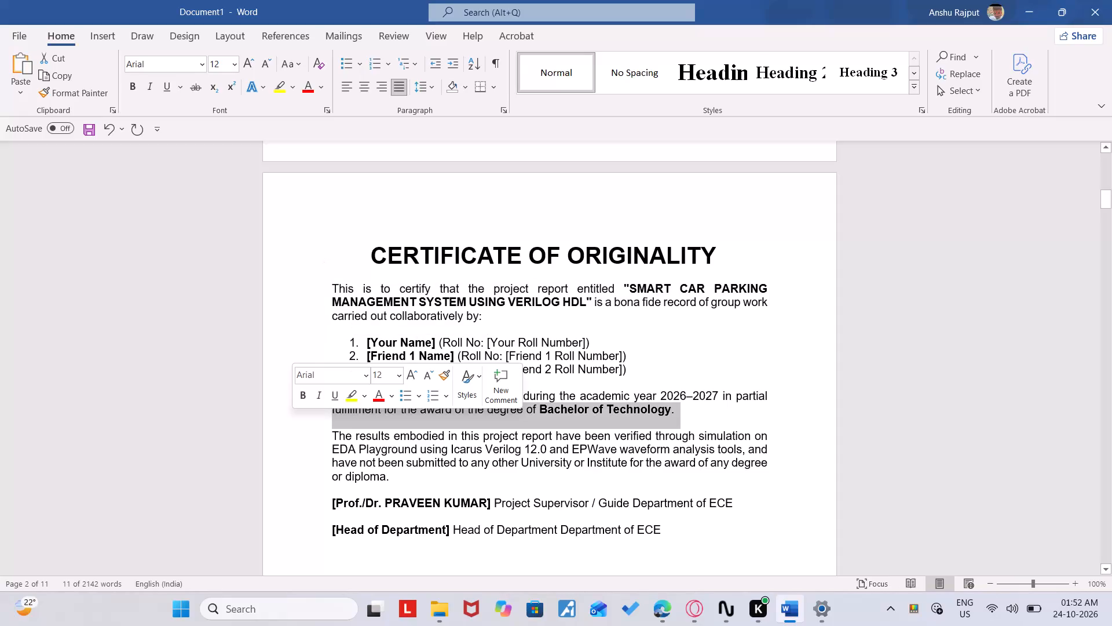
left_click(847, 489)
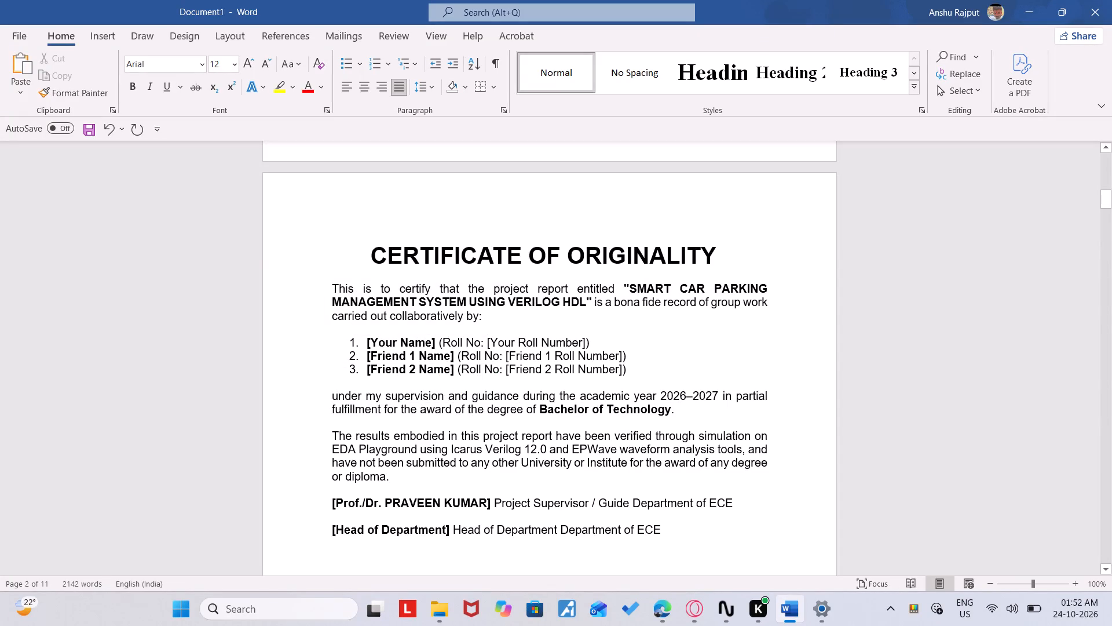
Set line spacing to 1.15 for the certificate page's body, from "This is to certify" through the Head of Department line.
left_click_drag(326, 292, 416, 405)
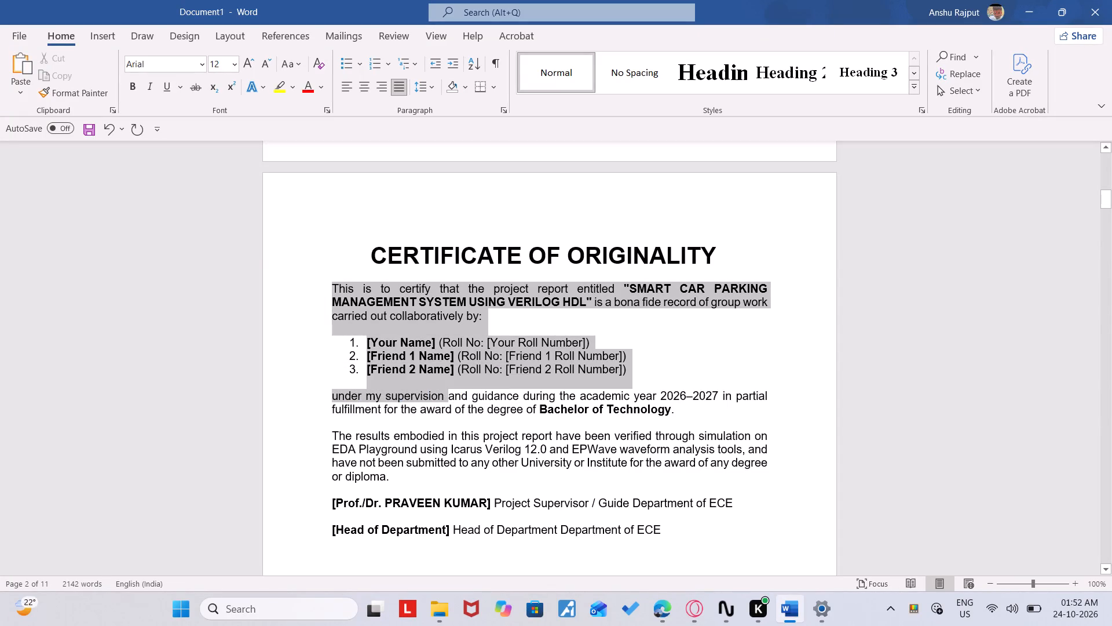
left_click_drag(416, 405, 666, 538)
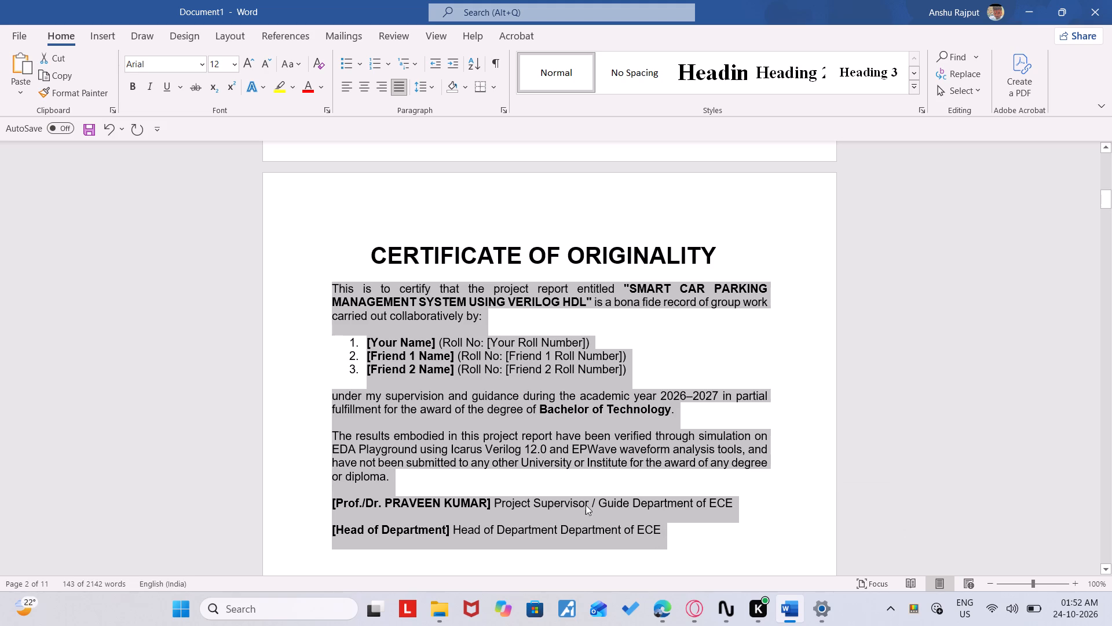
left_click(423, 93)
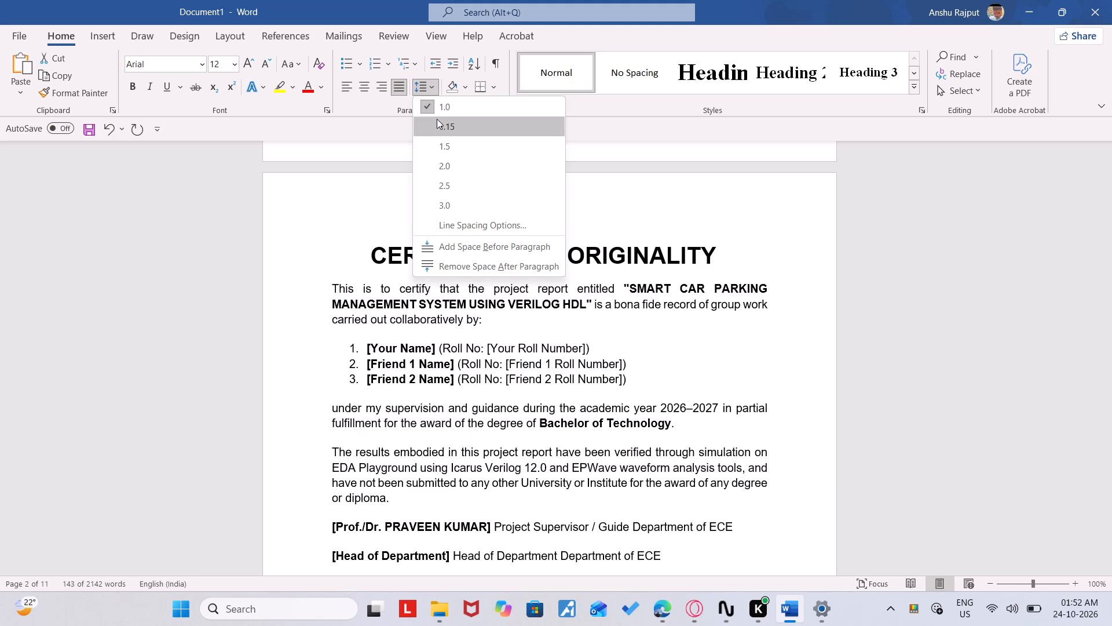
left_click(471, 130)
left_click(864, 345)
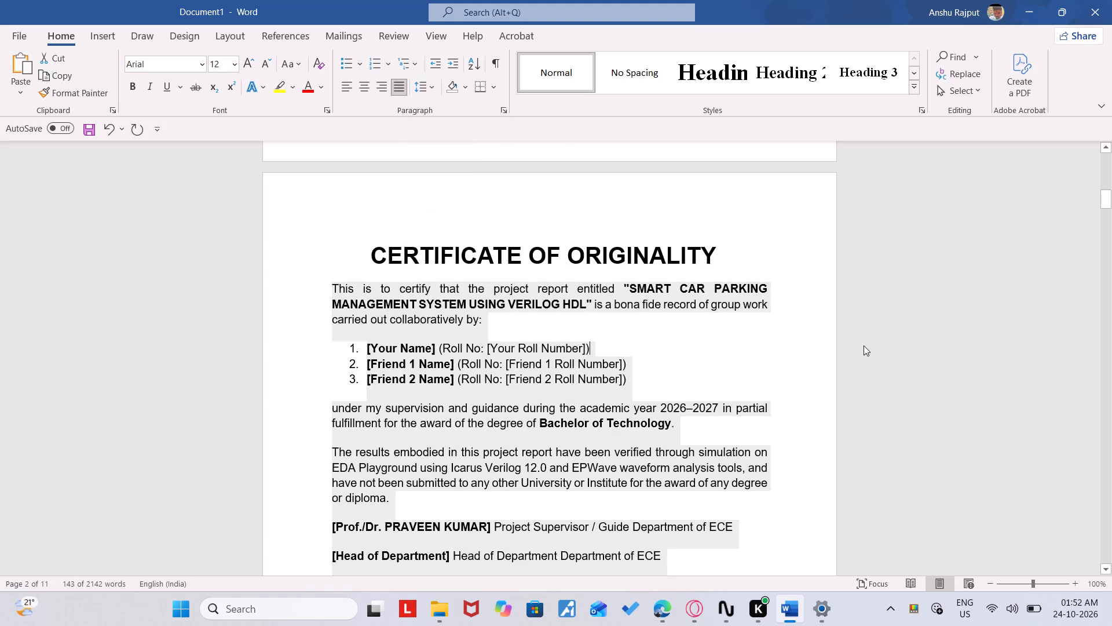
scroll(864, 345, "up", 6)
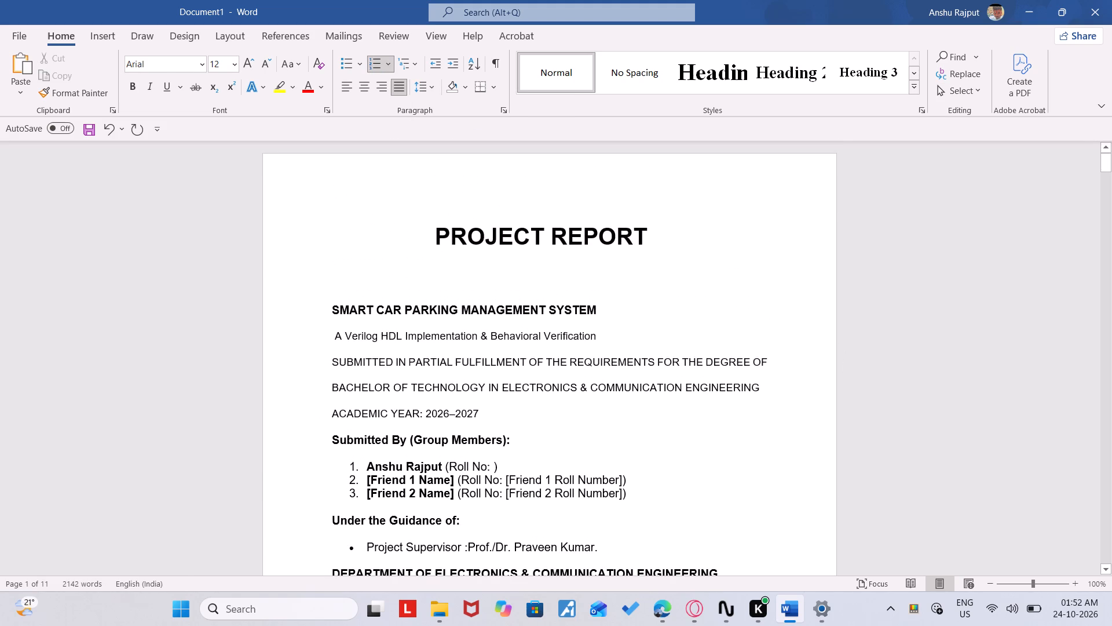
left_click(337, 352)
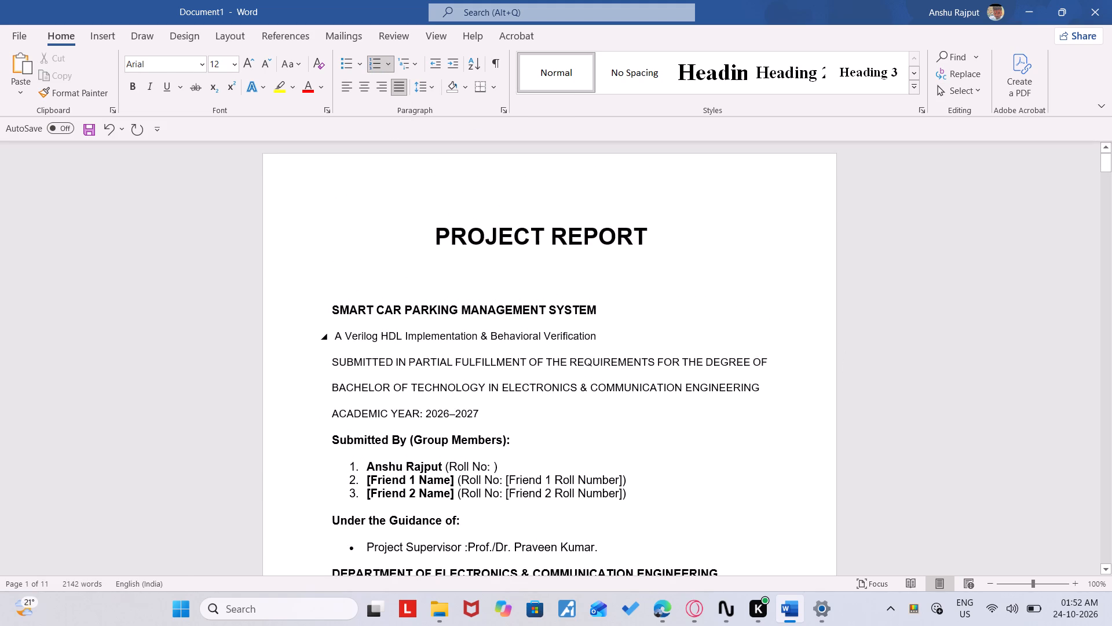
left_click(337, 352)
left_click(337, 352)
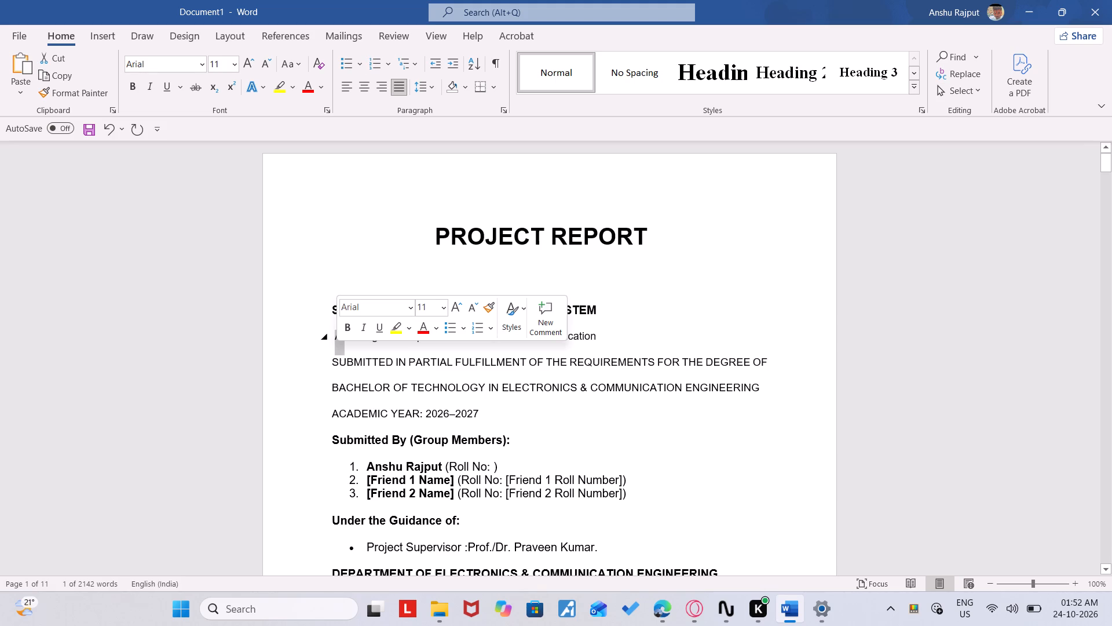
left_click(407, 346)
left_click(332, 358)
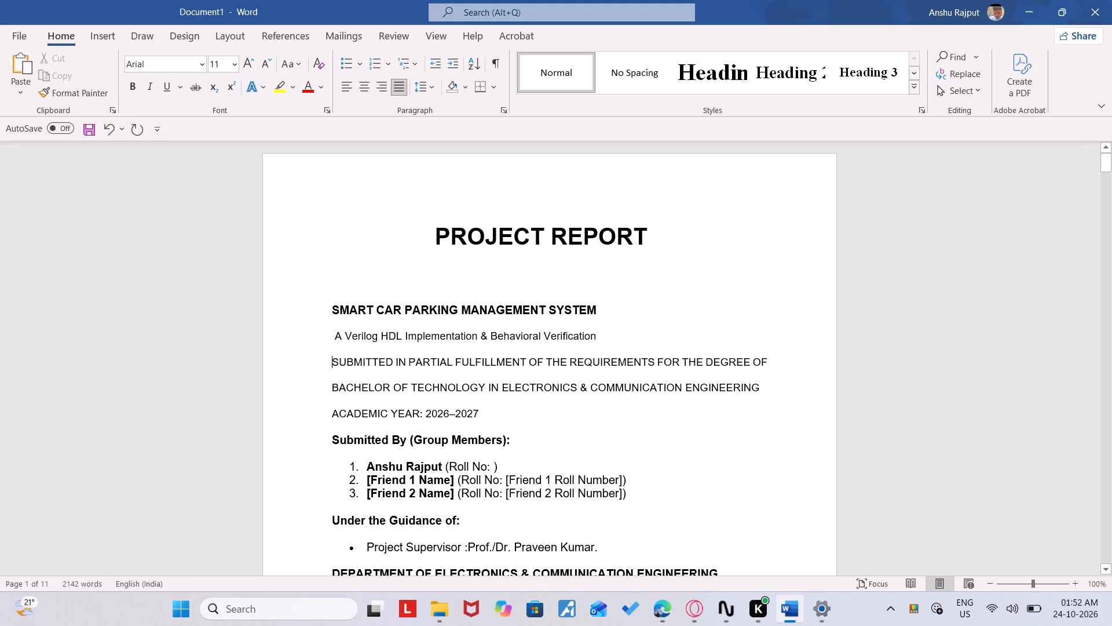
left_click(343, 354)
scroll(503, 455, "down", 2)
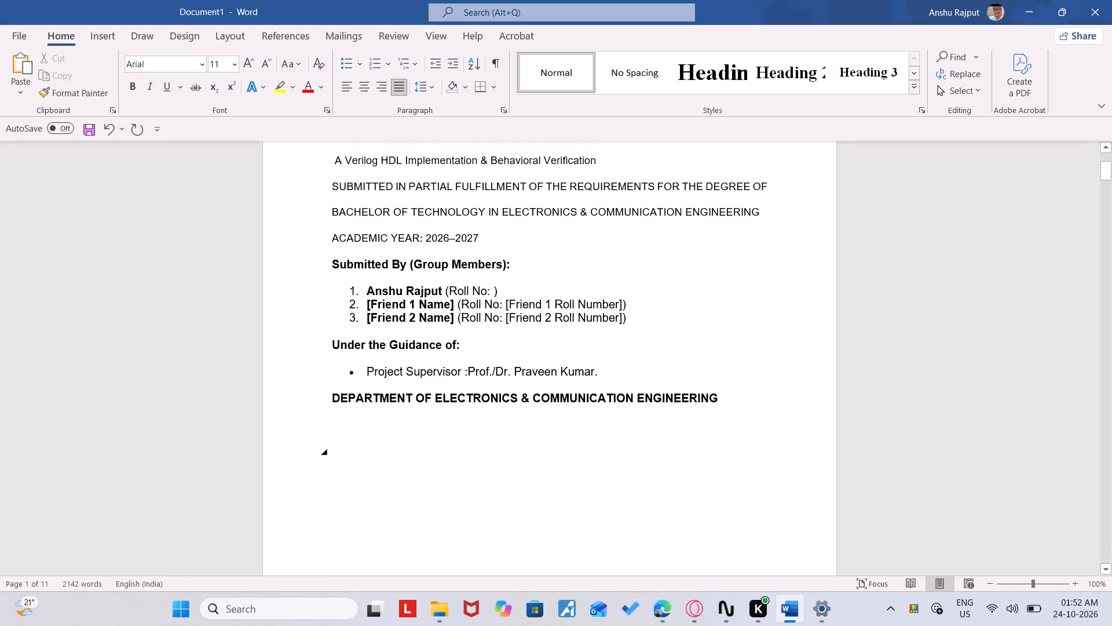
Set line spacing to 1.15 for the cover page from SMART CAR PARKING MANAGEMENT SYSTEM through the department line.
left_click_drag(729, 409, 442, 250)
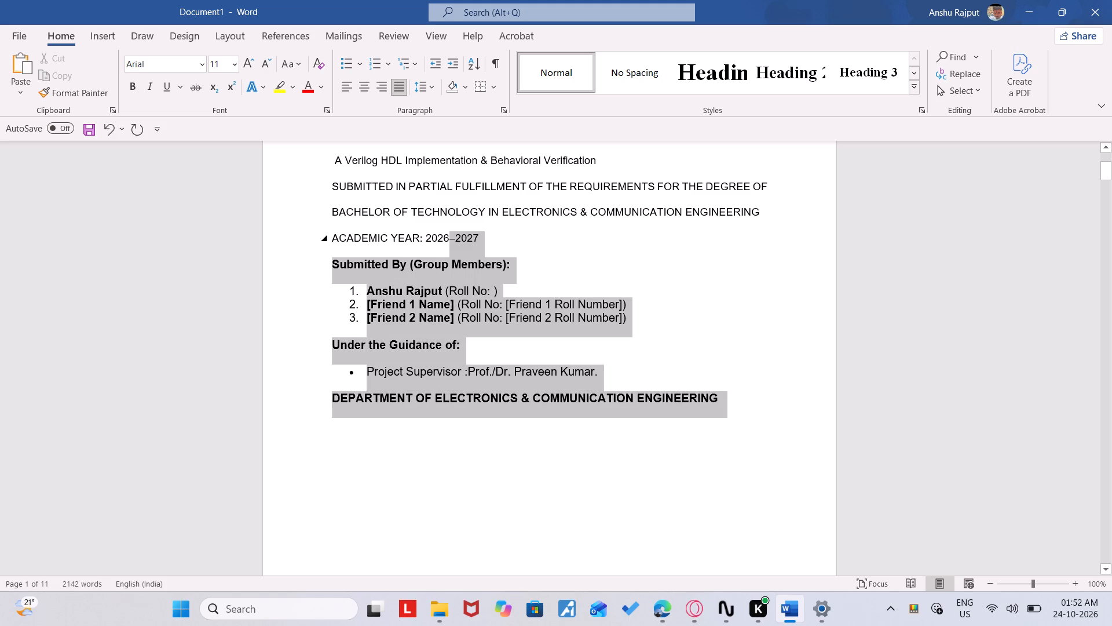
left_click_drag(442, 250, 308, 117)
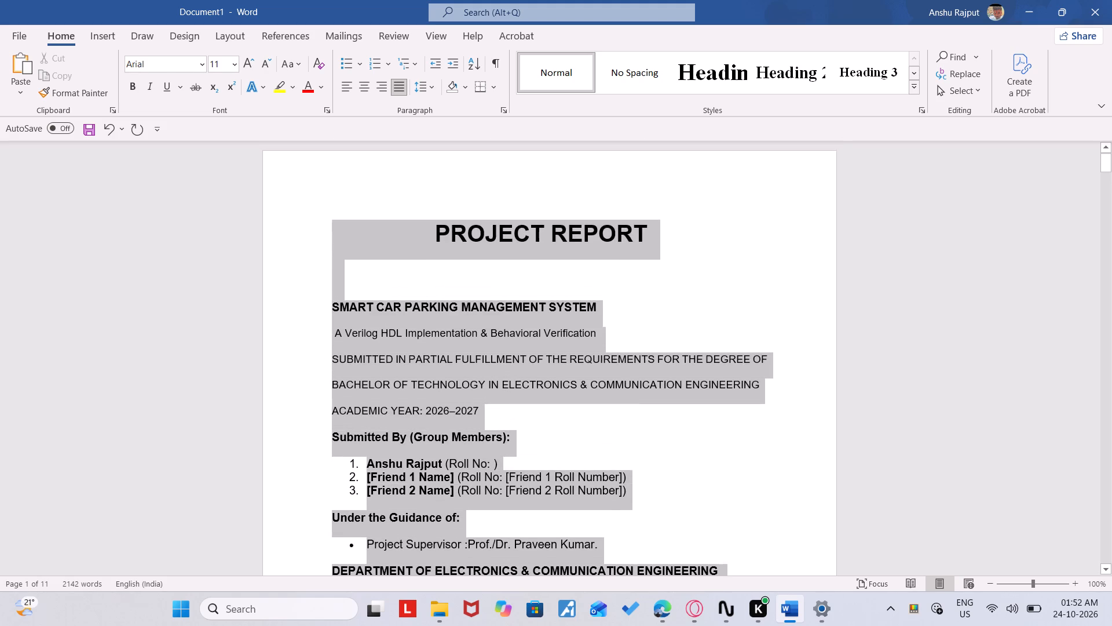
left_click_drag(308, 117, 339, 316)
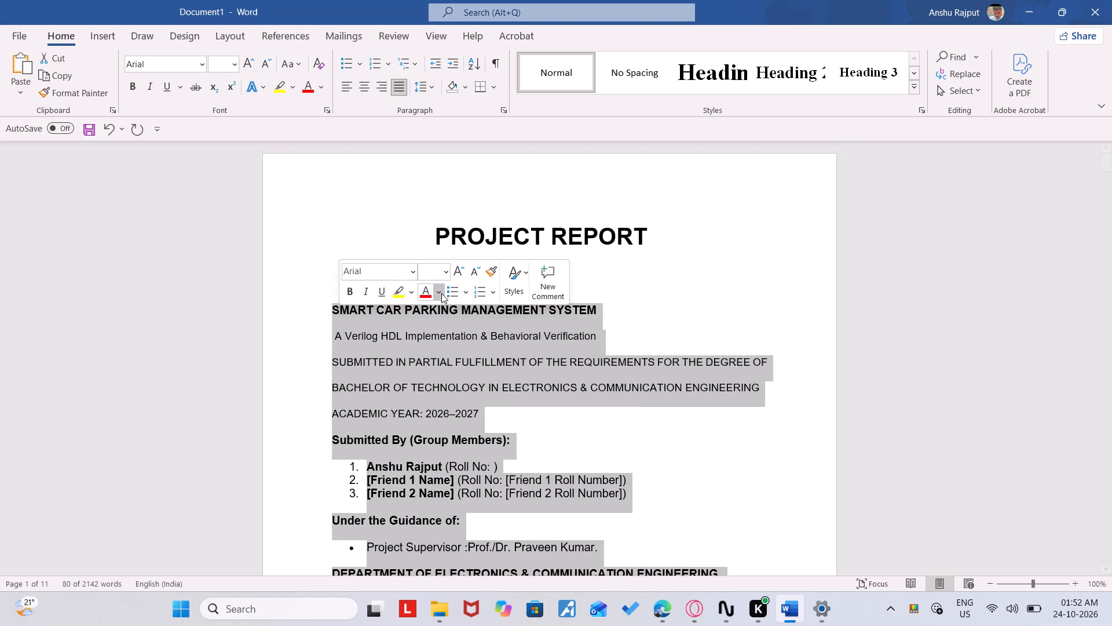
left_click(426, 83)
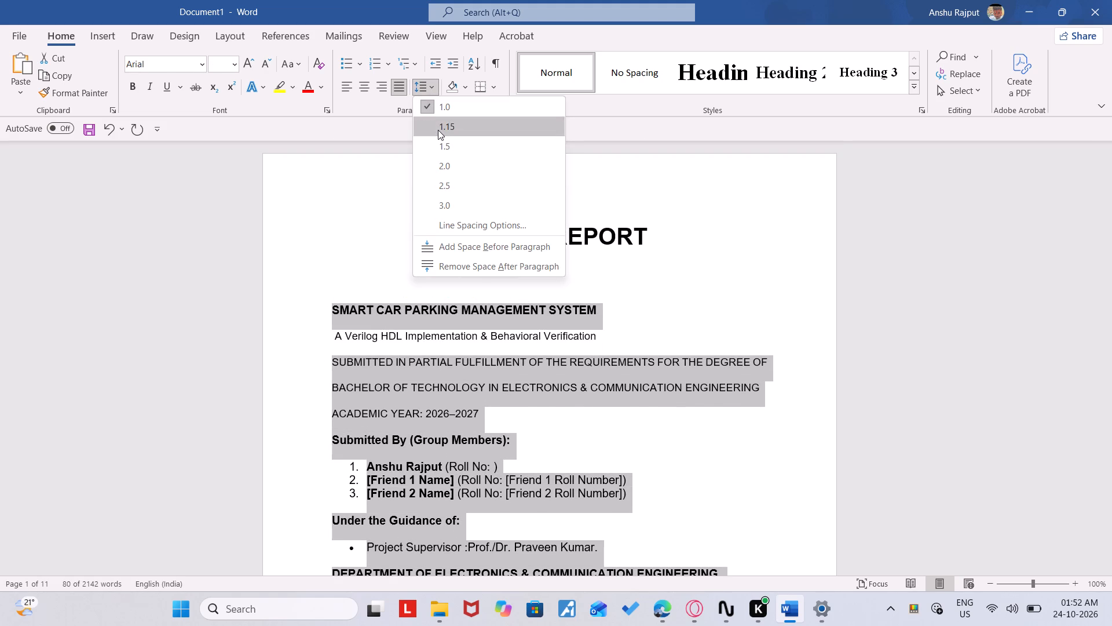
left_click(438, 130)
Insert three blank lines between the PROJECT REPORT title and SMART CAR PARKING MANAGEMENT SYSTEM on the cover page.
left_click(817, 286)
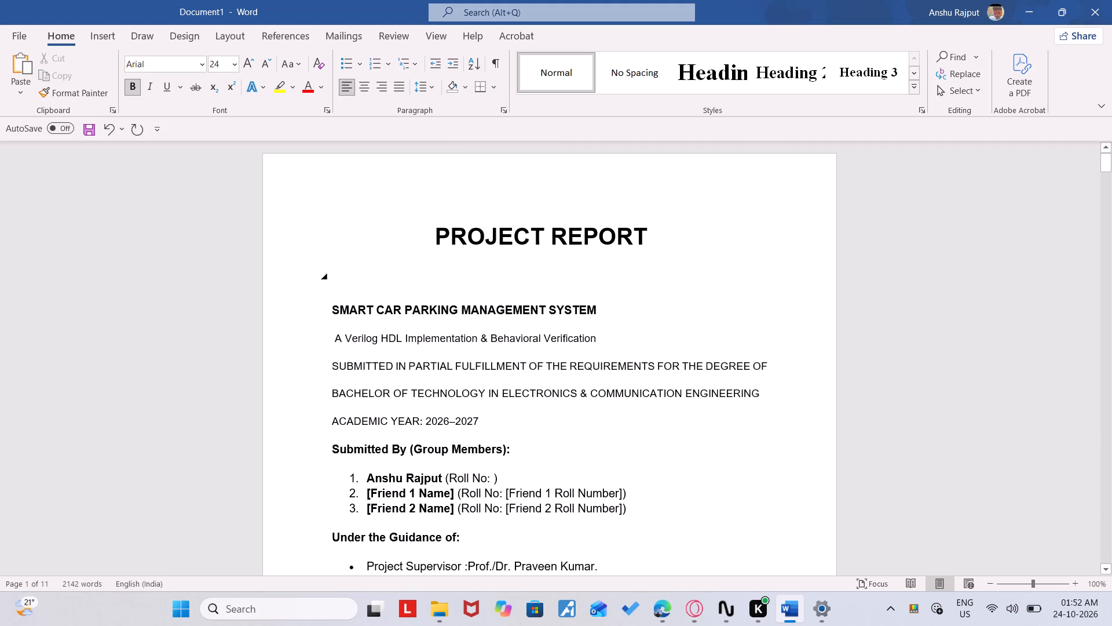
key("Return")
key("Return")
key("Return")
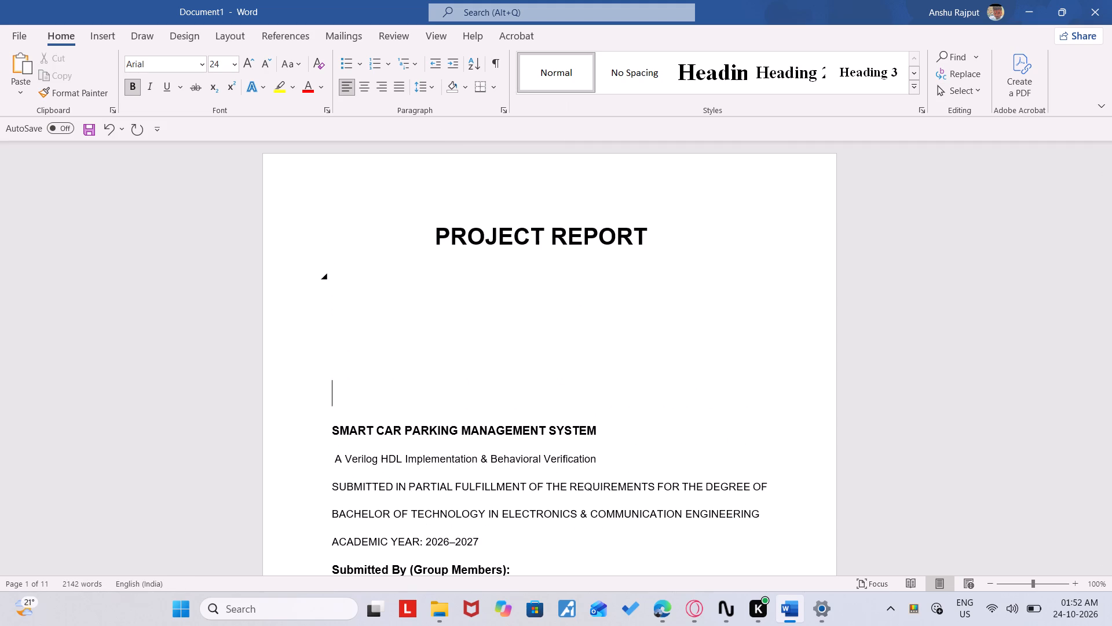
scroll(773, 366, "down", 2)
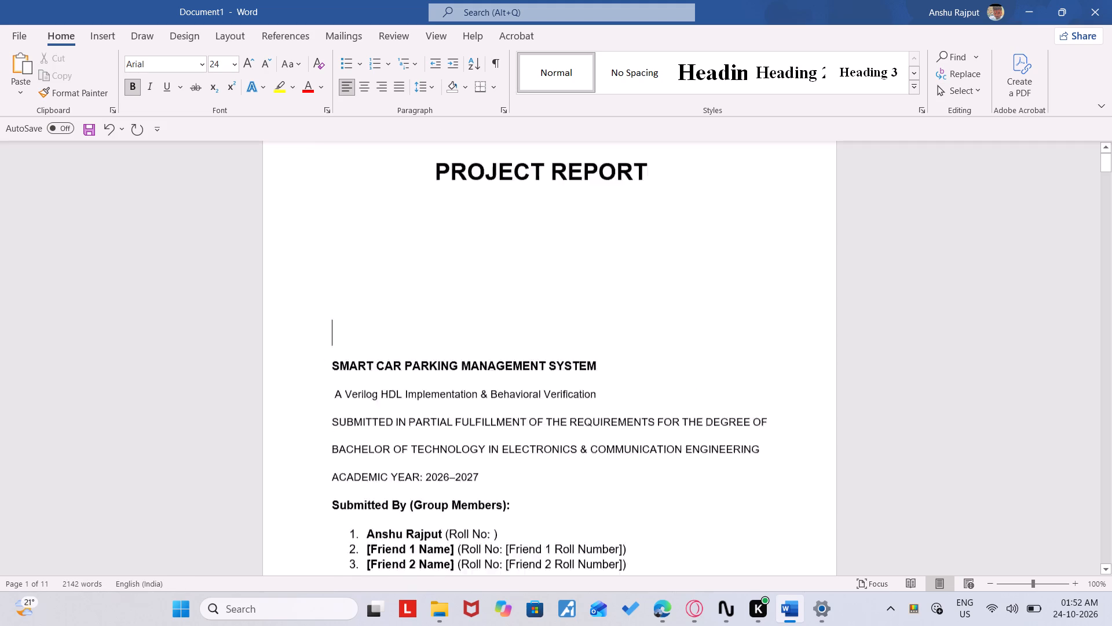
scroll(773, 366, "down", 2)
scroll(773, 366, "up", 3)
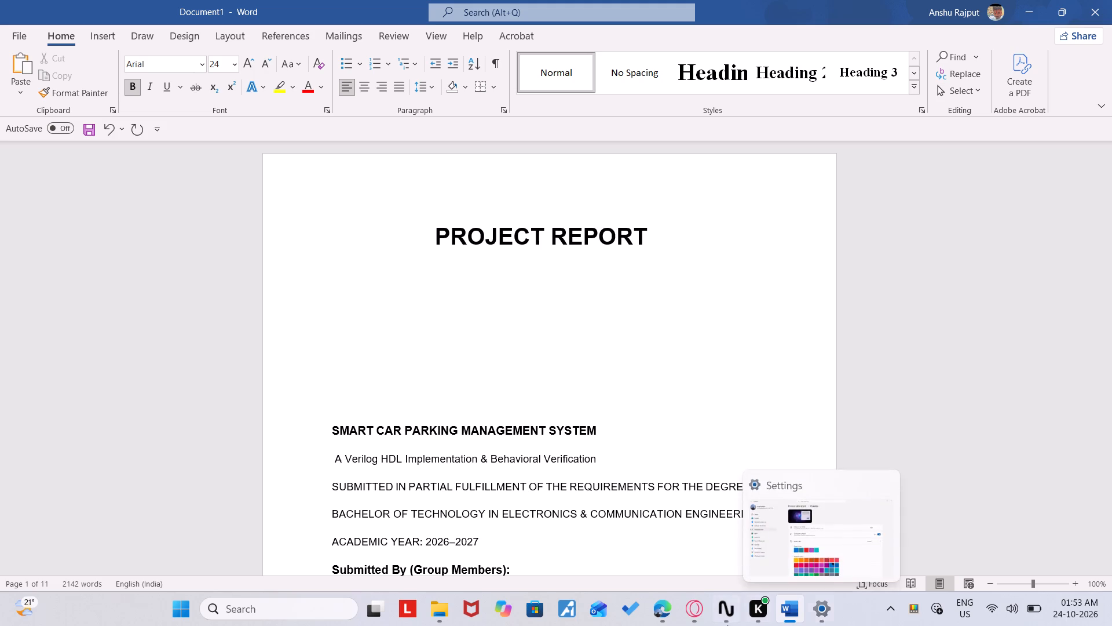
Switch to Microsoft Edge and search in a new tab for images of the "kiEt deemed to be university logo".
left_click(665, 614)
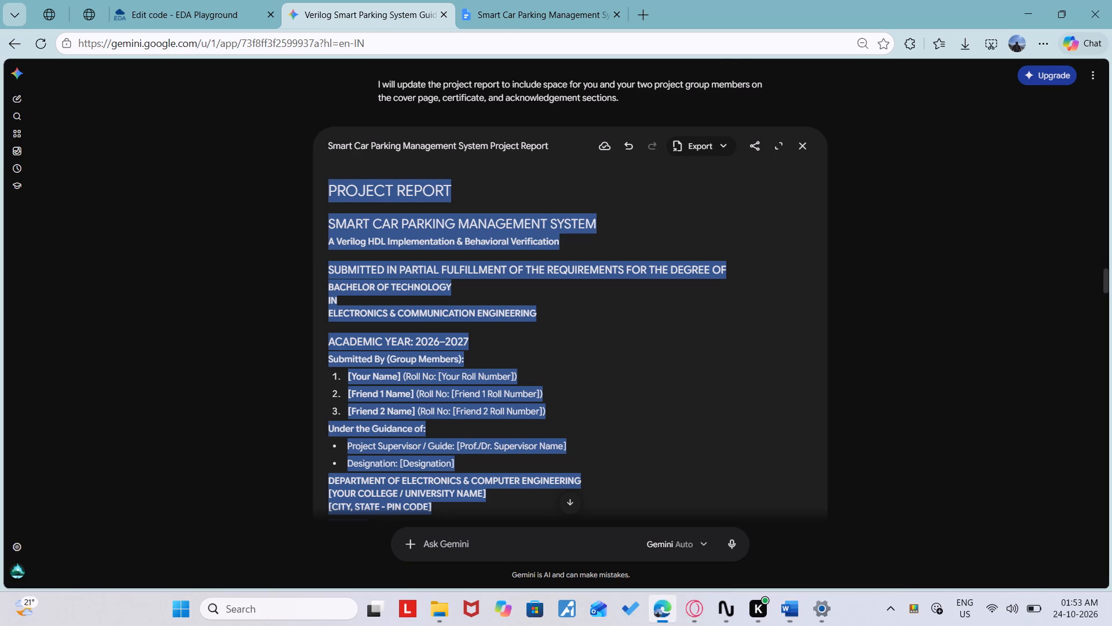
left_click(644, 16)
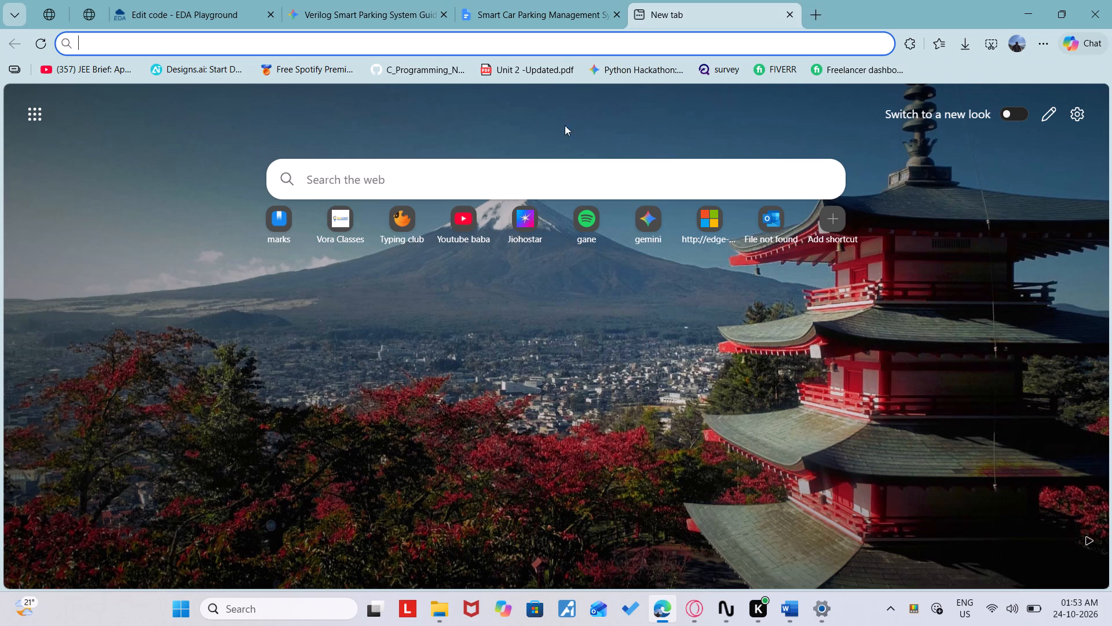
left_click(453, 190)
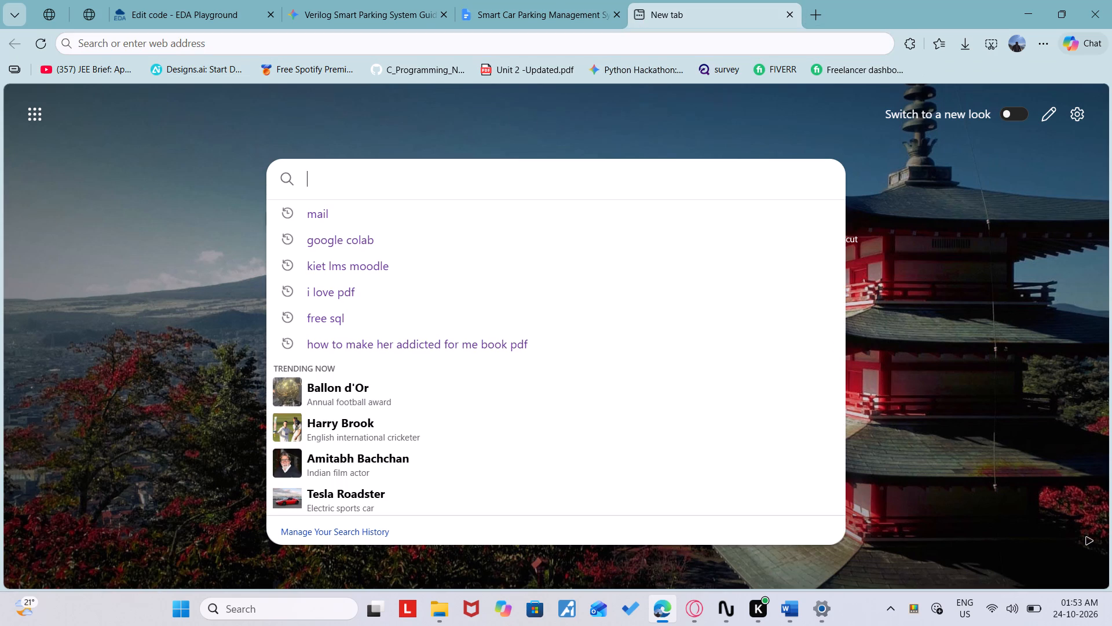
type("KIET DEEMED")
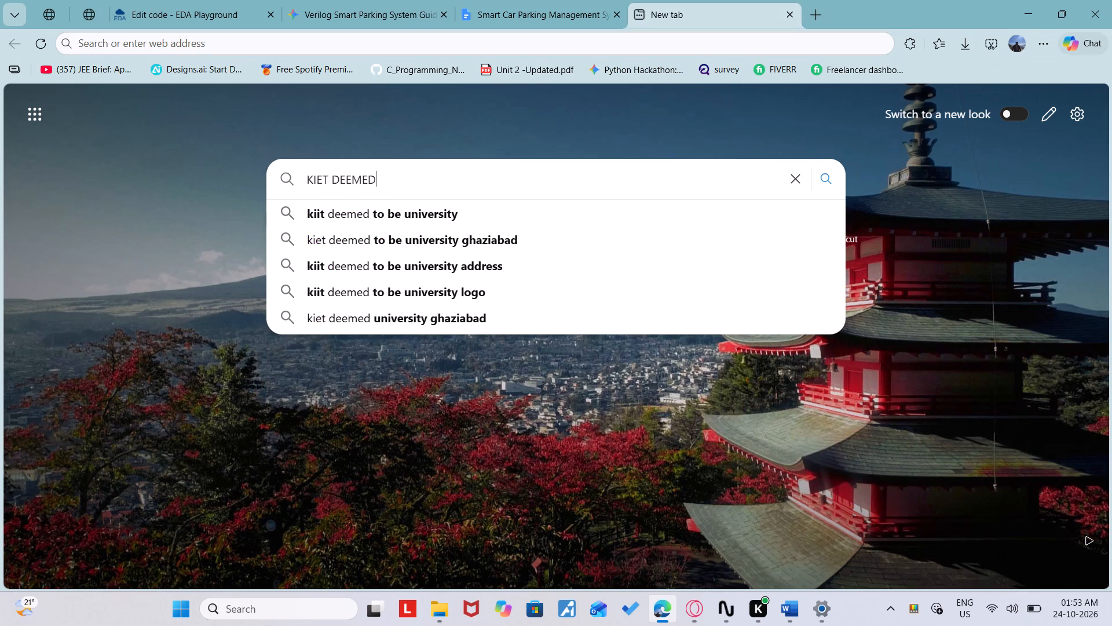
left_click(336, 287)
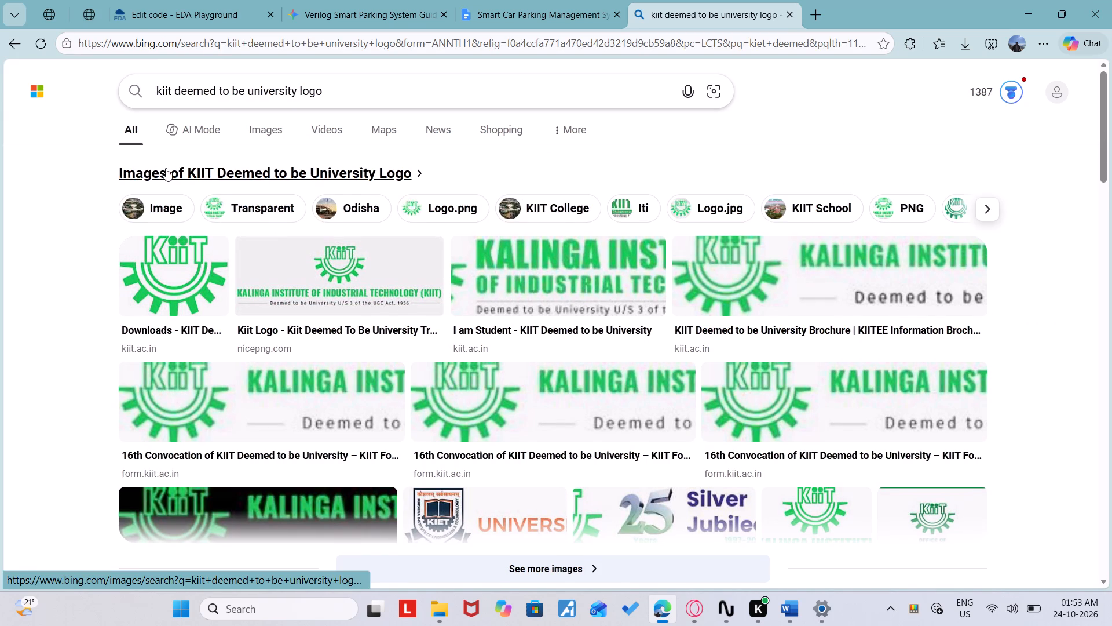
left_click(165, 90)
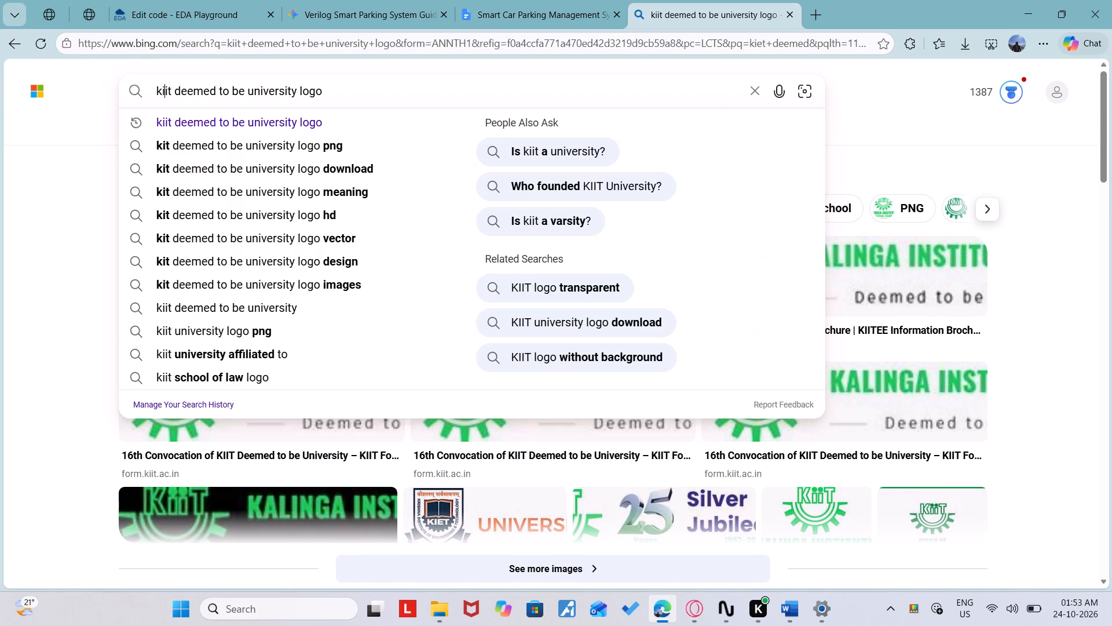
key("Right")
key("BackSpace")
key("d")
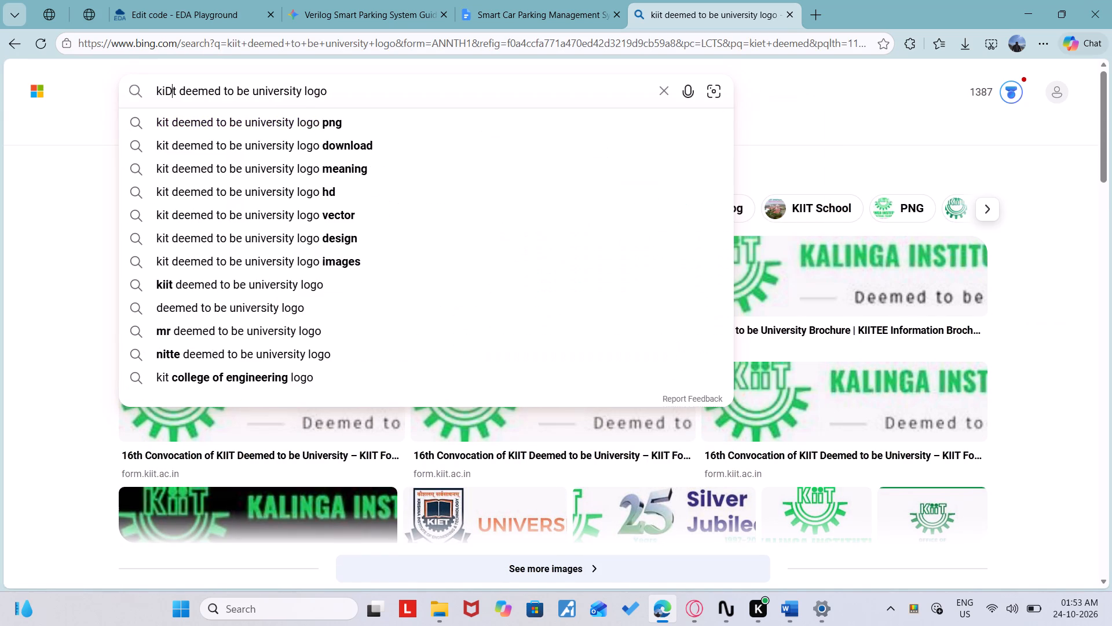
key("BackSpace")
key("e")
key("Return")
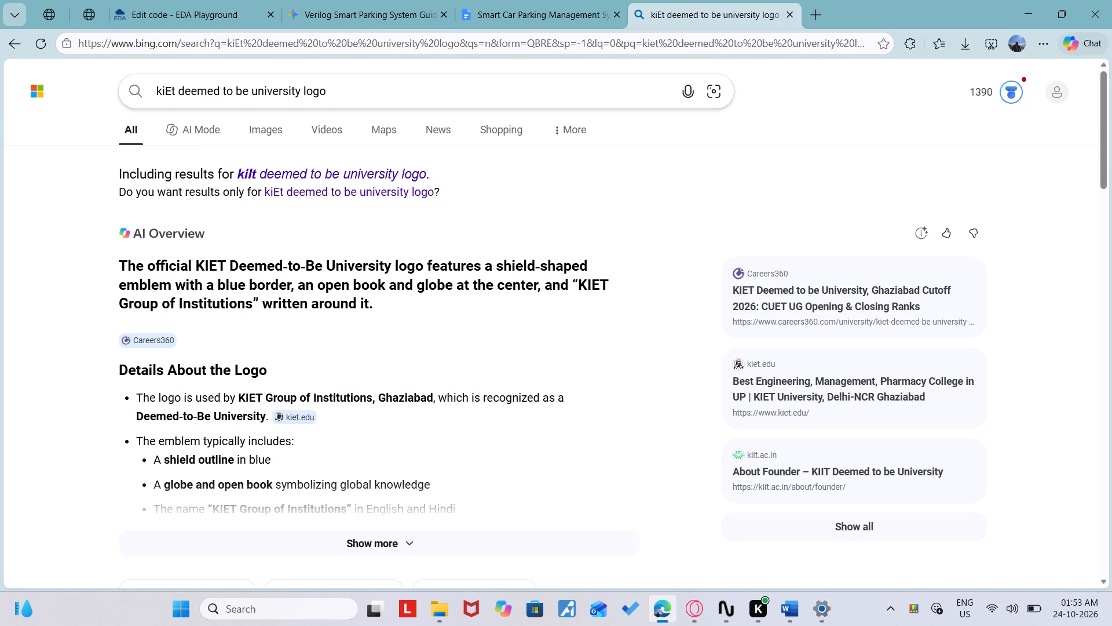
left_click(251, 136)
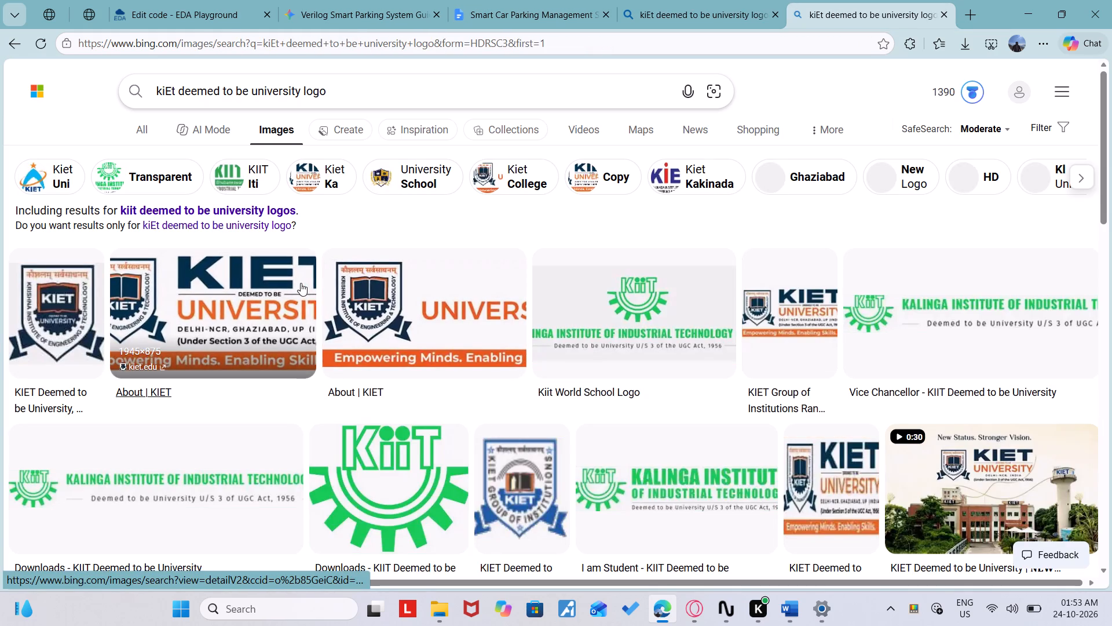
Copy the KIET shield logo image from the careers360.com image result.
left_click(70, 304)
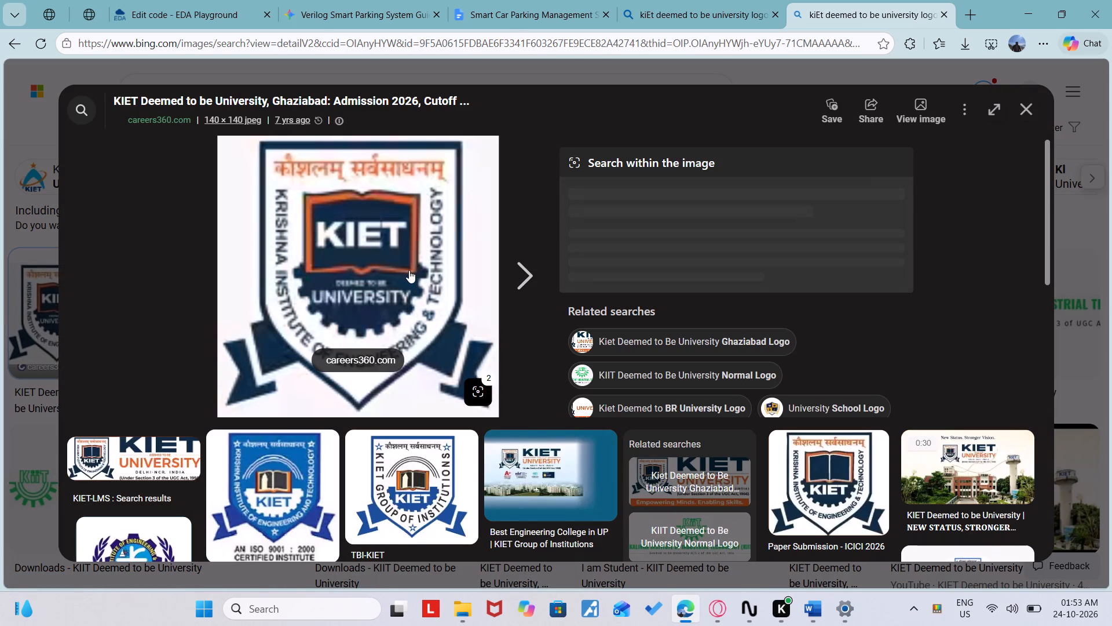
left_click(409, 270)
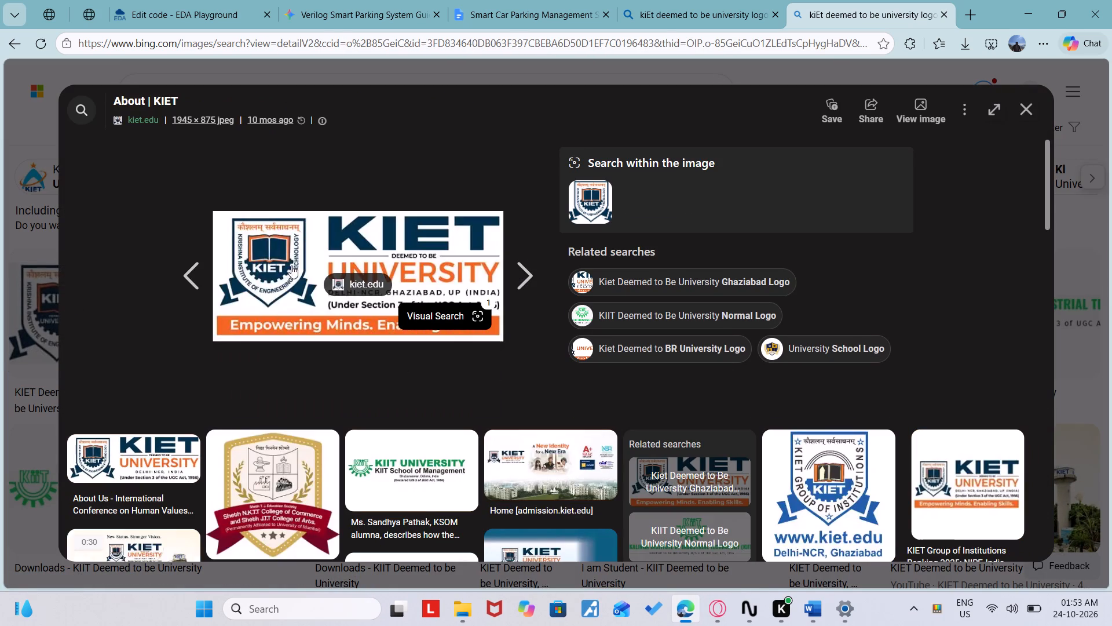
left_click(187, 267)
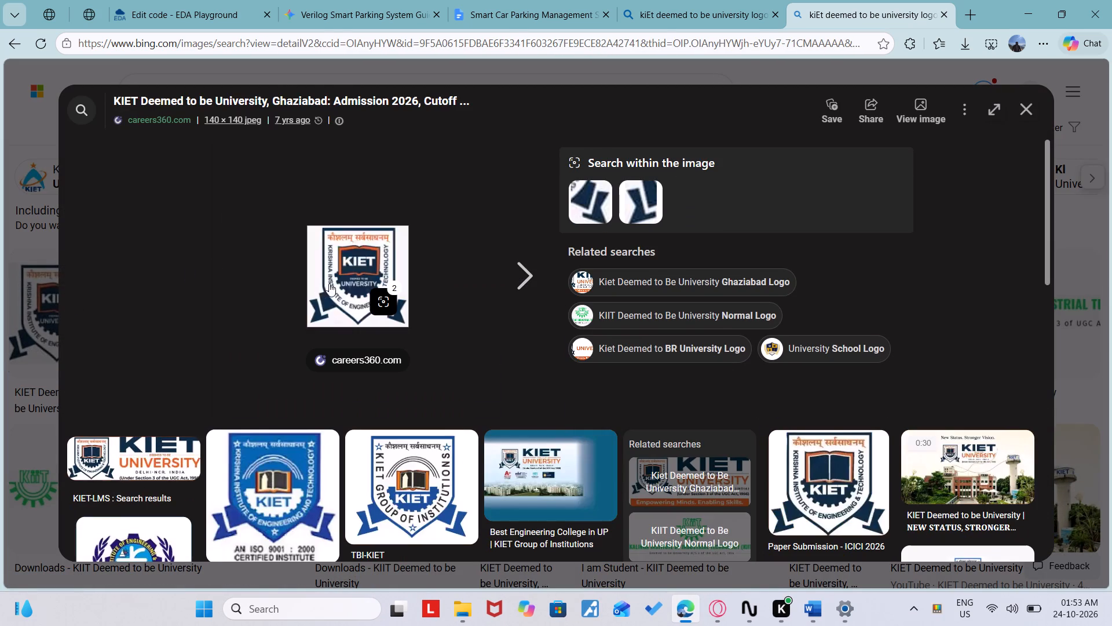
right_click(345, 262)
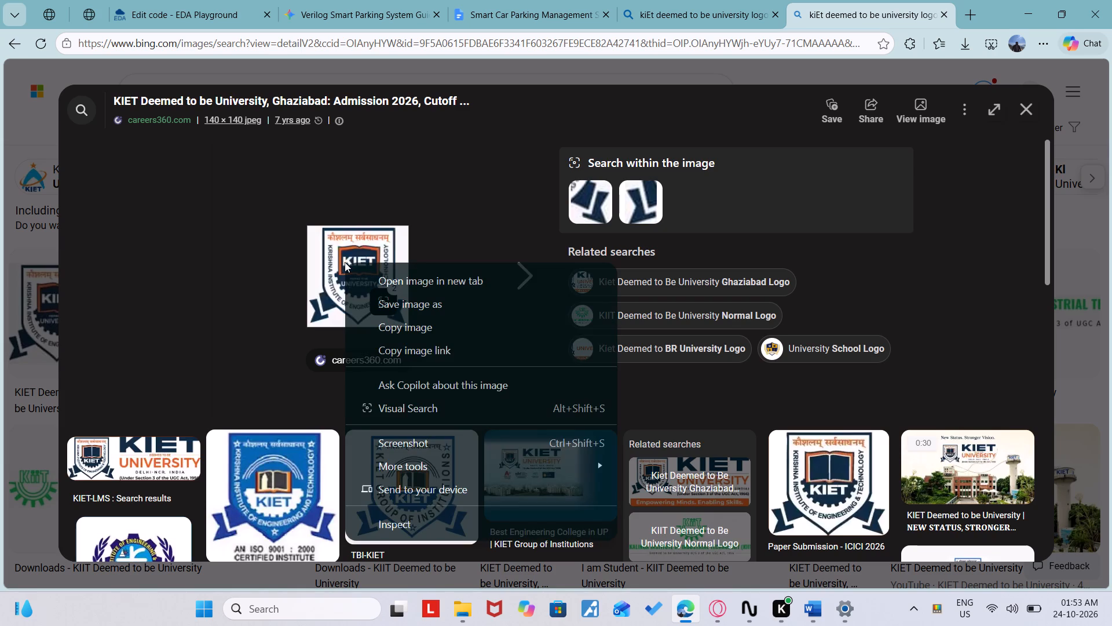
left_click(409, 319)
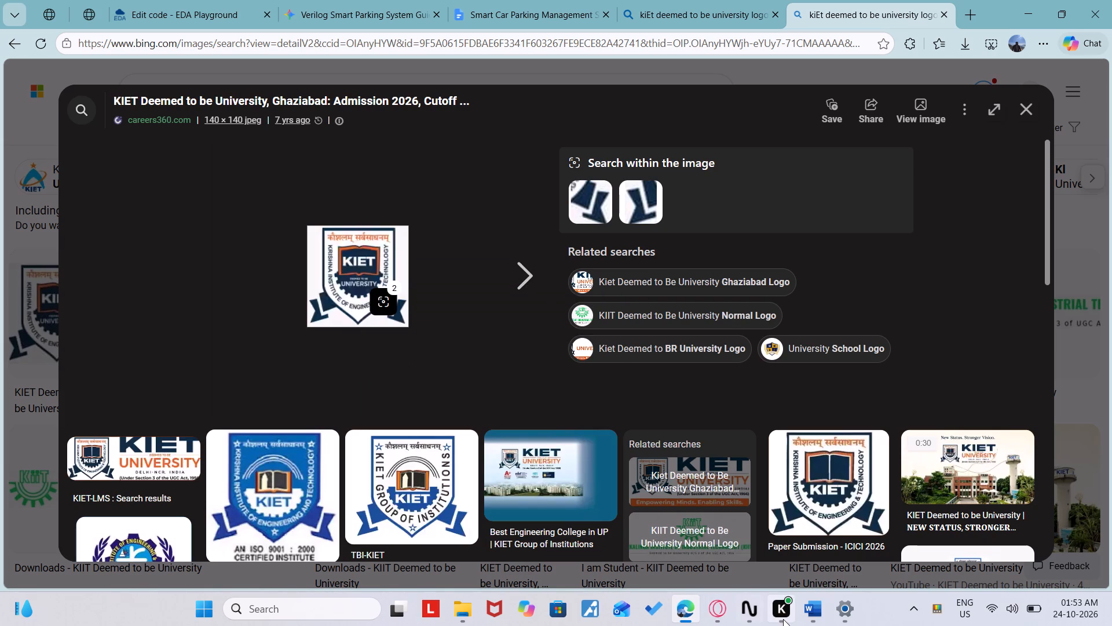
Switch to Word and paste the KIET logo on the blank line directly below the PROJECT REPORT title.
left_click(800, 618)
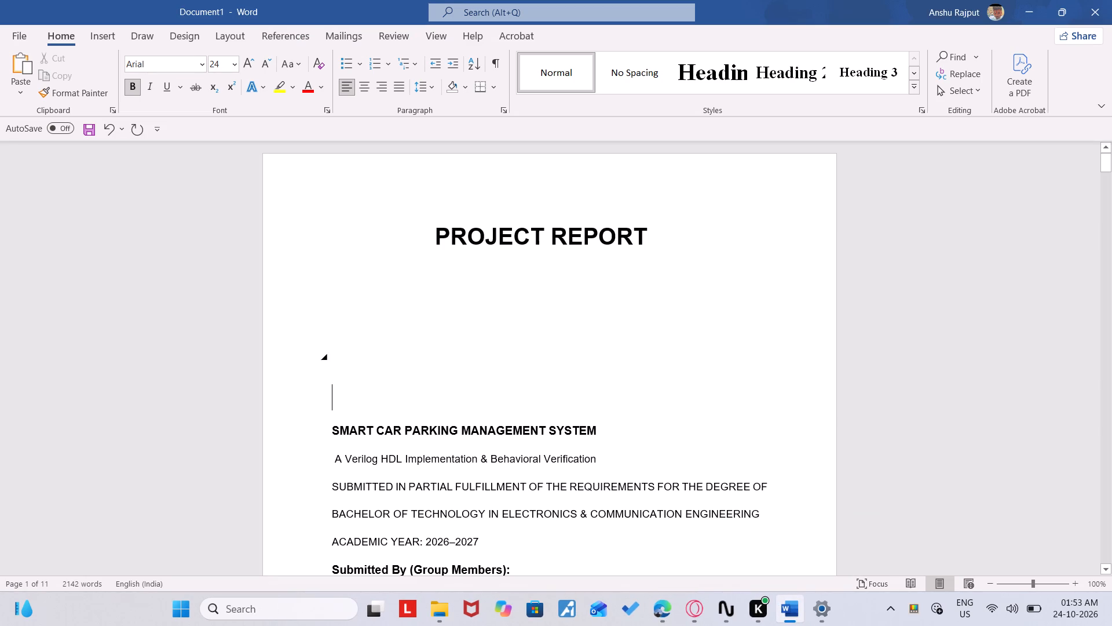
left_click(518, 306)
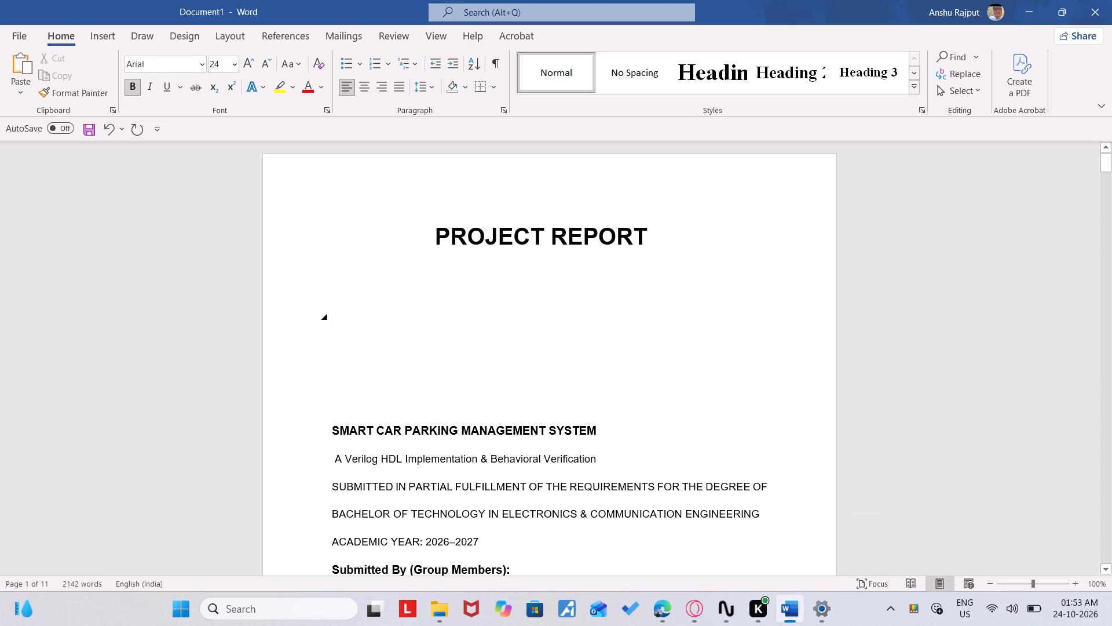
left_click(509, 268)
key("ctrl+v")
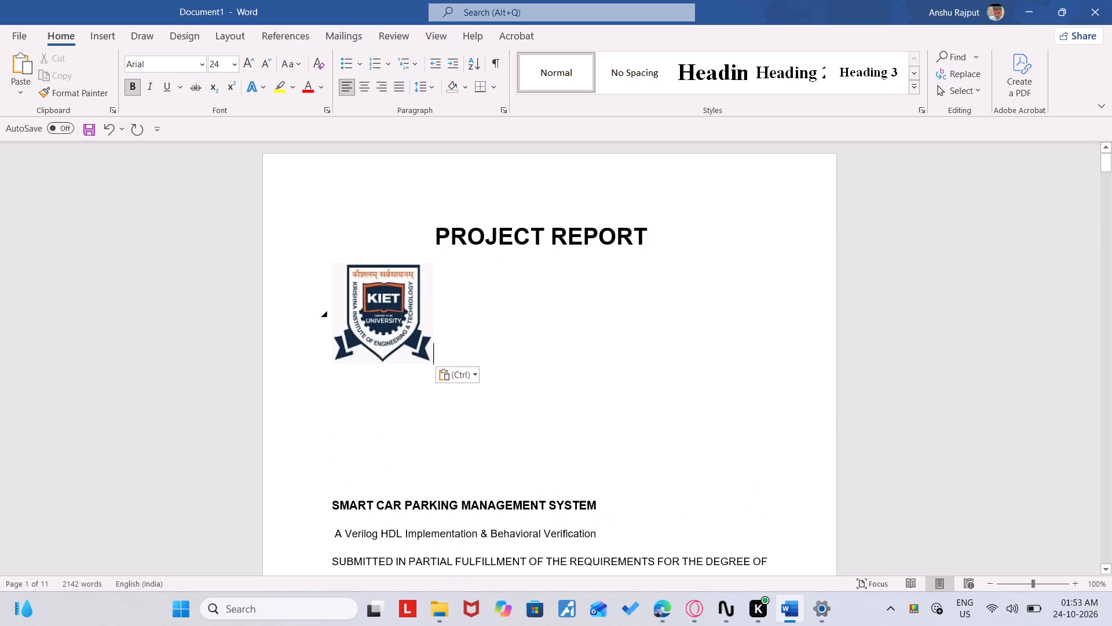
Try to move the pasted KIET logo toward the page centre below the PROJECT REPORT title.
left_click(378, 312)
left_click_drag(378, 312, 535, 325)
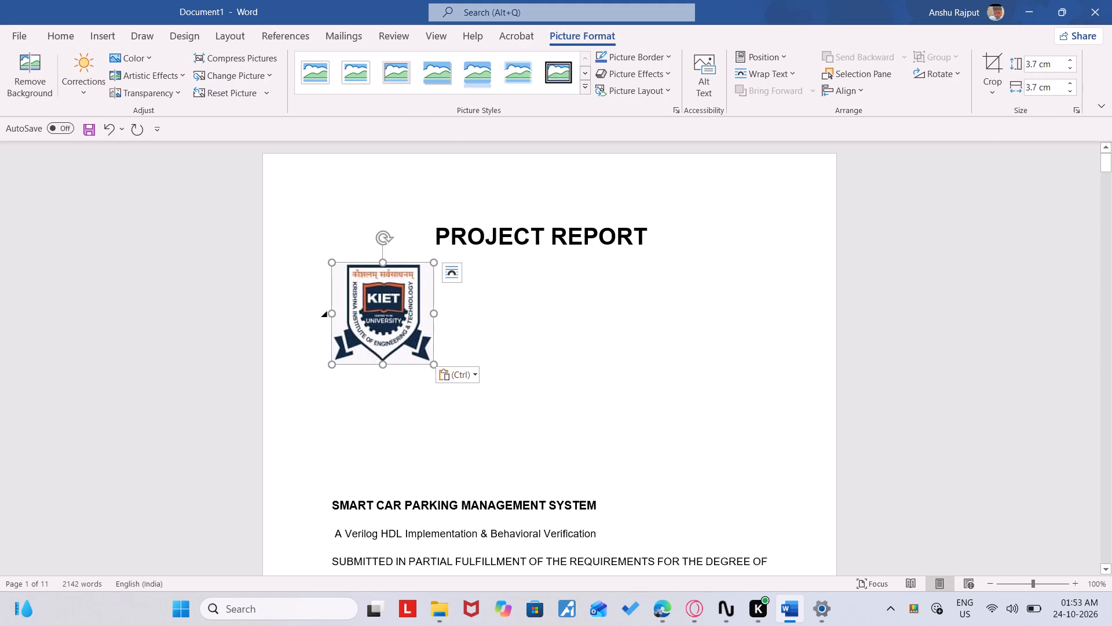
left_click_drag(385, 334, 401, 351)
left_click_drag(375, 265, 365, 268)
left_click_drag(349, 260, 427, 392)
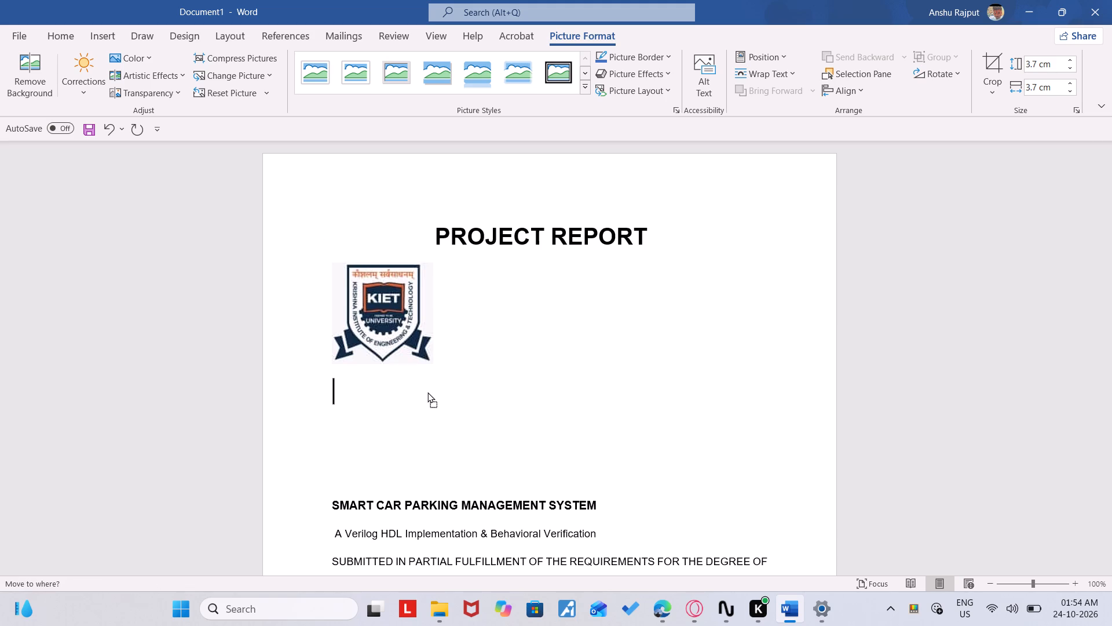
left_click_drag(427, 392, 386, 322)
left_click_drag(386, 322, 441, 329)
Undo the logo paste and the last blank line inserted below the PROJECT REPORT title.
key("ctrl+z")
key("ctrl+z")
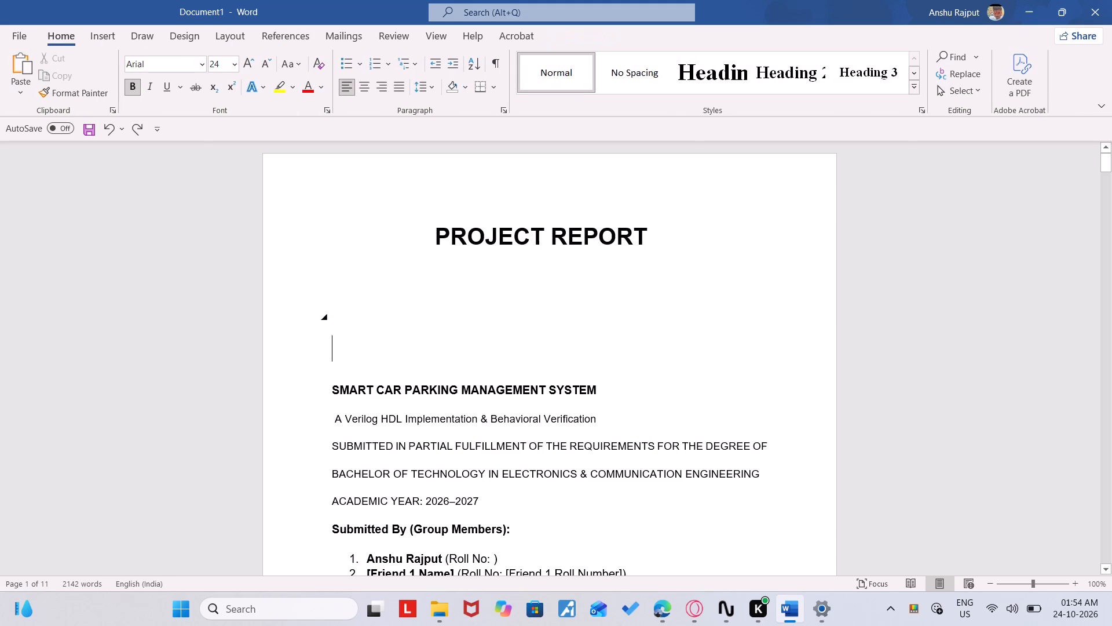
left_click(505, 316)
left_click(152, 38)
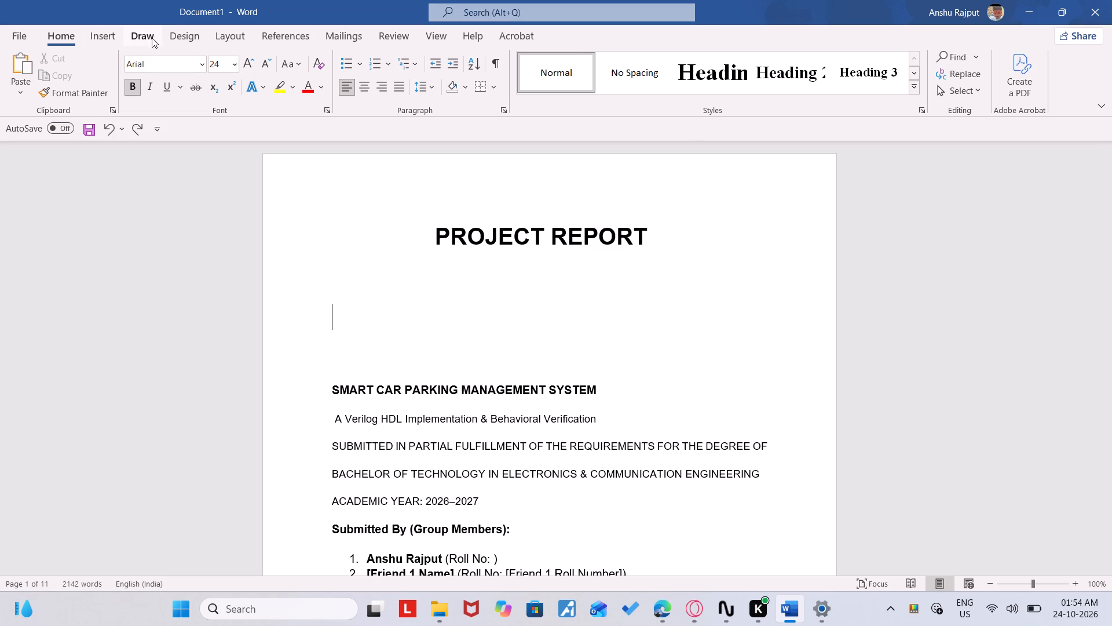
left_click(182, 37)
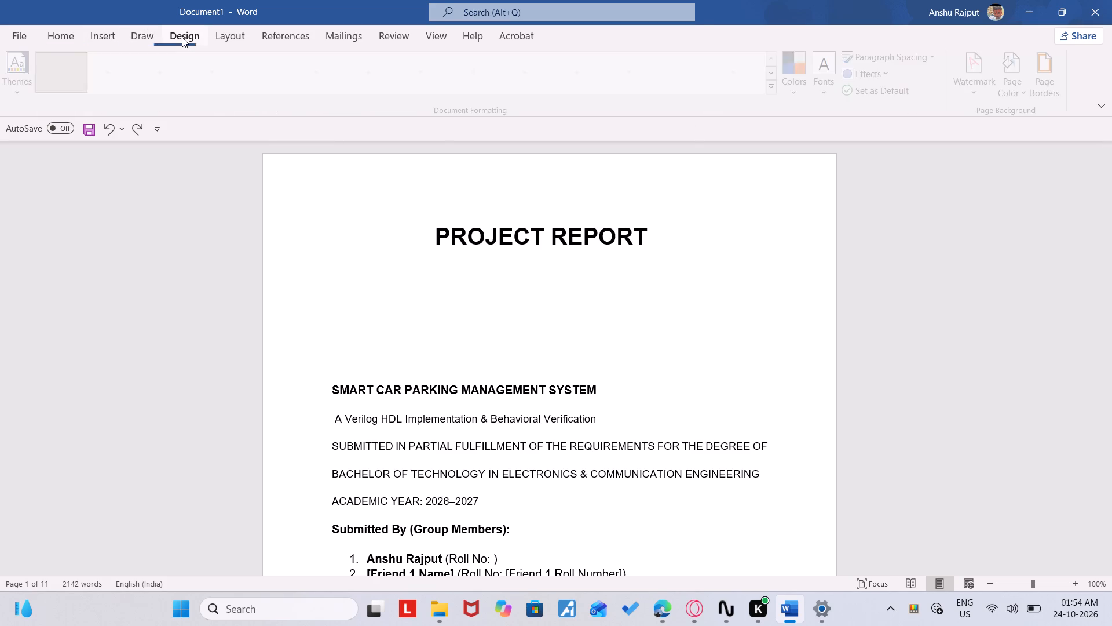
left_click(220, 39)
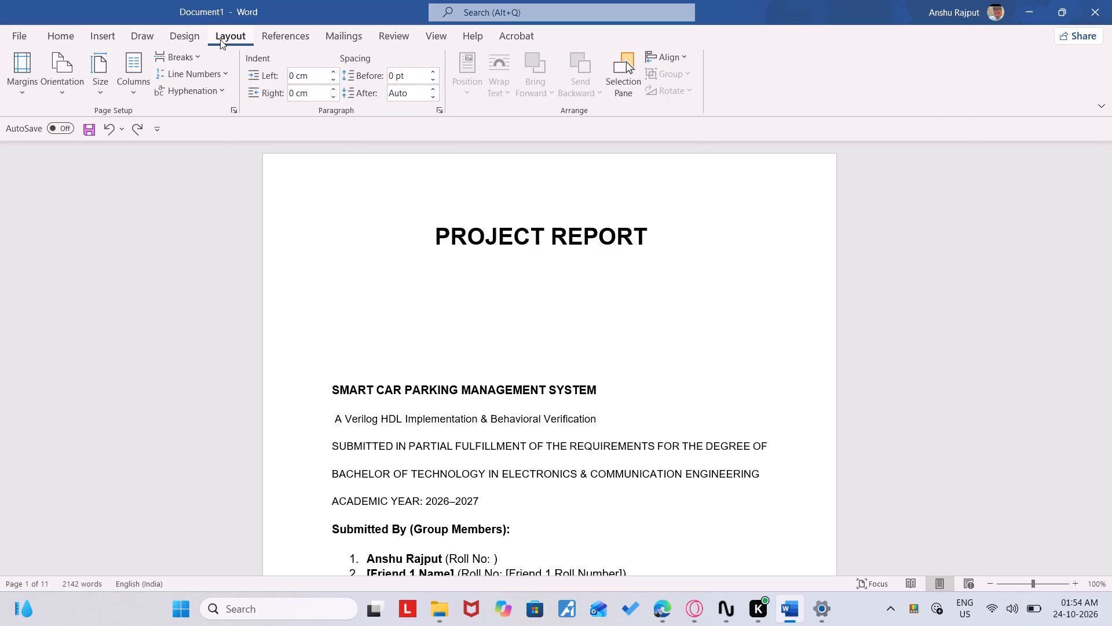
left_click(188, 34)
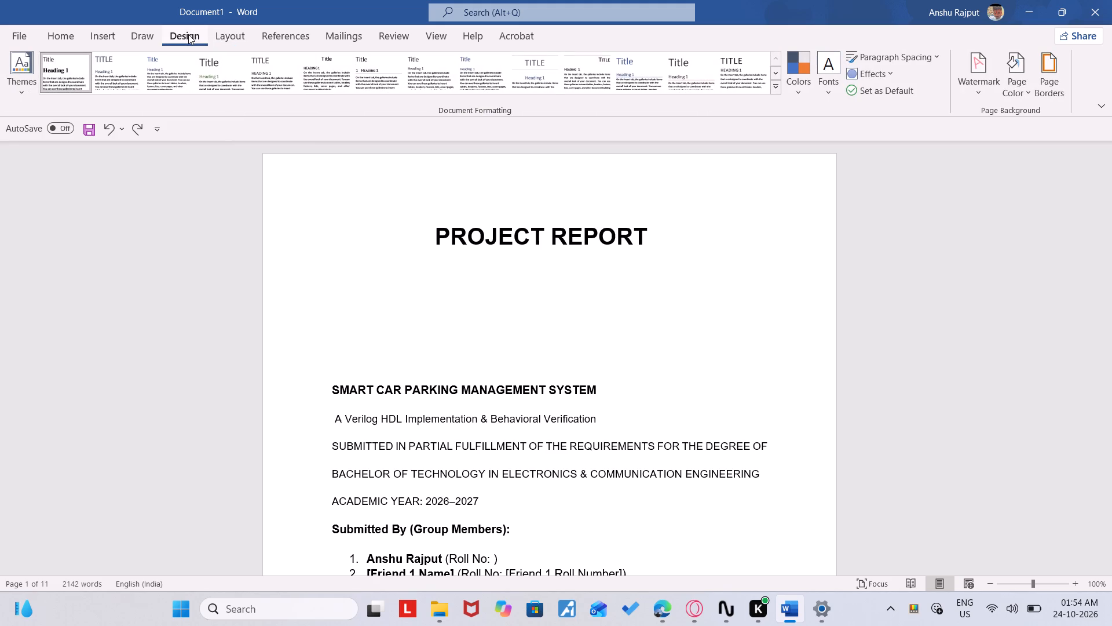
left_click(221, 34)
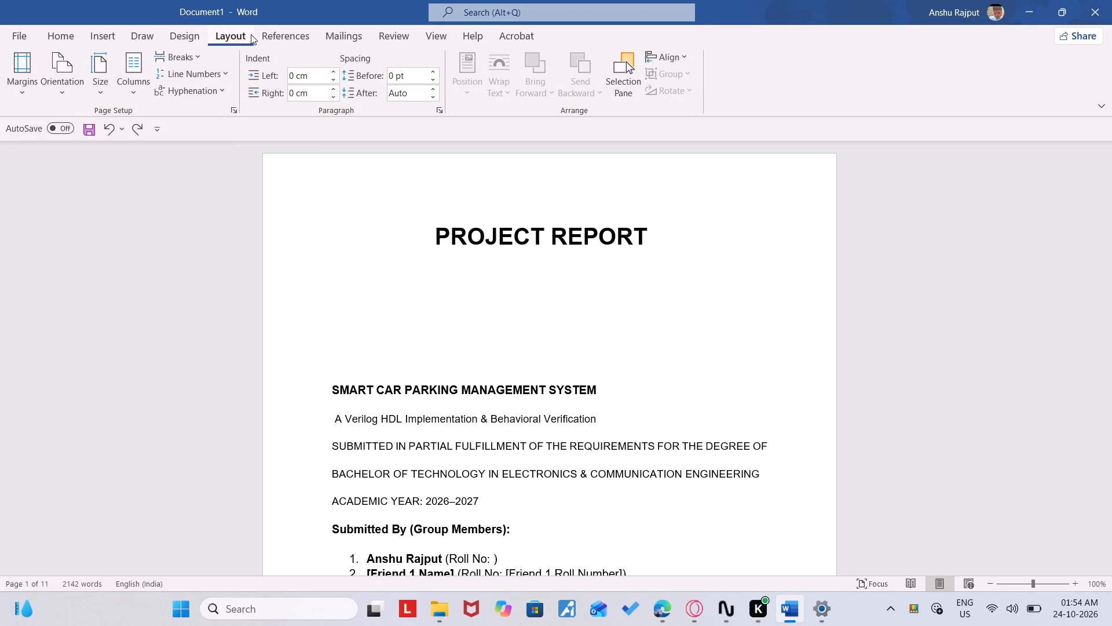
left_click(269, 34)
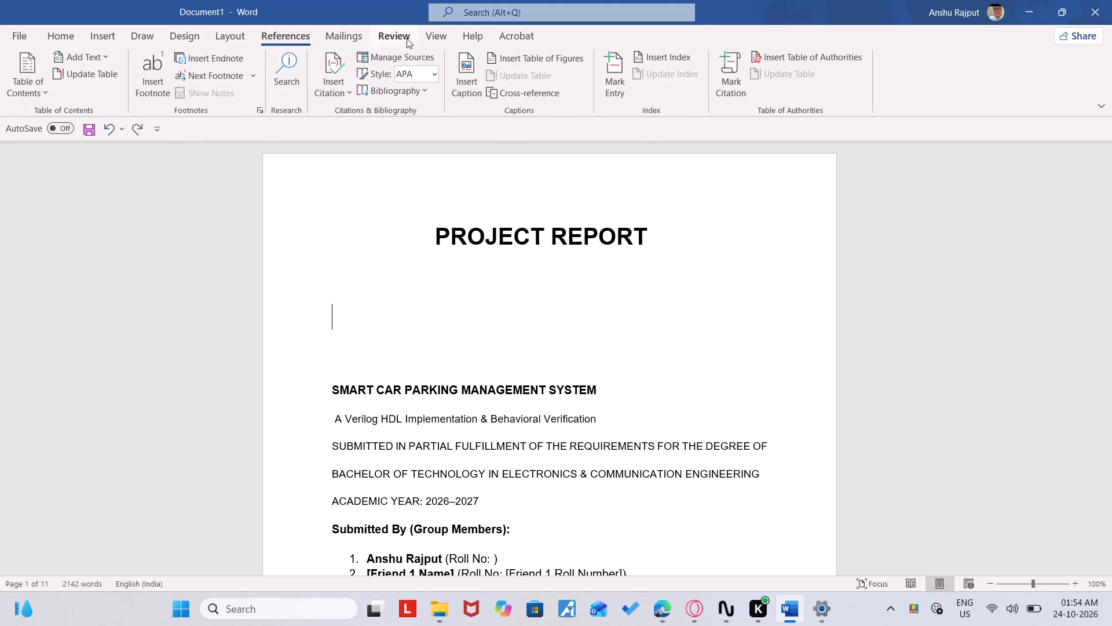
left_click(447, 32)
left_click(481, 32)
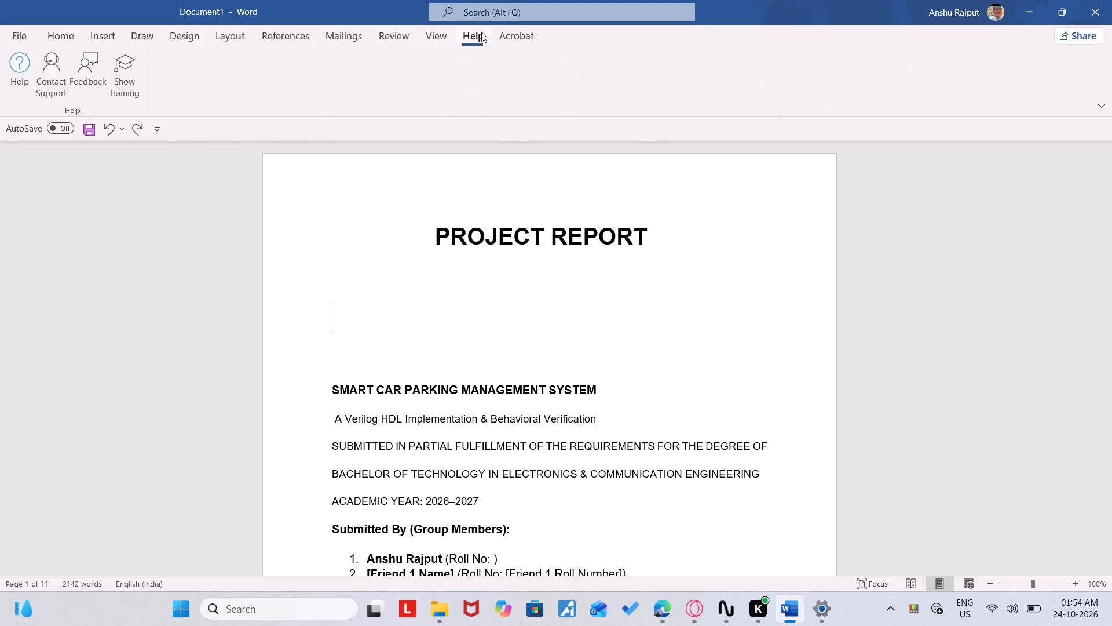
Insert a built-in Simple Text Box on the blank line below the PROJECT REPORT title.
left_click(97, 34)
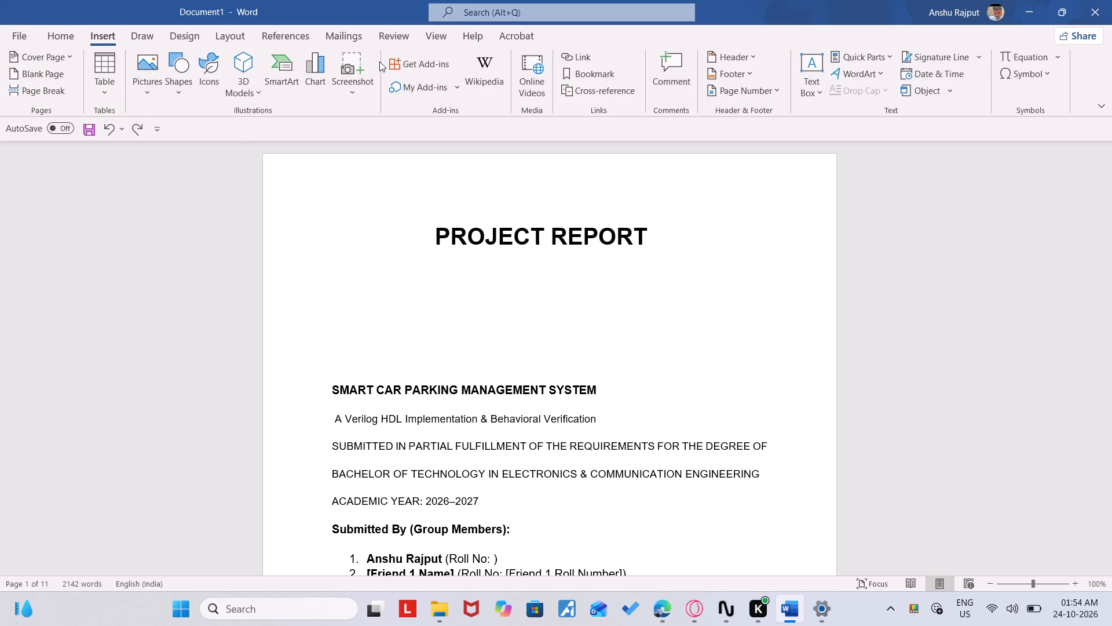
left_click(819, 56)
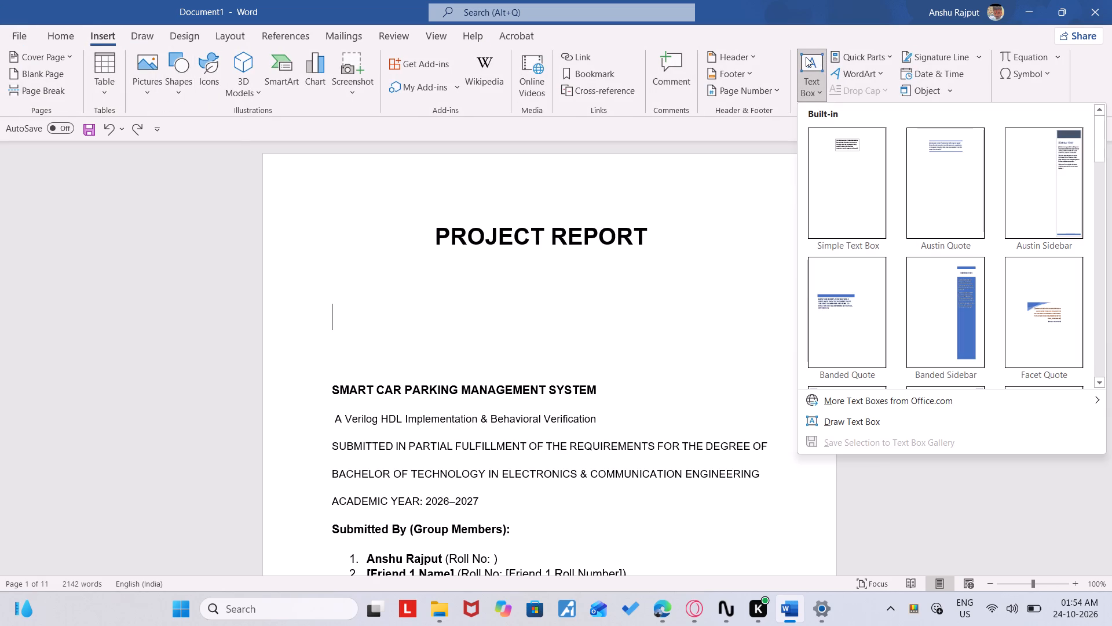
double_click(806, 57)
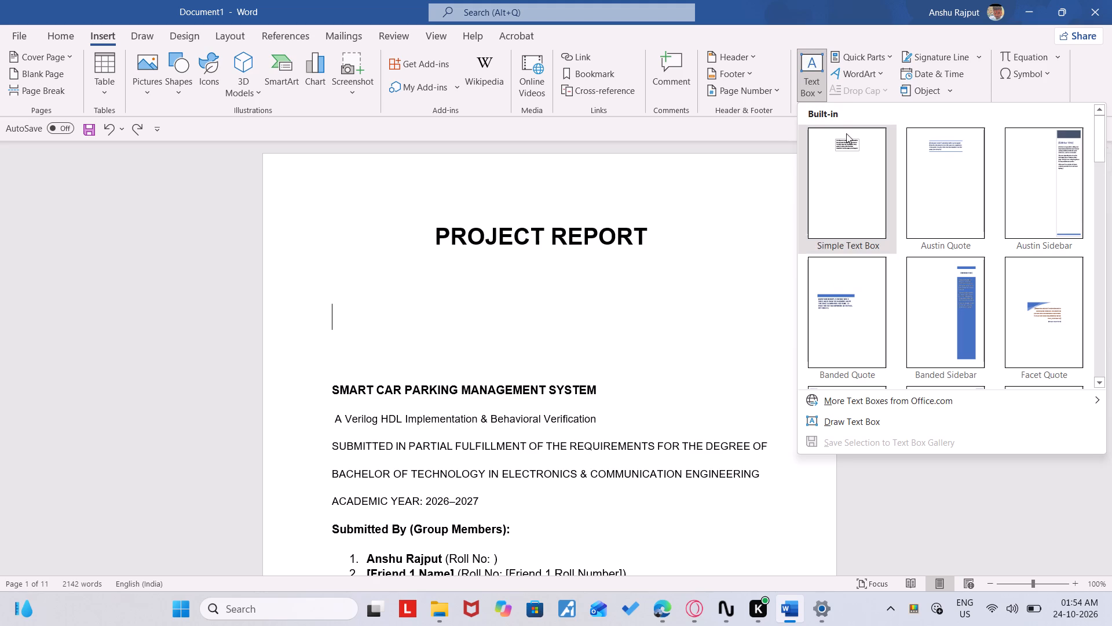
left_click(840, 173)
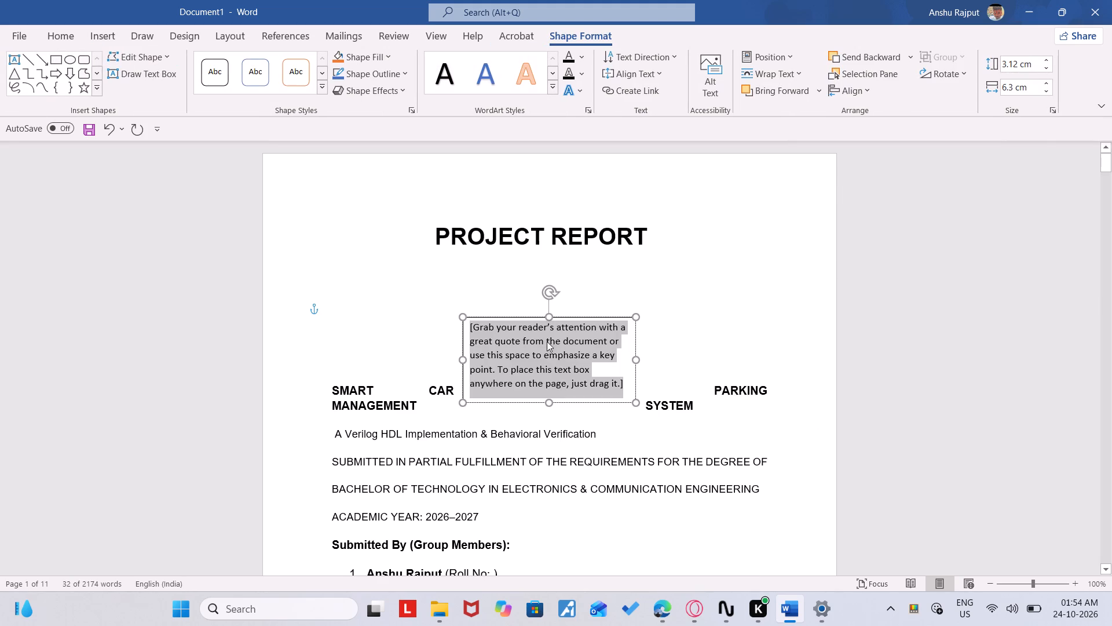
Move the text box up so it sits centred directly below the PROJECT REPORT title.
left_click_drag(540, 336, 519, 307)
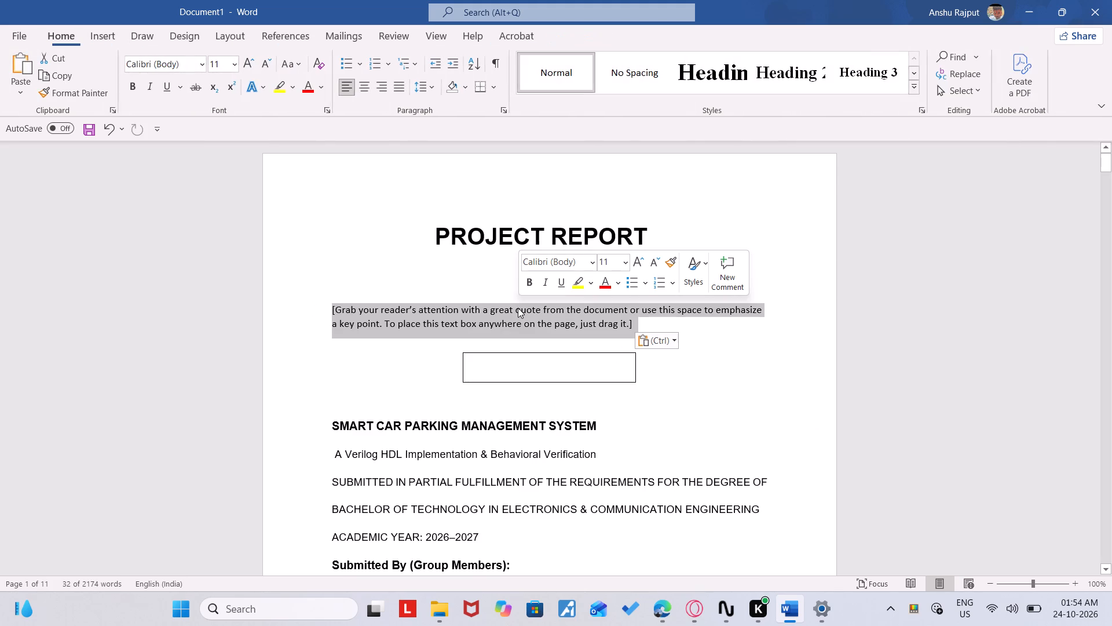
key("ctrl+z")
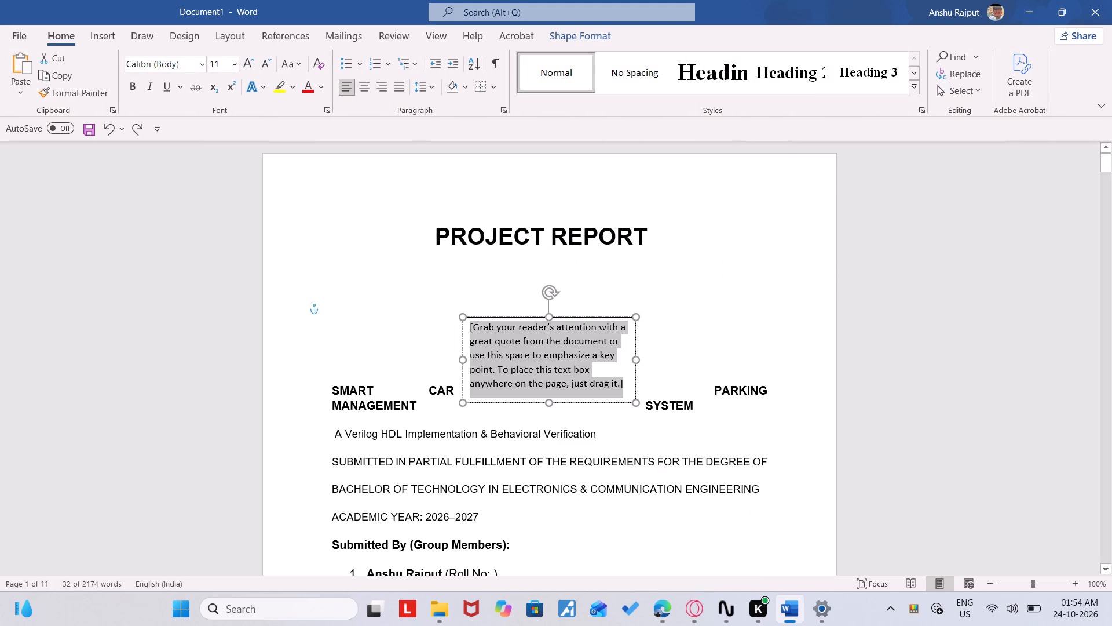
left_click_drag(540, 318, 537, 295)
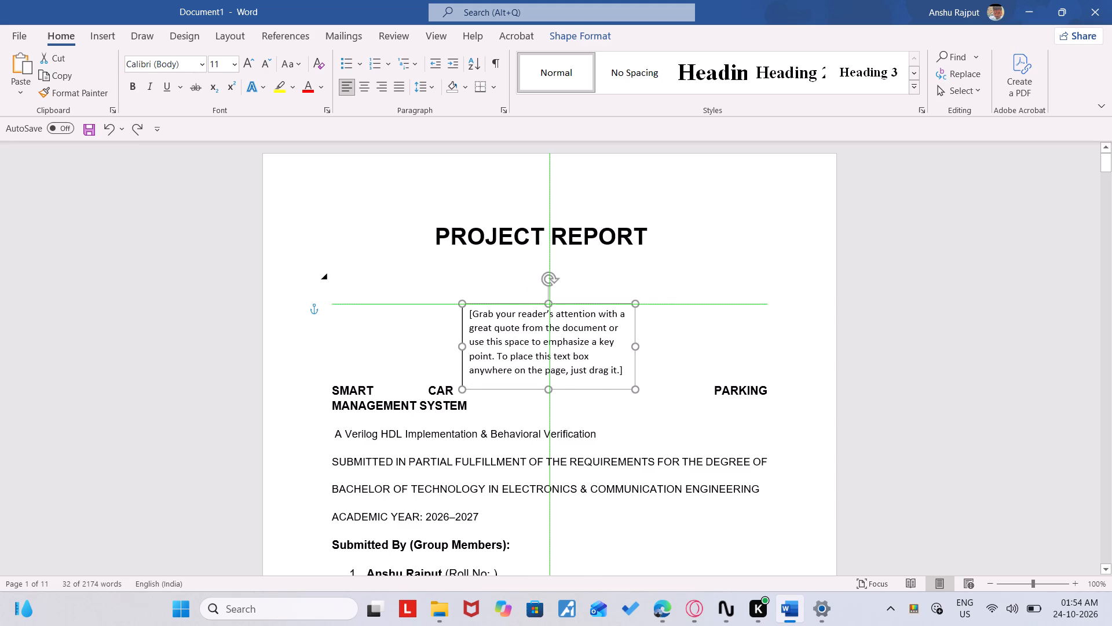
left_click_drag(537, 295, 537, 267)
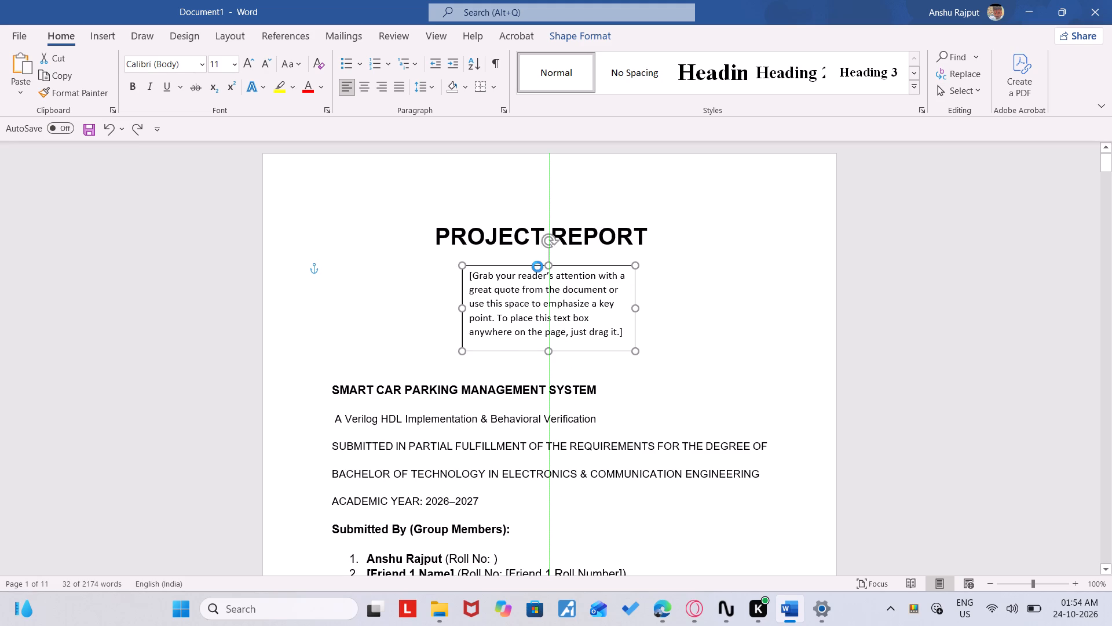
left_click_drag(537, 267, 536, 267)
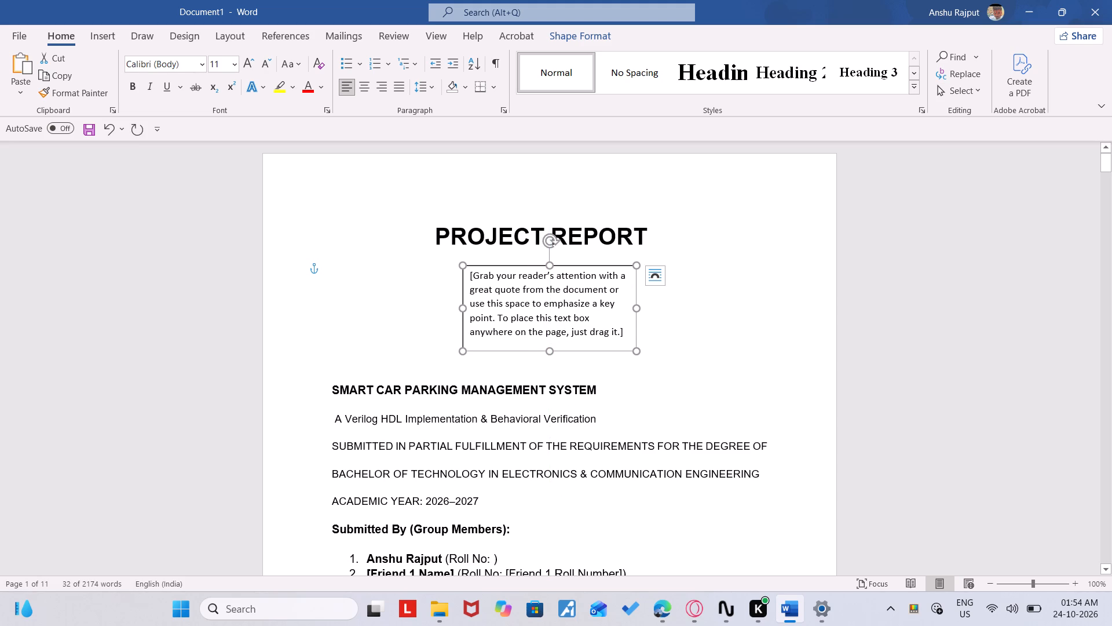
Replace the placeholder quote in the text box with the copied KIET logo.
left_click_drag(622, 329, 492, 279)
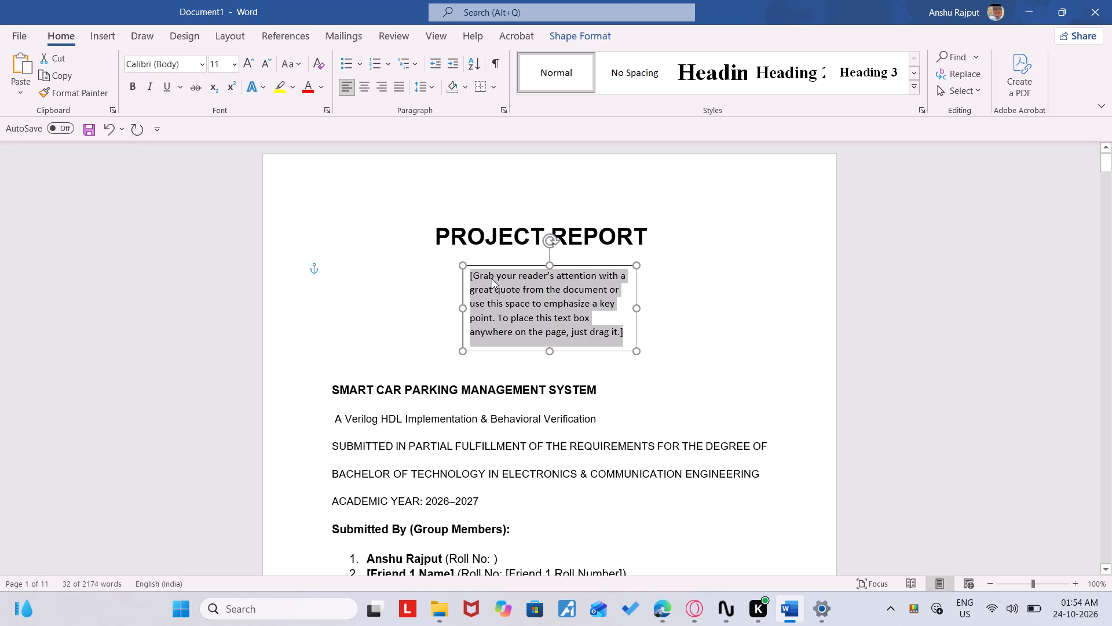
key("BackSpace")
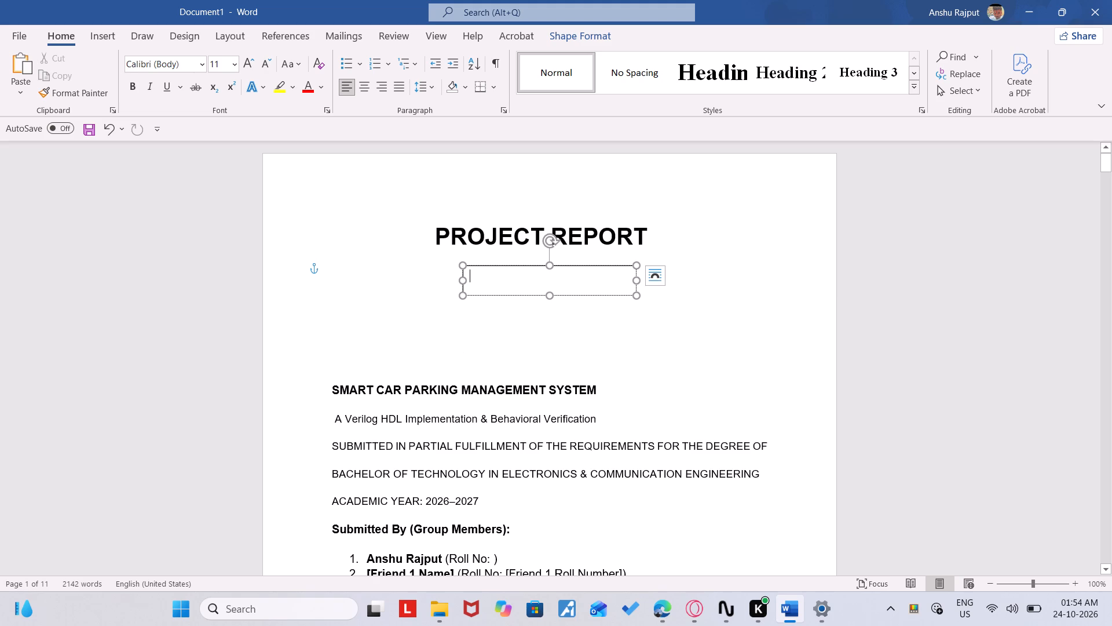
key("ctrl+v")
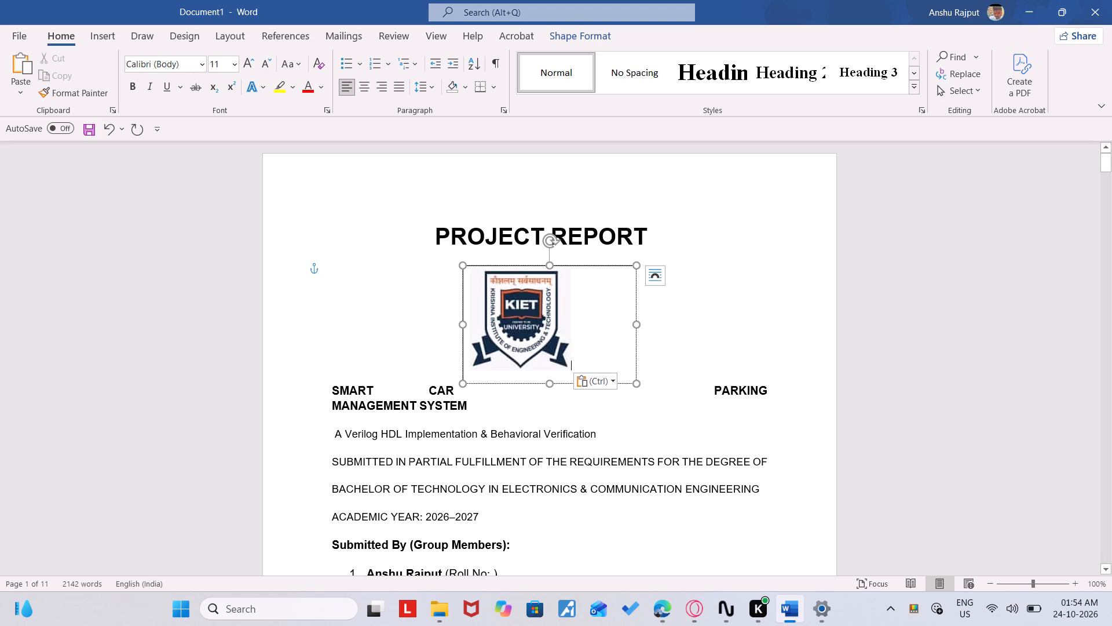
Narrow the text box from its right edge so it fits more closely around the KIET logo.
left_click_drag(635, 326, 586, 329)
left_click_drag(545, 301, 547, 291)
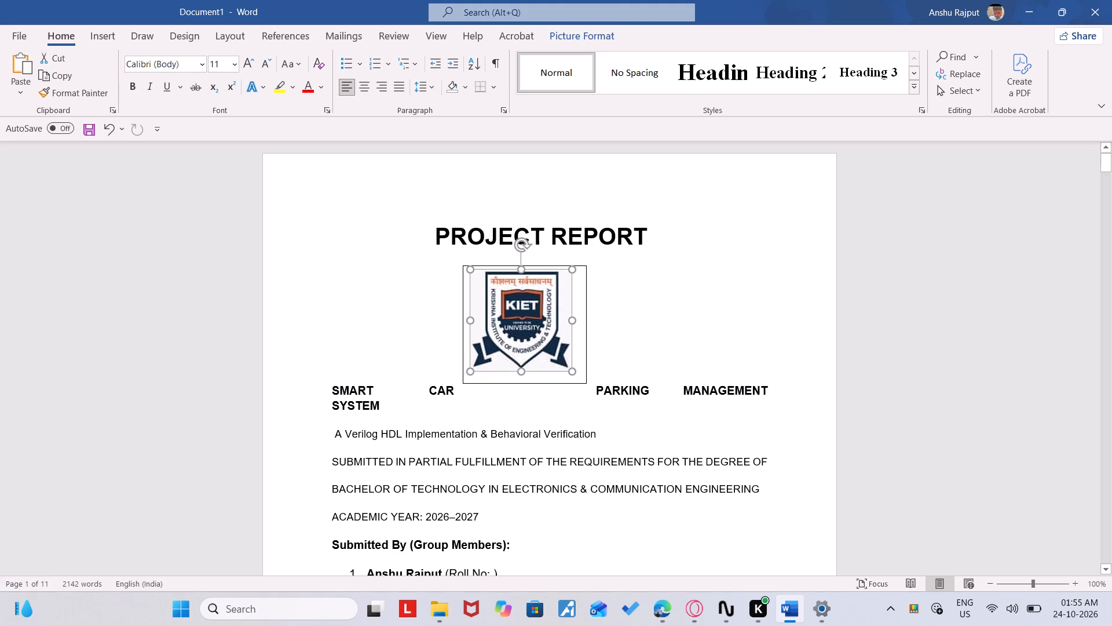
left_click(542, 265)
left_click(602, 300)
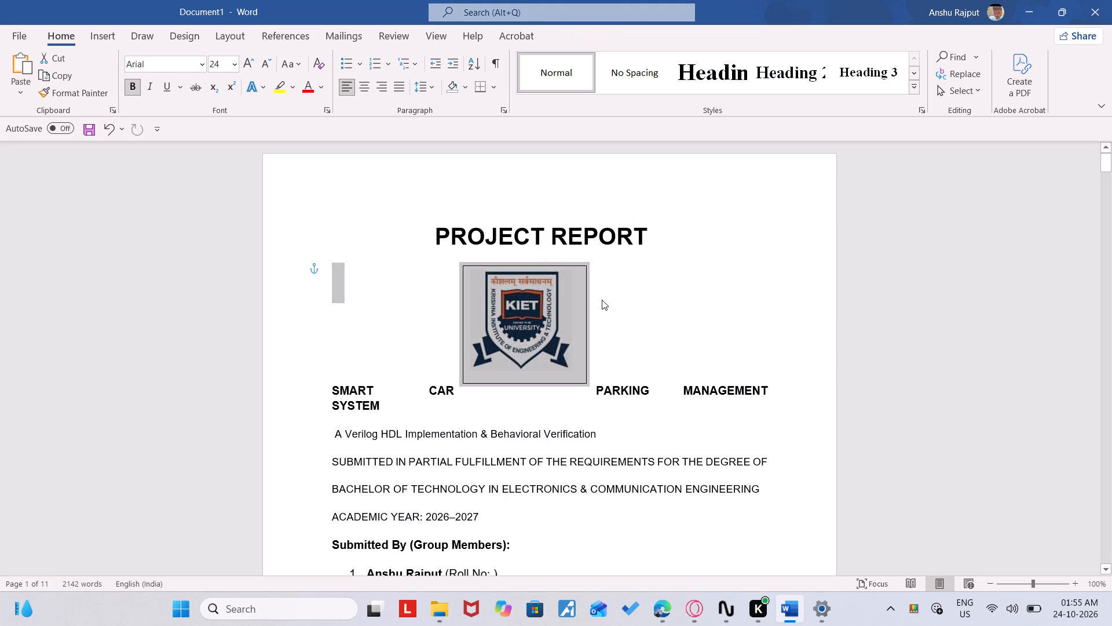
Make the KIET logo shorter and wider so it fills the text box above the SMART CAR PARKING MANAGEMENT SYSTEM heading.
left_click(548, 318)
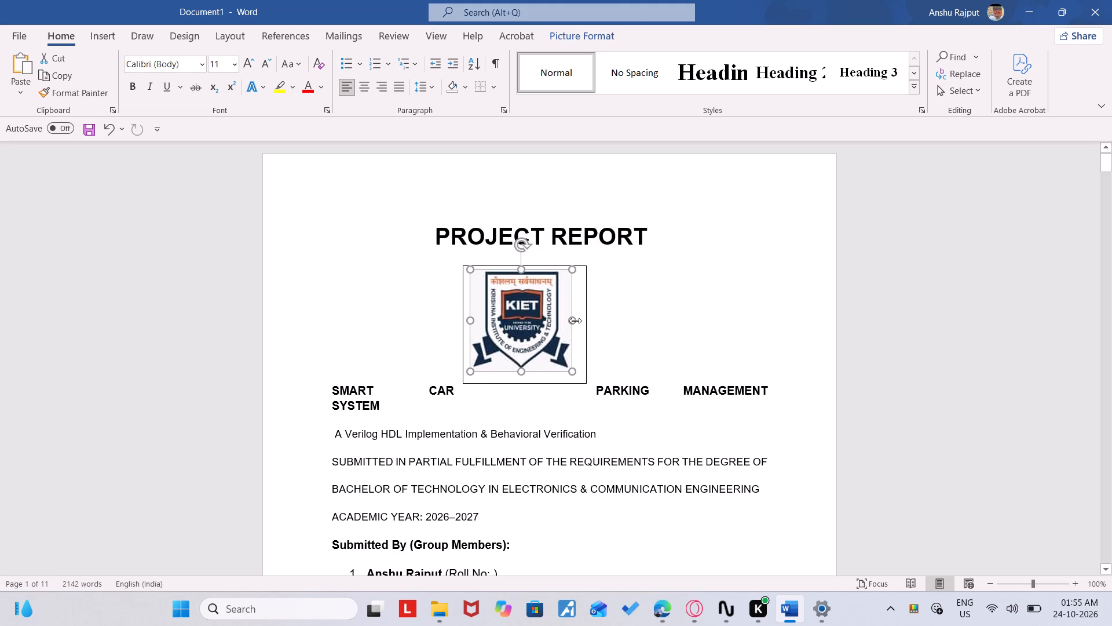
left_click_drag(573, 374, 559, 361)
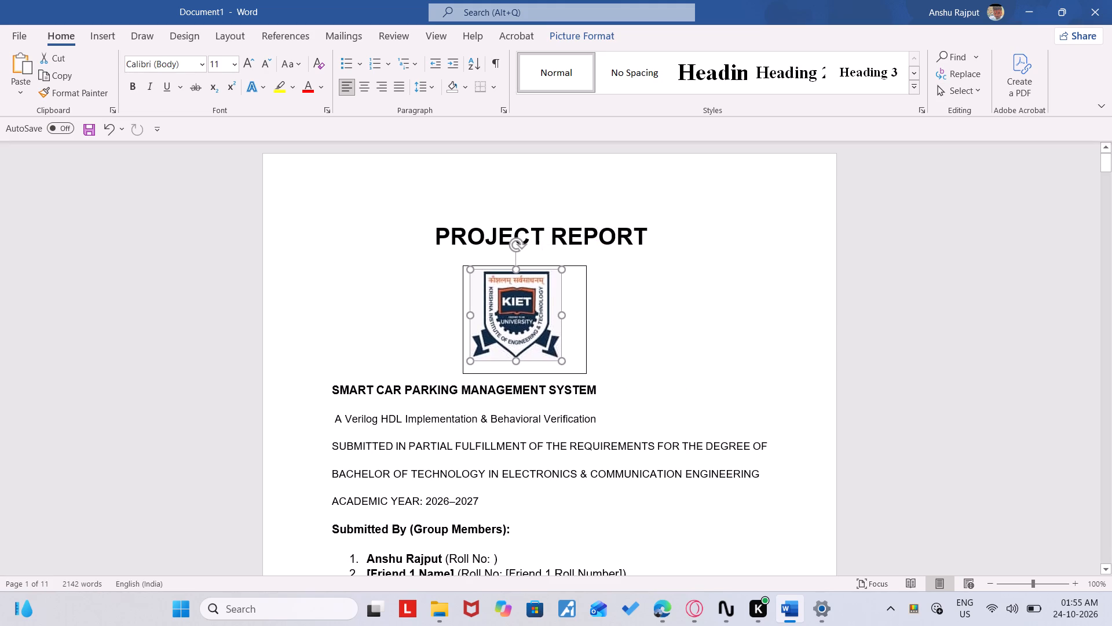
left_click_drag(559, 361, 555, 357)
left_click(507, 310)
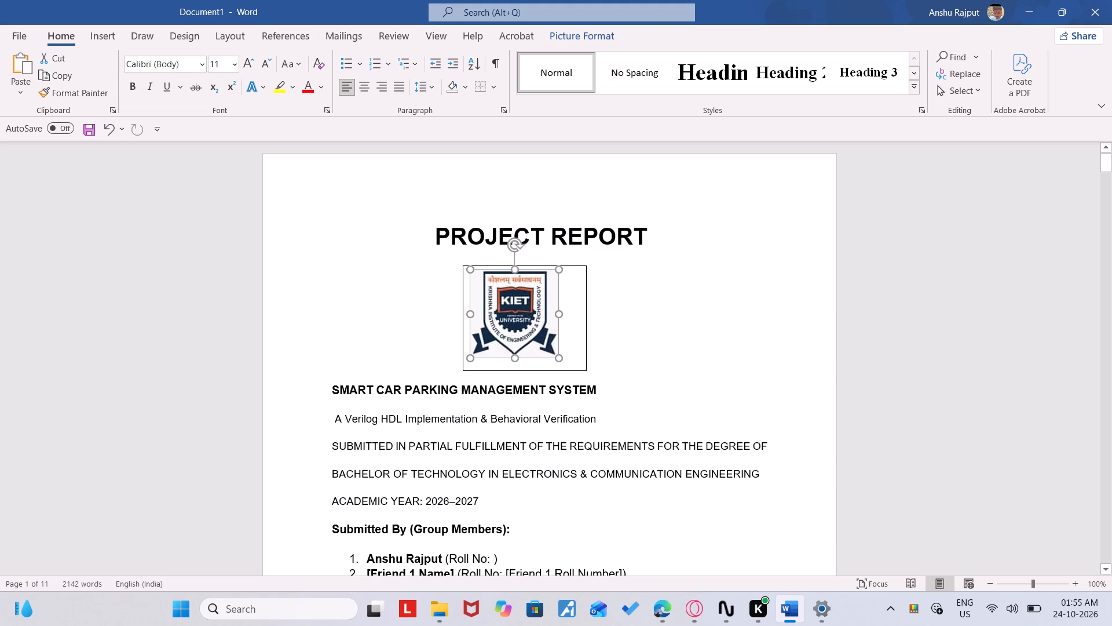
left_click_drag(557, 315, 581, 316)
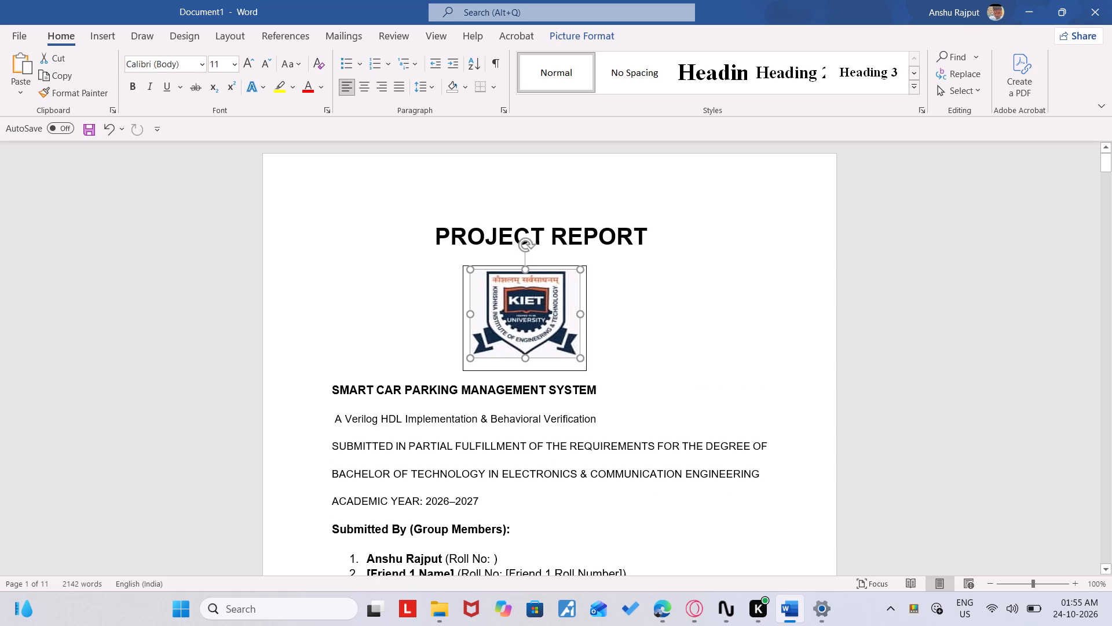
left_click_drag(581, 316, 584, 317)
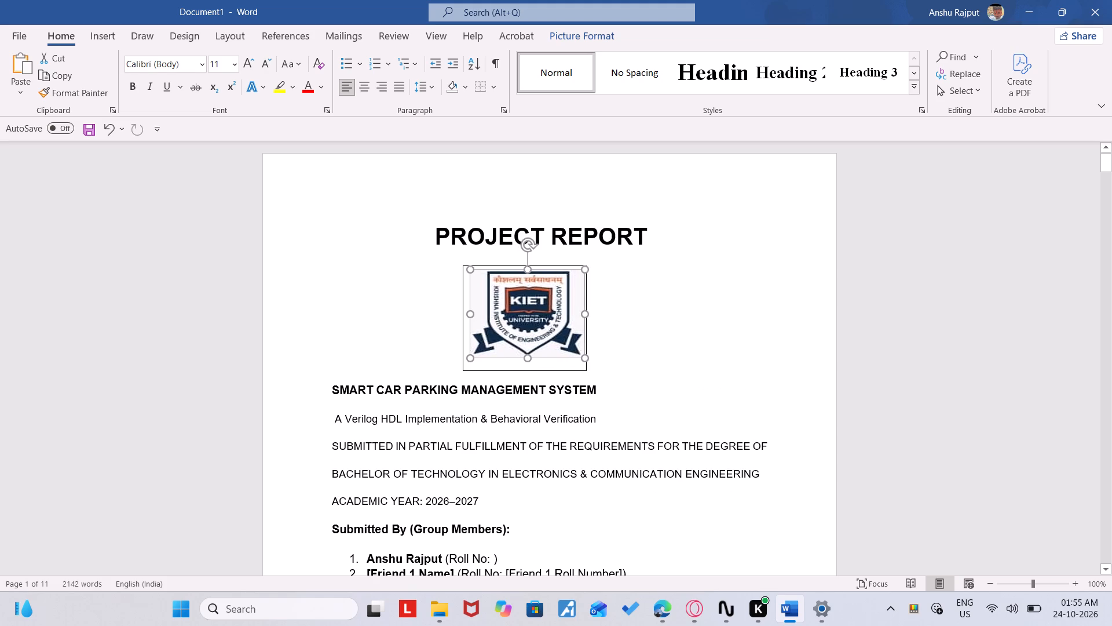
left_click(528, 268)
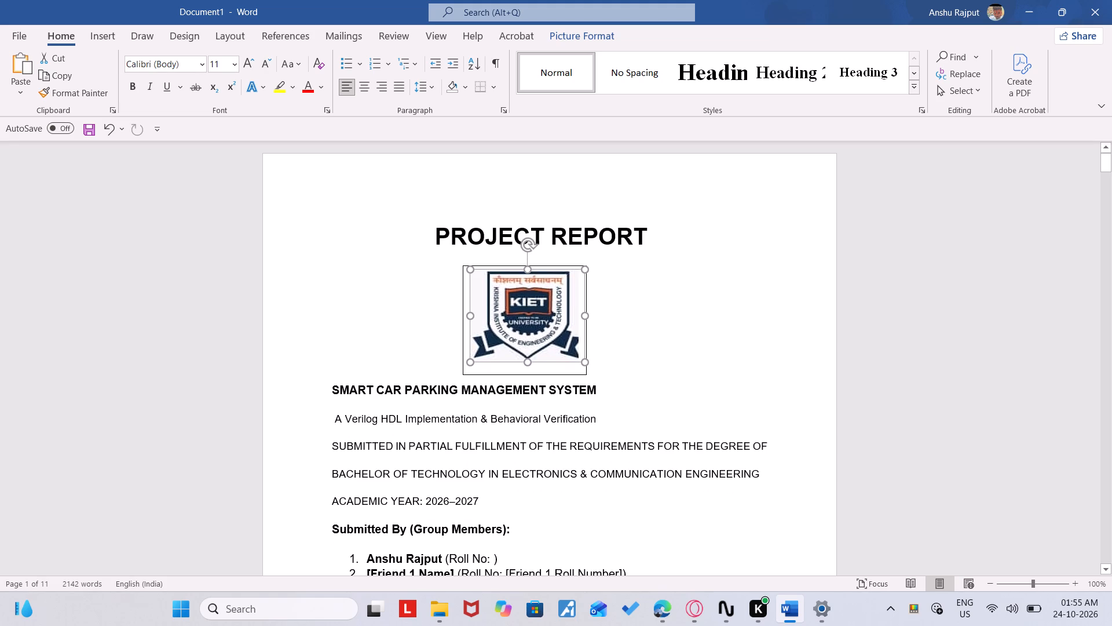
left_click(525, 361)
left_click(471, 315)
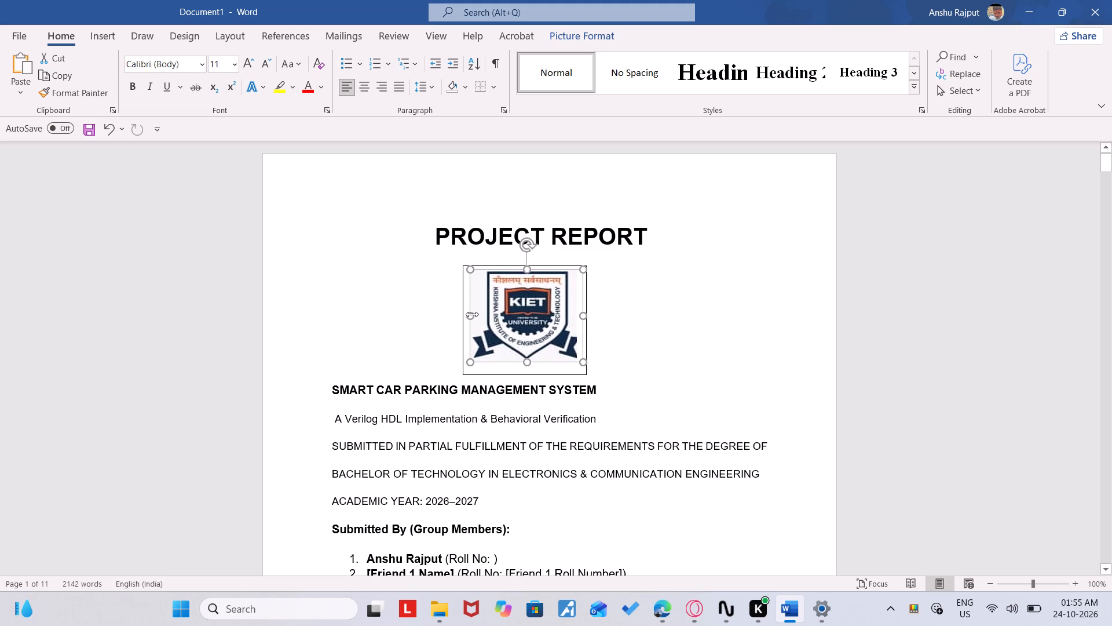
left_click(649, 332)
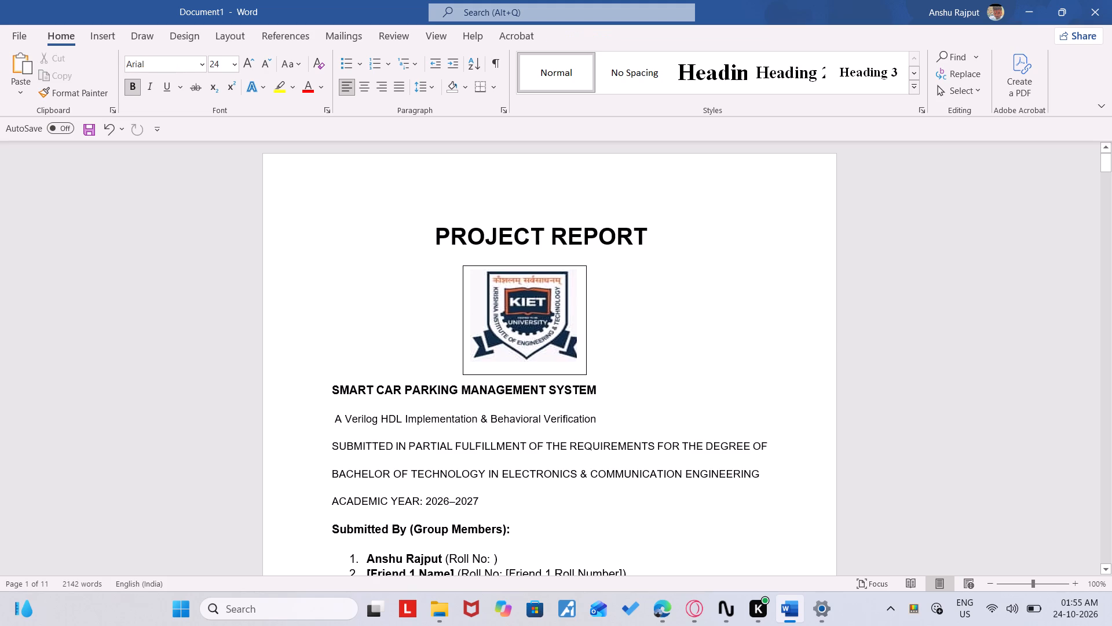
Nudge the logo's text box slightly right and up so it sits centred beneath the PROJECT REPORT title.
left_click(573, 316)
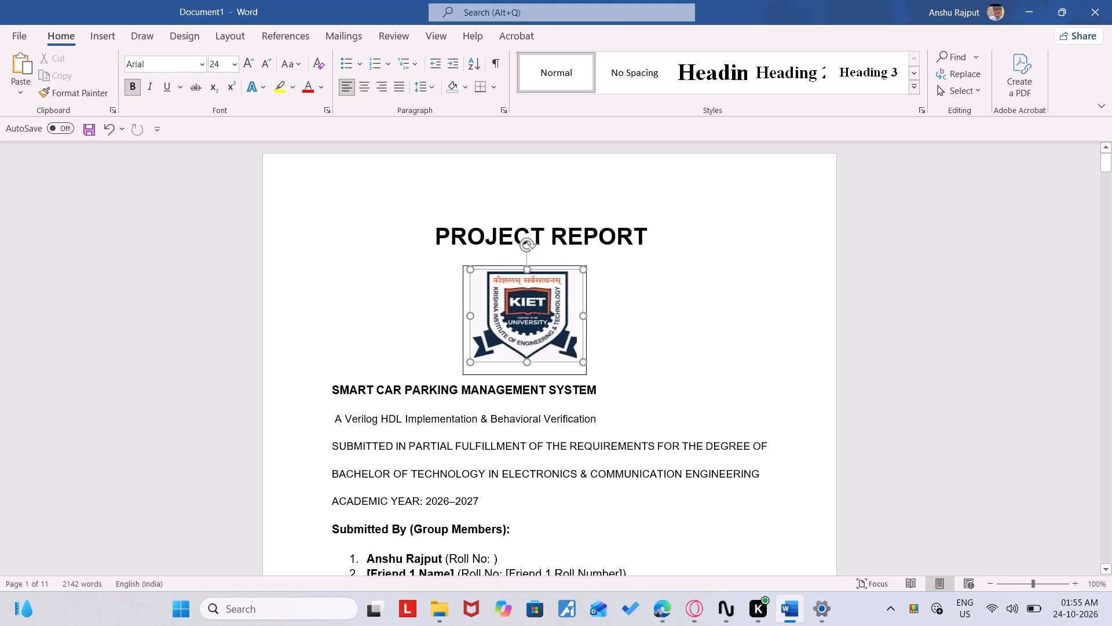
left_click(535, 372)
left_click_drag(535, 372, 548, 355)
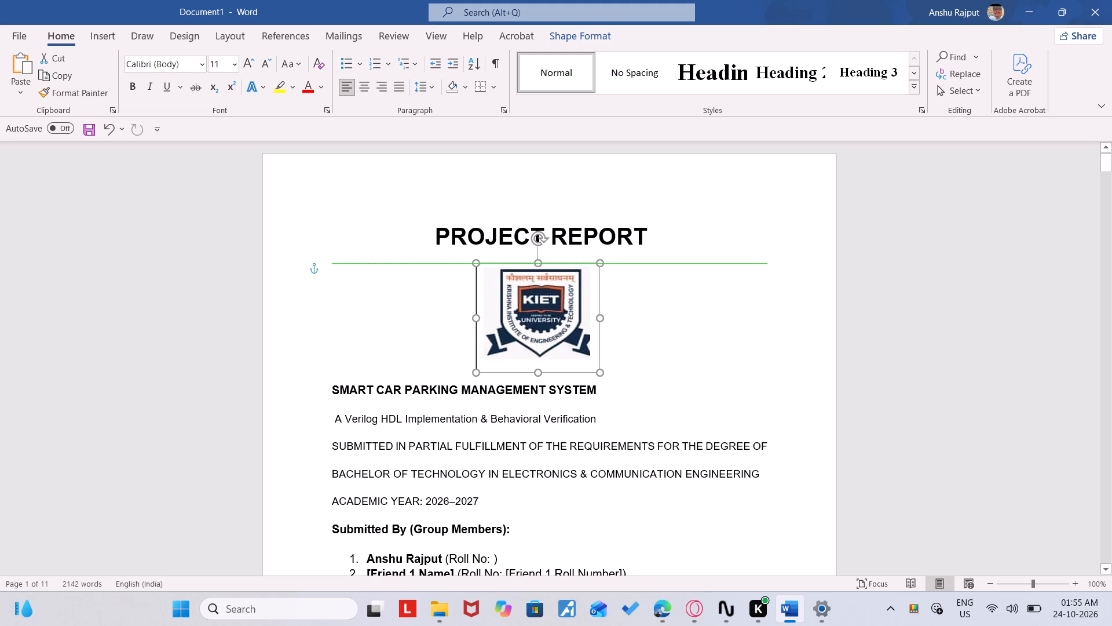
left_click_drag(548, 355, 548, 355)
left_click_drag(548, 355, 546, 353)
left_click(686, 356)
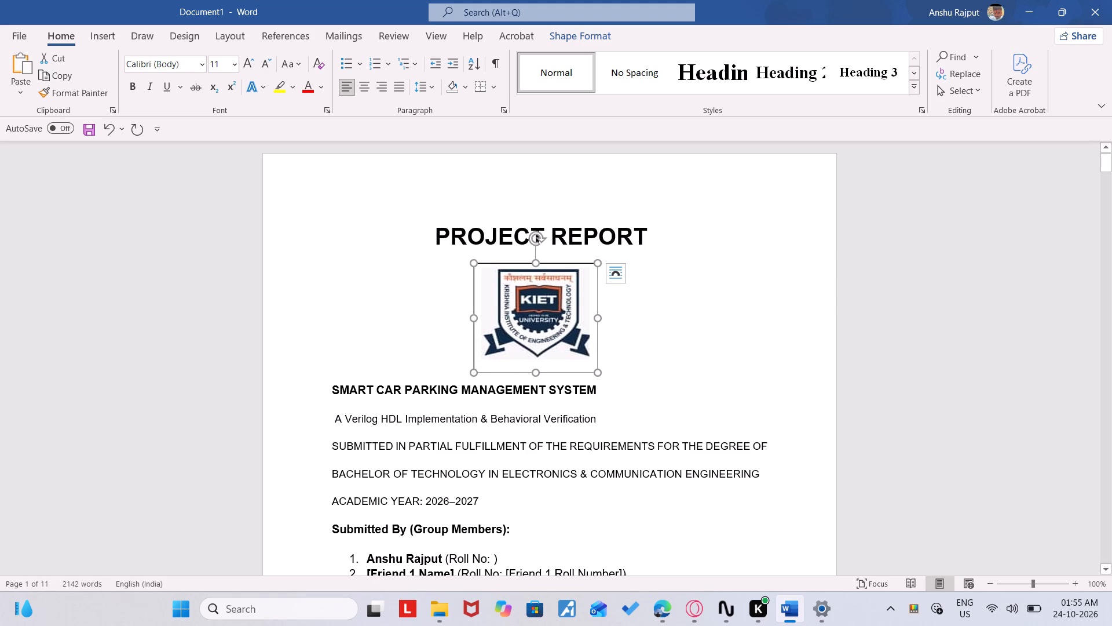
left_click(880, 469)
Set the outline colour of the KIET logo's text box to white so its border blends into the page.
left_click(593, 297)
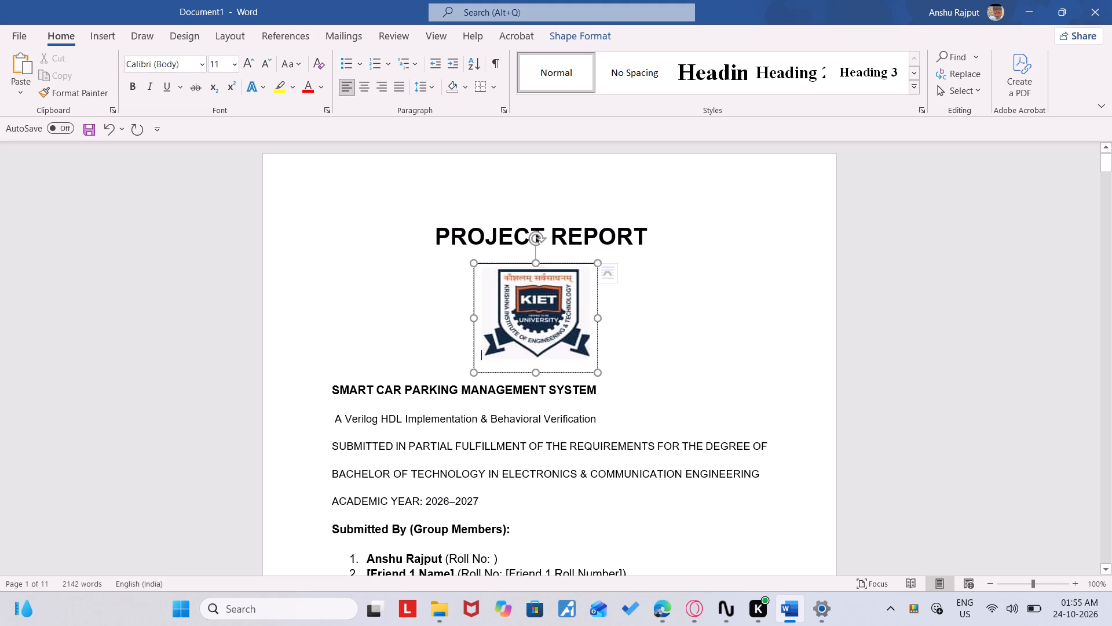
left_click(564, 370)
right_click(564, 370)
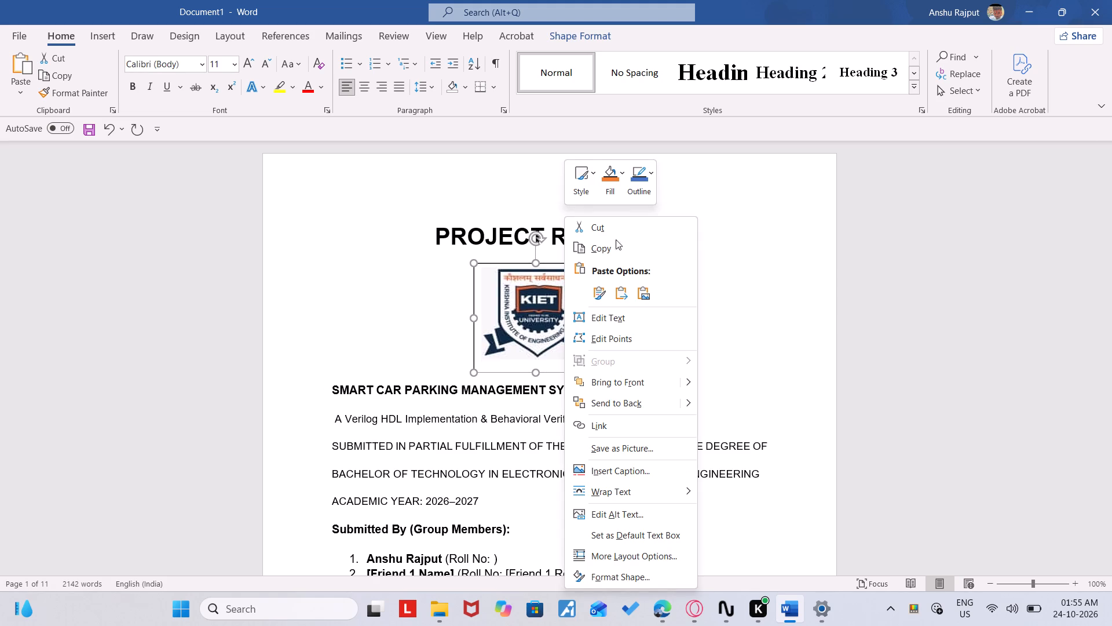
left_click(619, 169)
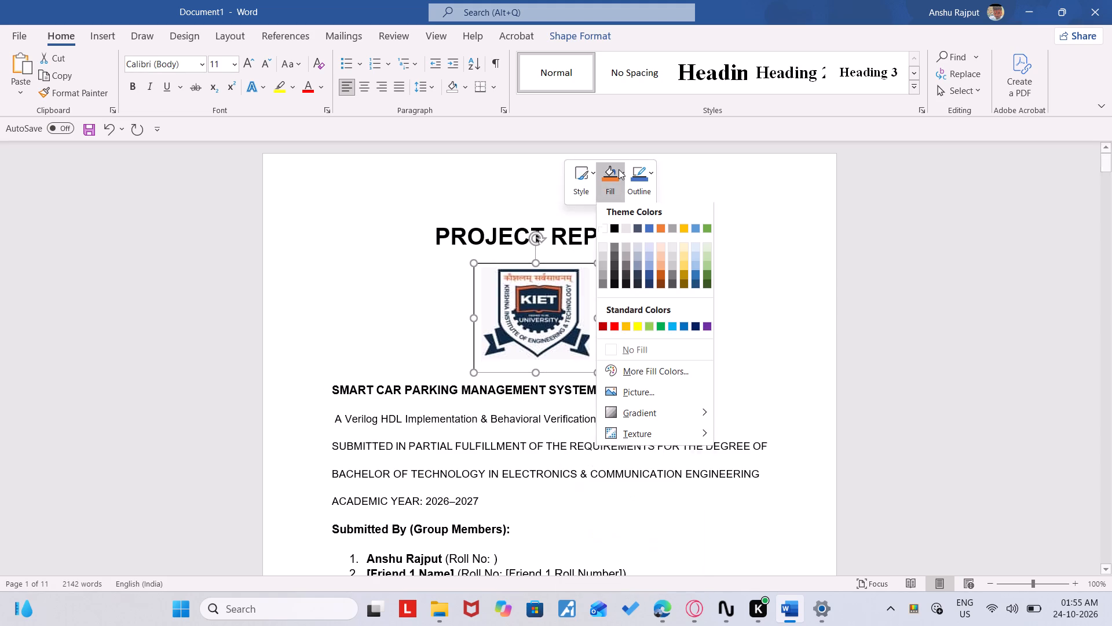
left_click(649, 172)
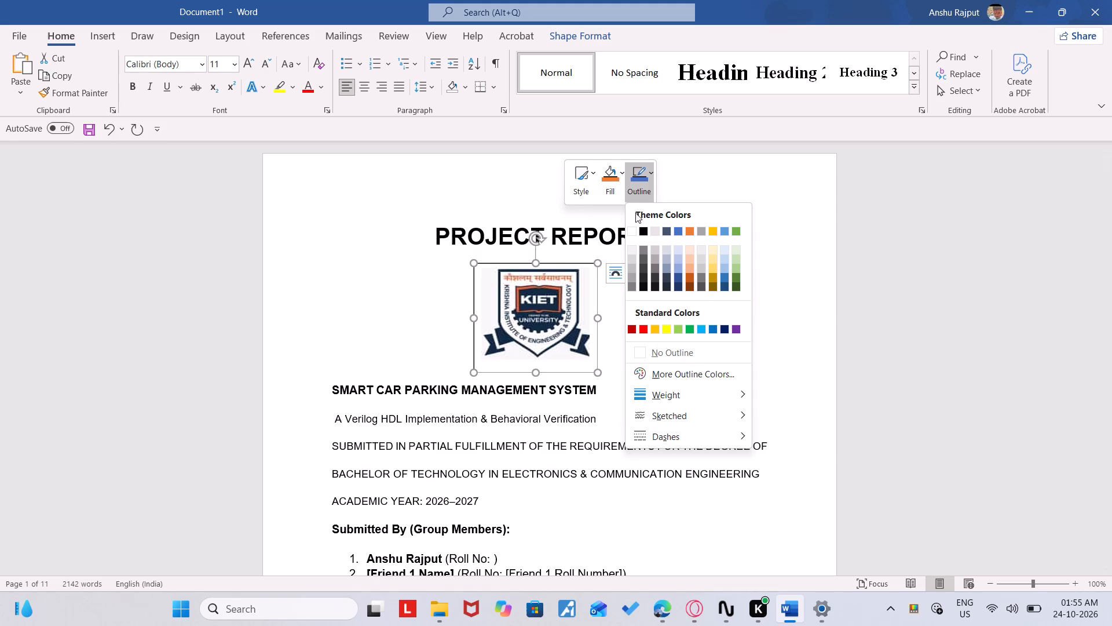
left_click(631, 230)
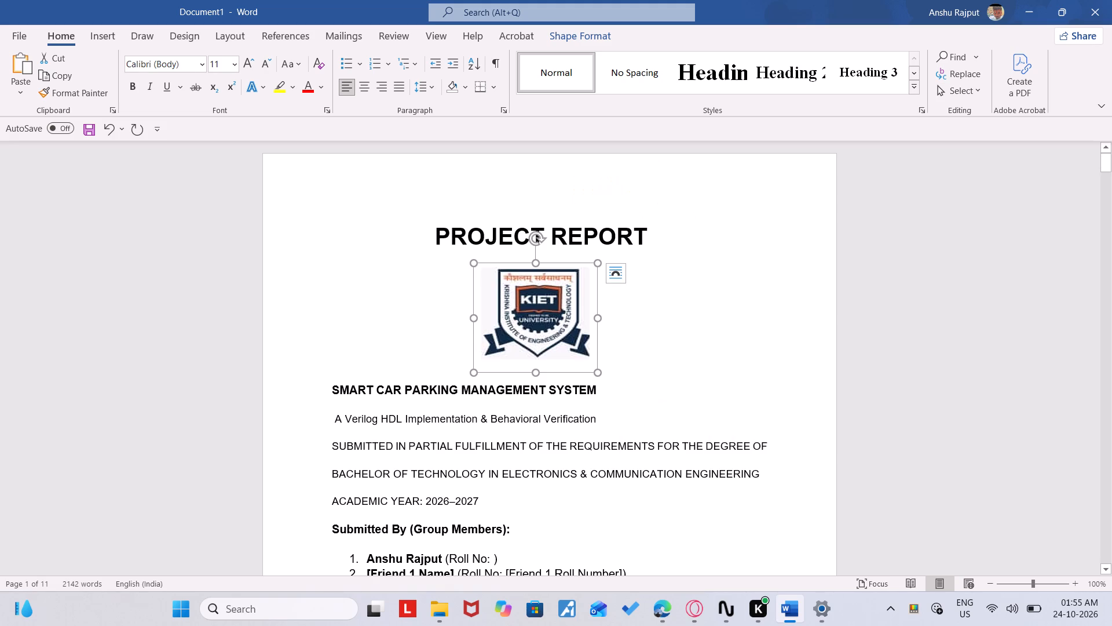
left_click(752, 345)
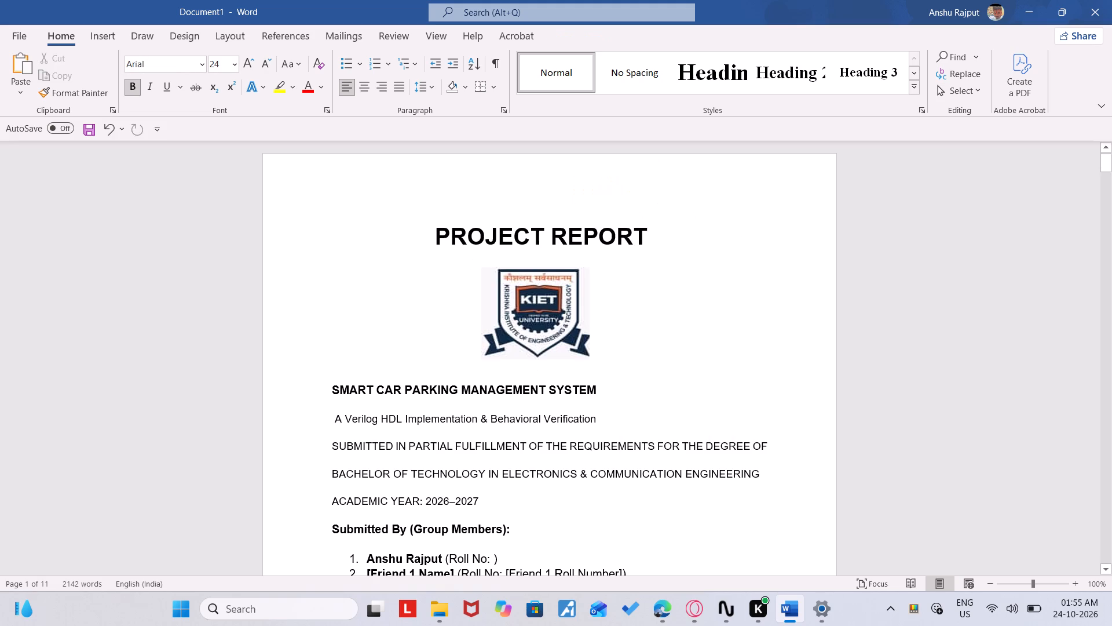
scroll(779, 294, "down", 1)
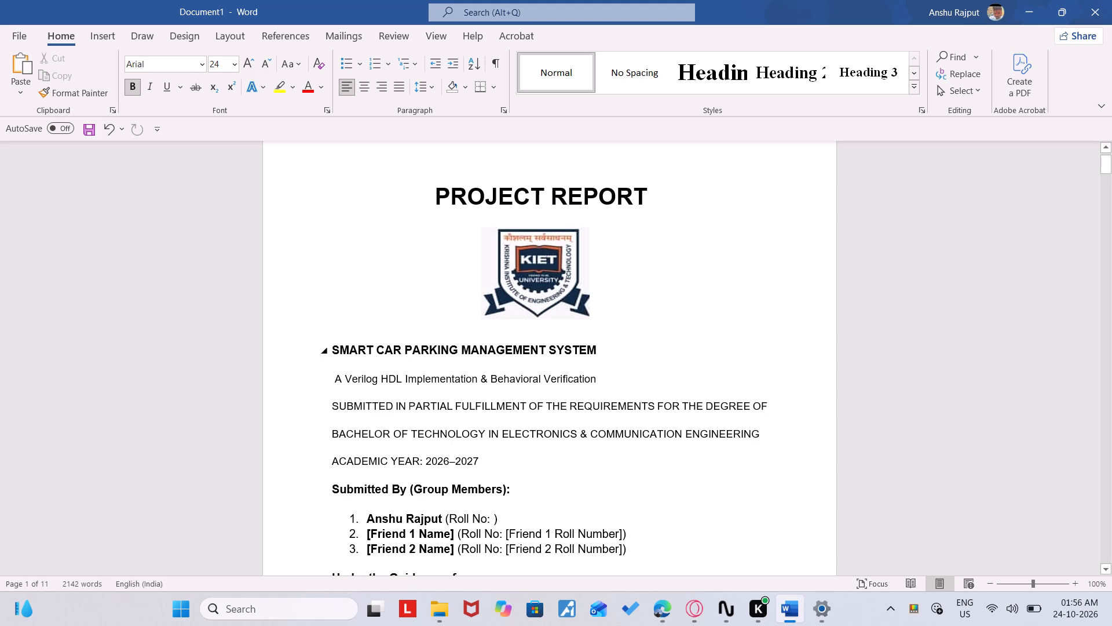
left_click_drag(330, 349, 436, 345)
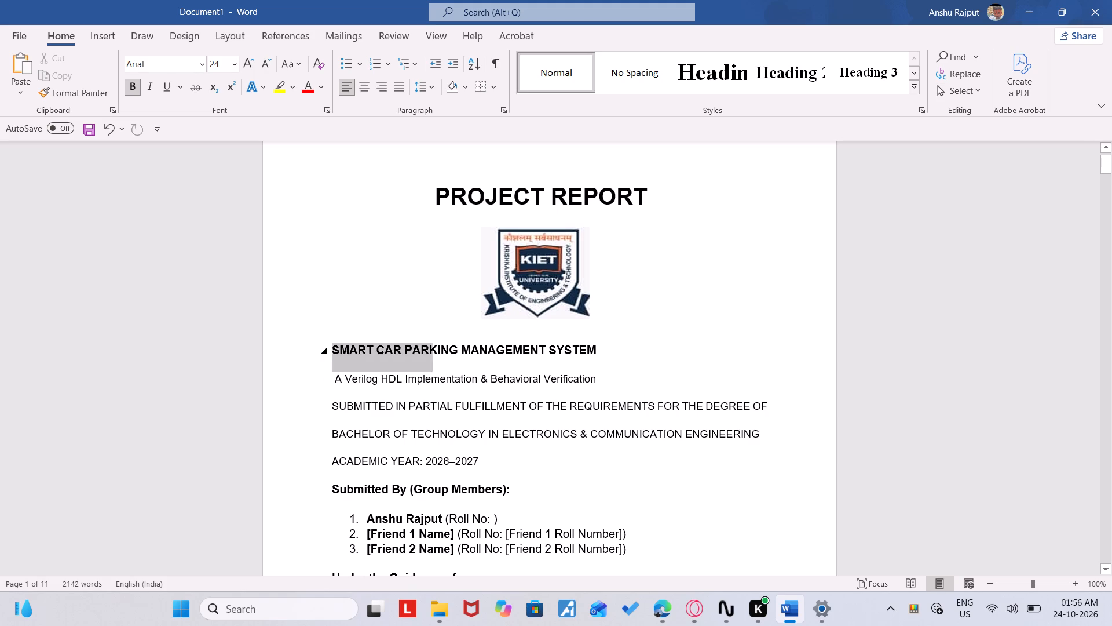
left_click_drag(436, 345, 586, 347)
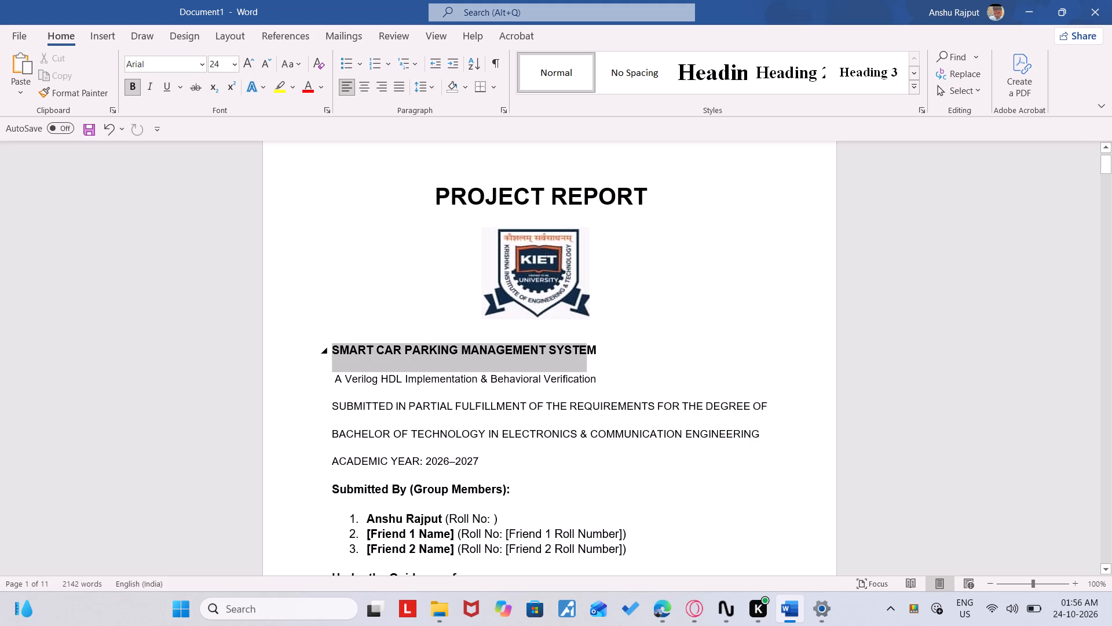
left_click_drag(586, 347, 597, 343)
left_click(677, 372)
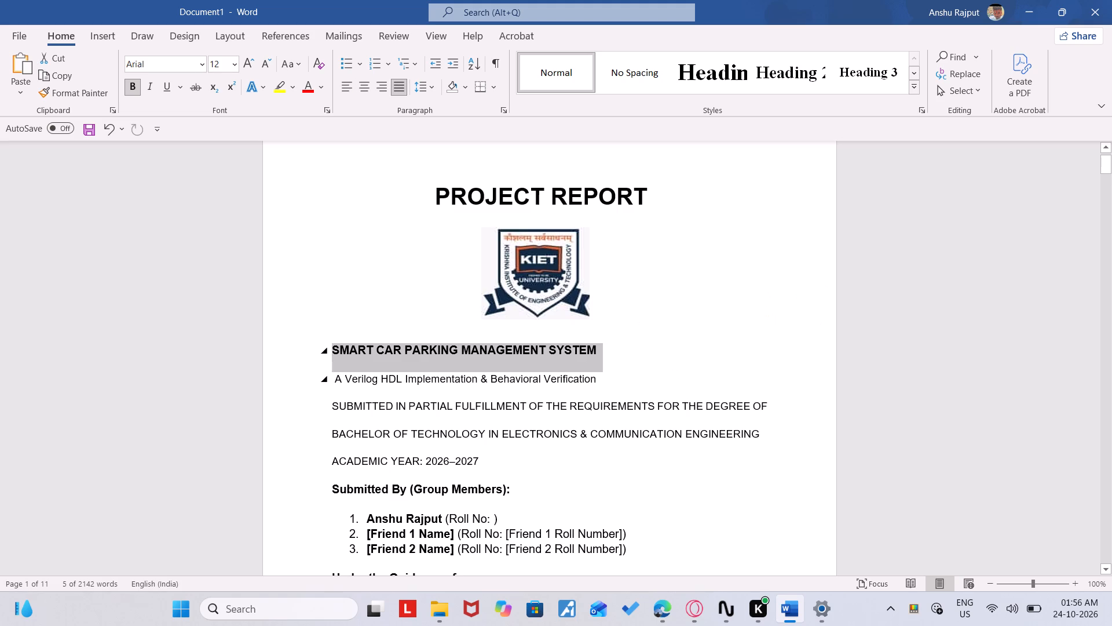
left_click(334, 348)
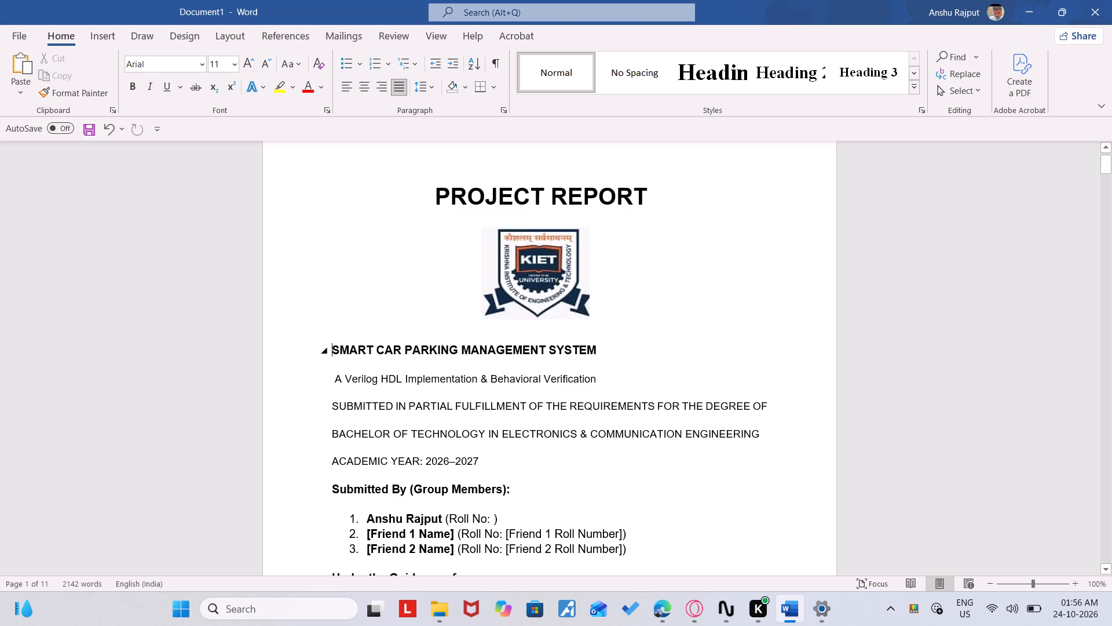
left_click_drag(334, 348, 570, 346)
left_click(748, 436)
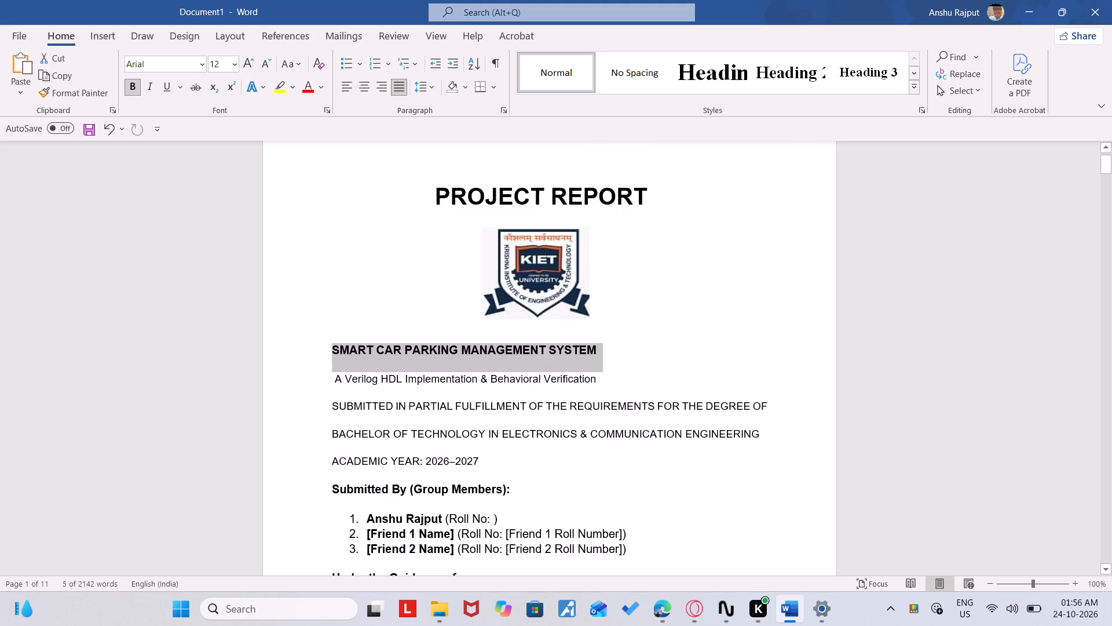
Remove "/CSE" from the department line at the end of the Acknowledgement so it reads "Department of ECE [Your College Name]".
scroll(748, 436, "down", 1)
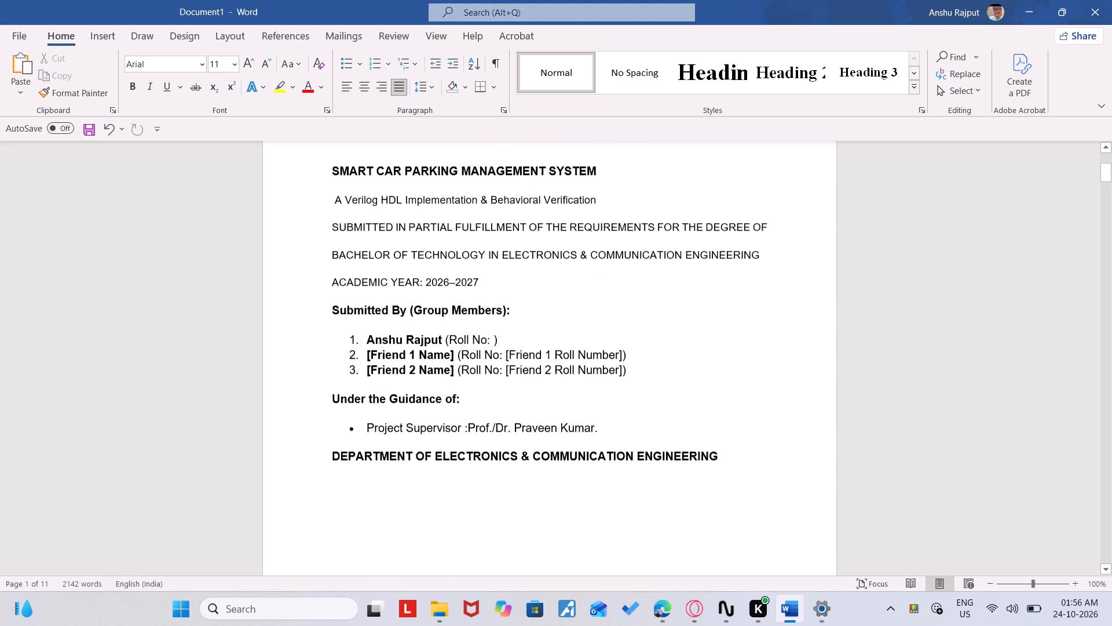
scroll(748, 436, "up", 4)
scroll(748, 436, "down", 3)
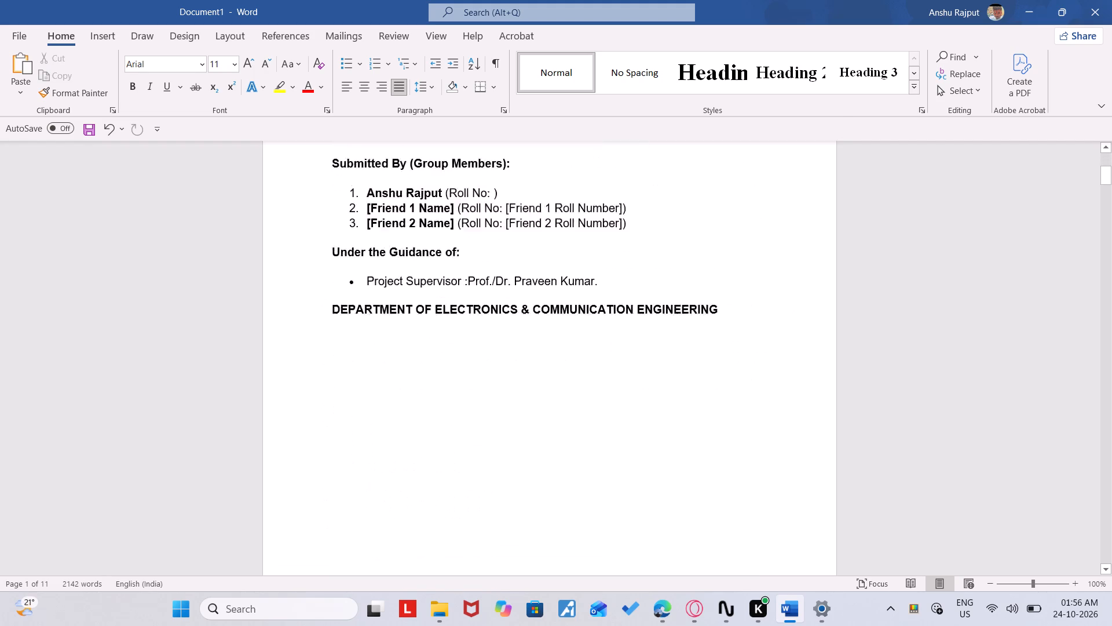
scroll(748, 436, "down", 4)
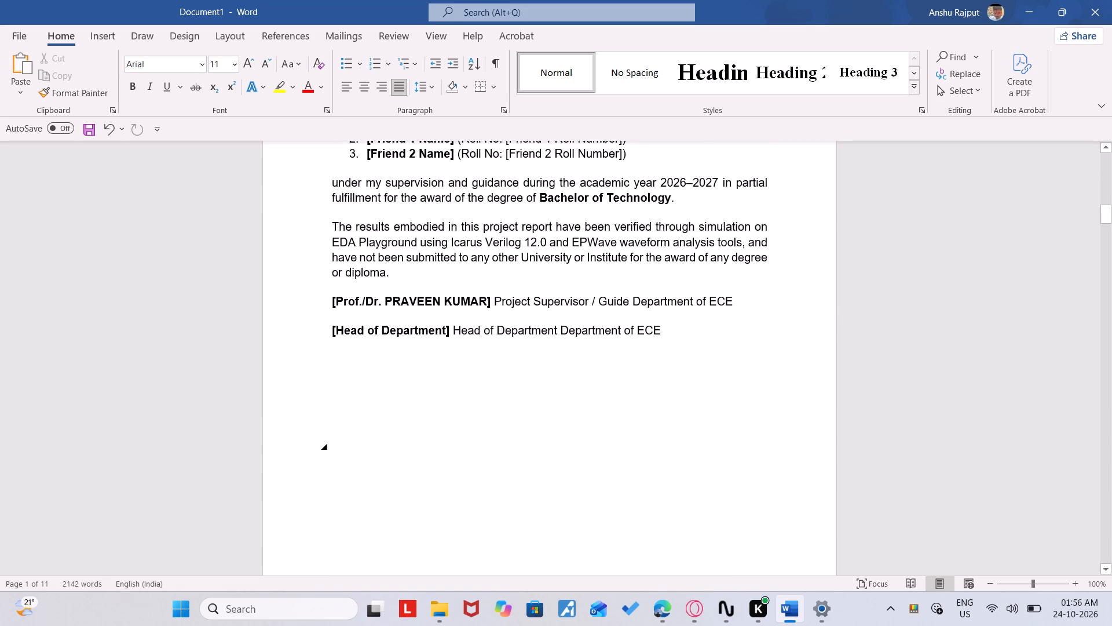
scroll(748, 436, "down", 4)
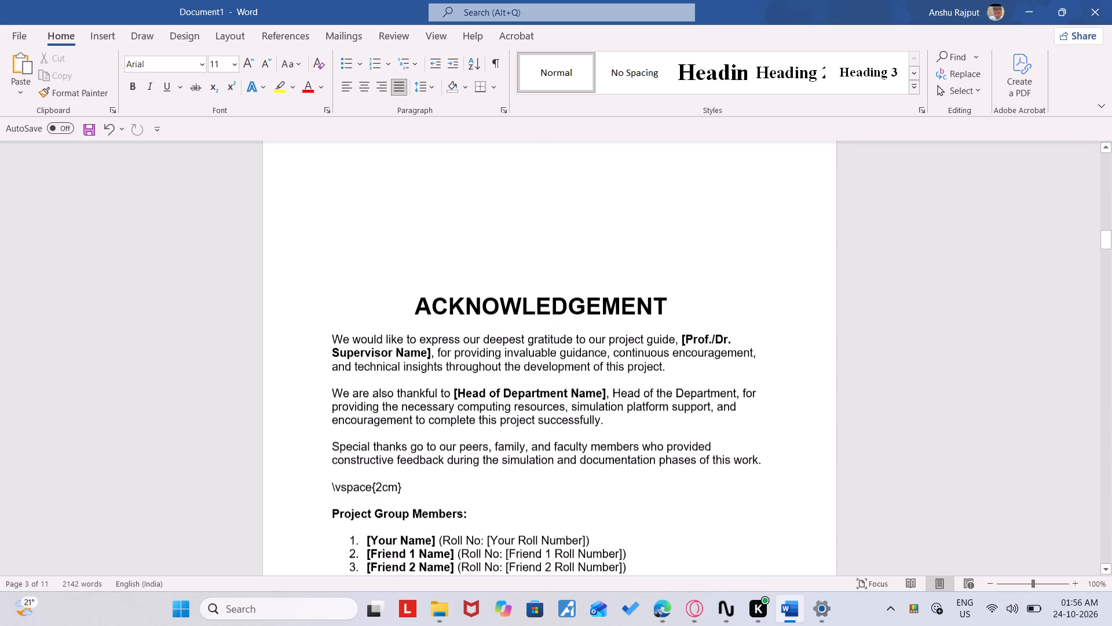
scroll(748, 436, "down", 1)
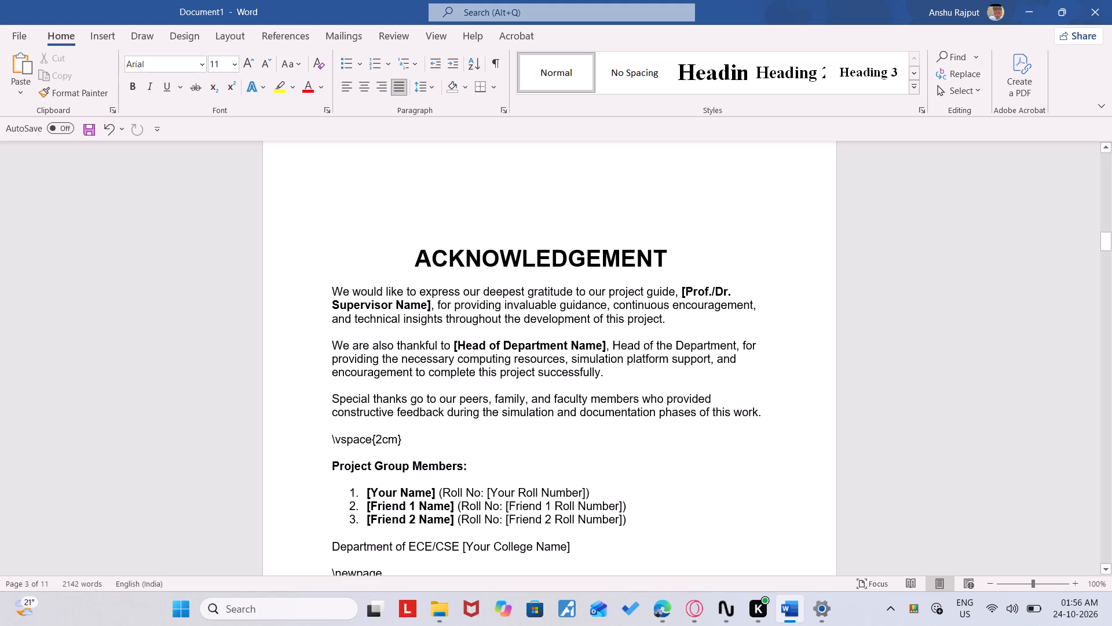
scroll(425, 301, "down", 1)
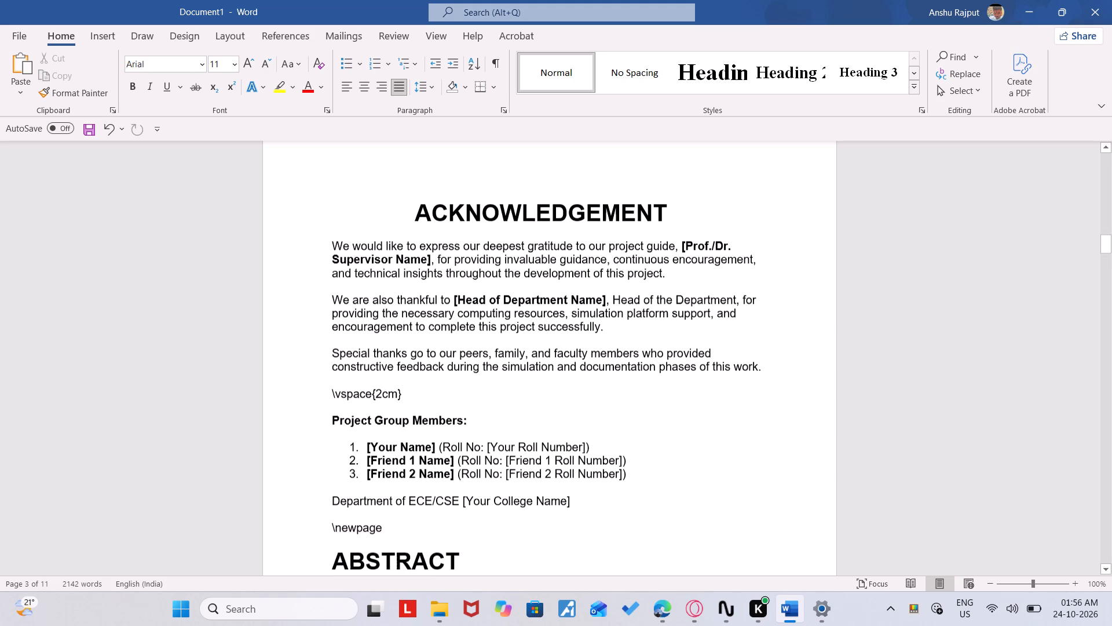
scroll(425, 301, "down", 1)
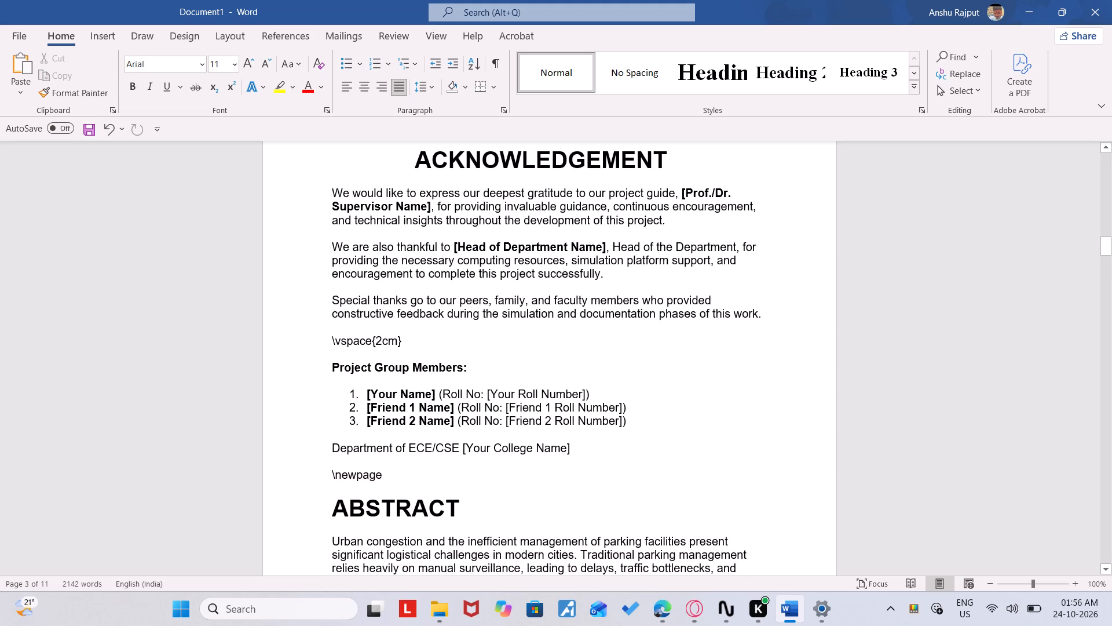
left_click(458, 454)
key("BackSpace")
key("BackSpace")
key("BackSpace")
key("BackSpace")
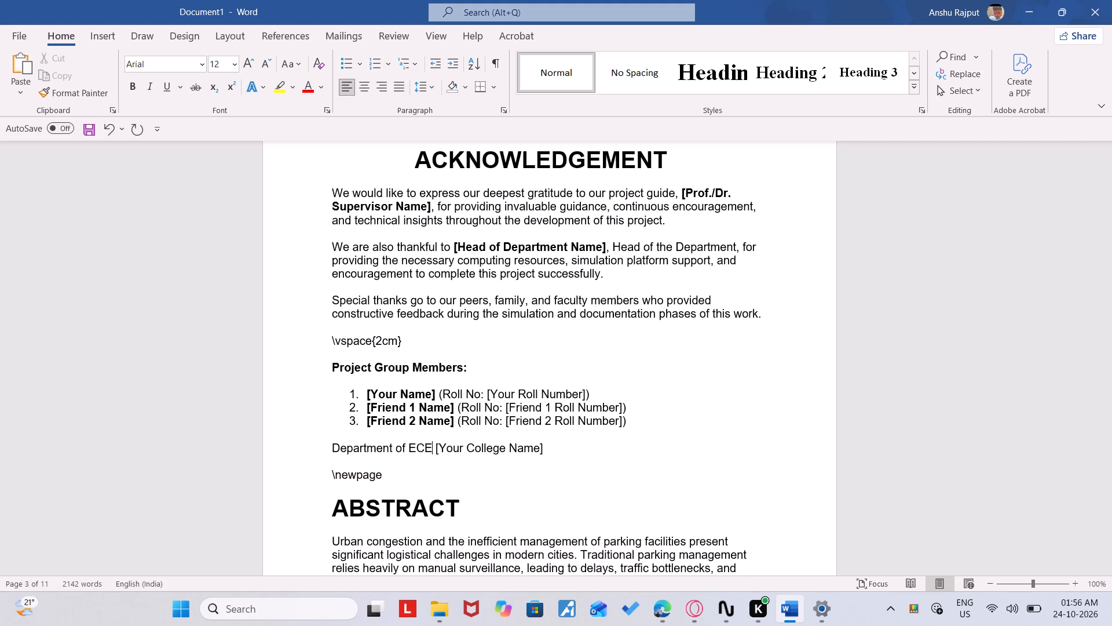
Delete the stray "\newpage" text above the ABSTRACT heading.
left_click(329, 469)
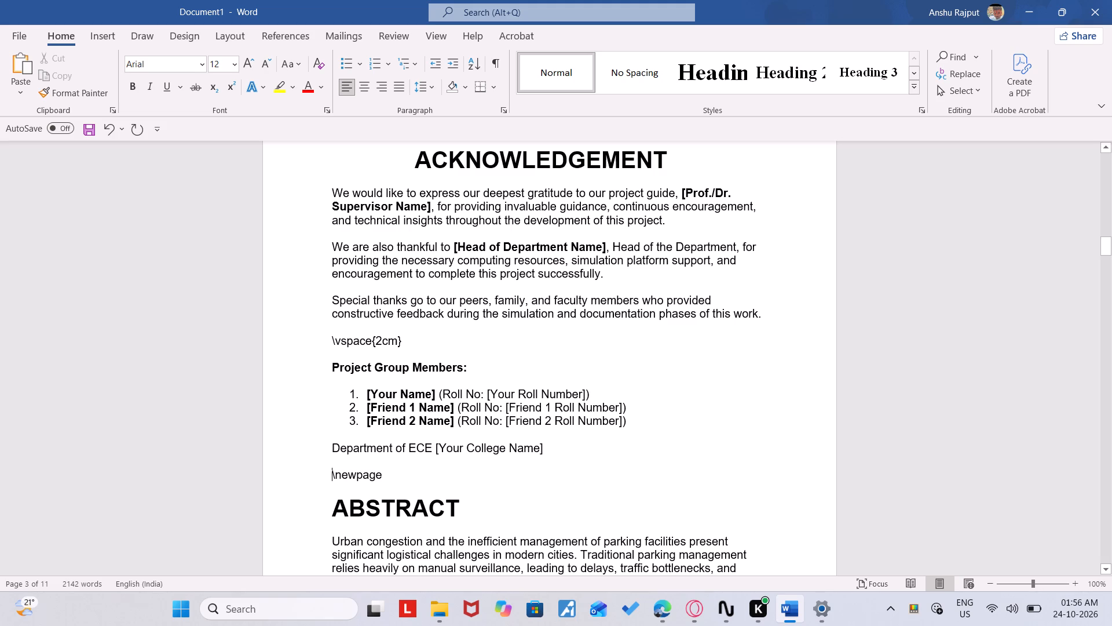
left_click_drag(387, 472, 332, 474)
key("BackSpace")
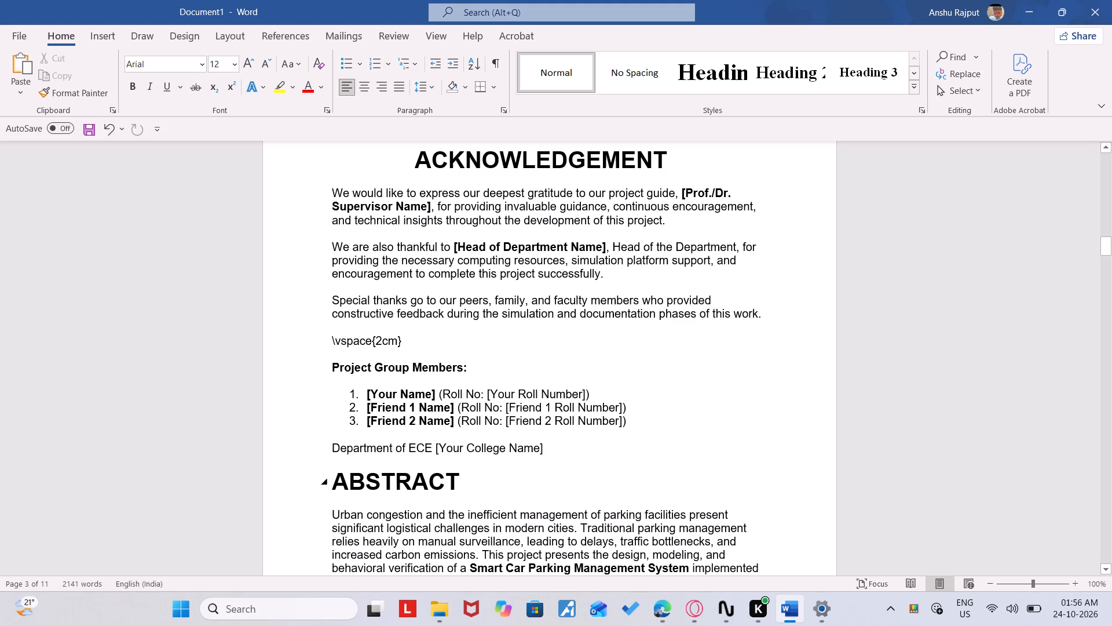
Insert blank lines before the ABSTRACT heading so it starts at the top of the page after the Acknowledgement.
key("Return")
key("Return")
key("Return")
key("Return")
key("Return")
key("Return")
key("Return")
key("Return")
key("Return")
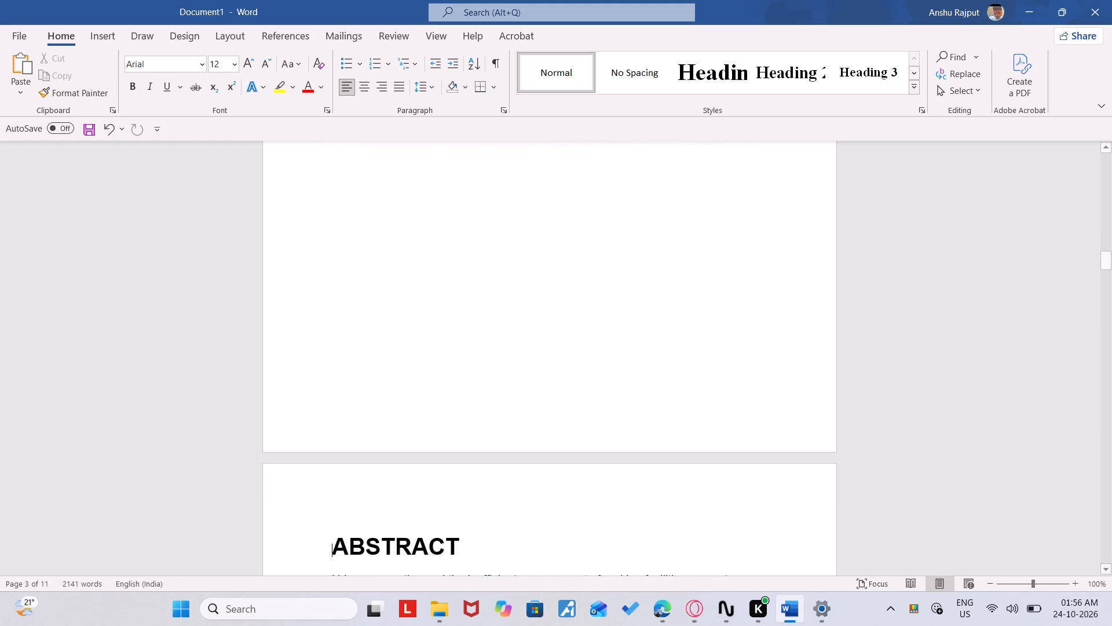
key("Return")
key("BackSpace")
key("BackSpace")
key("BackSpace")
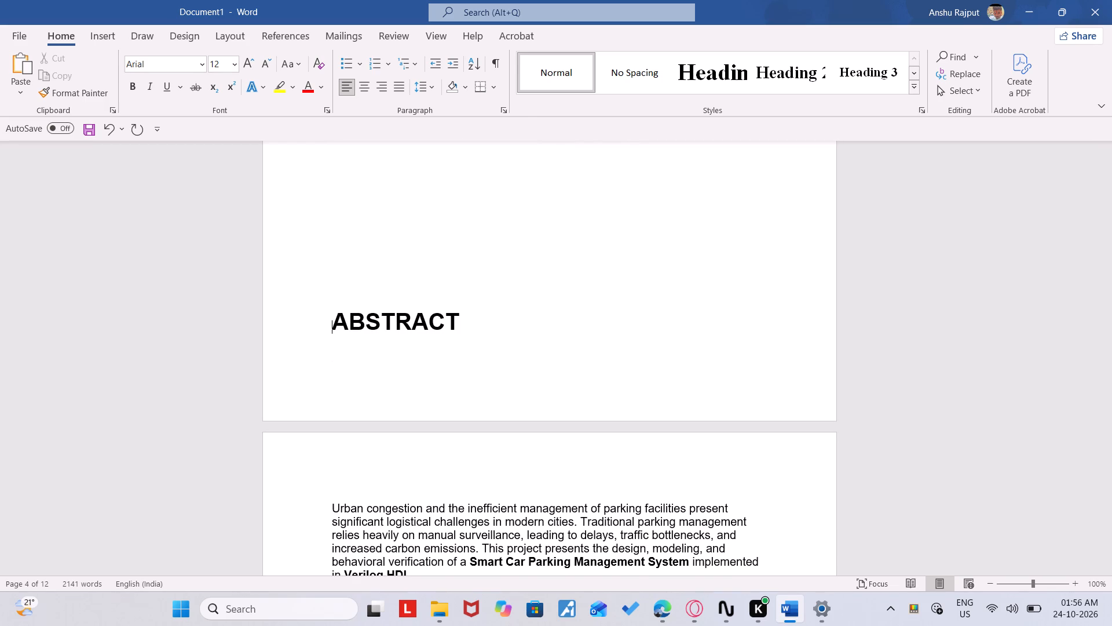
key("Return")
Indent the ABSTRACT heading with spaces until it is roughly centred on its line.
key("space")
key("space")
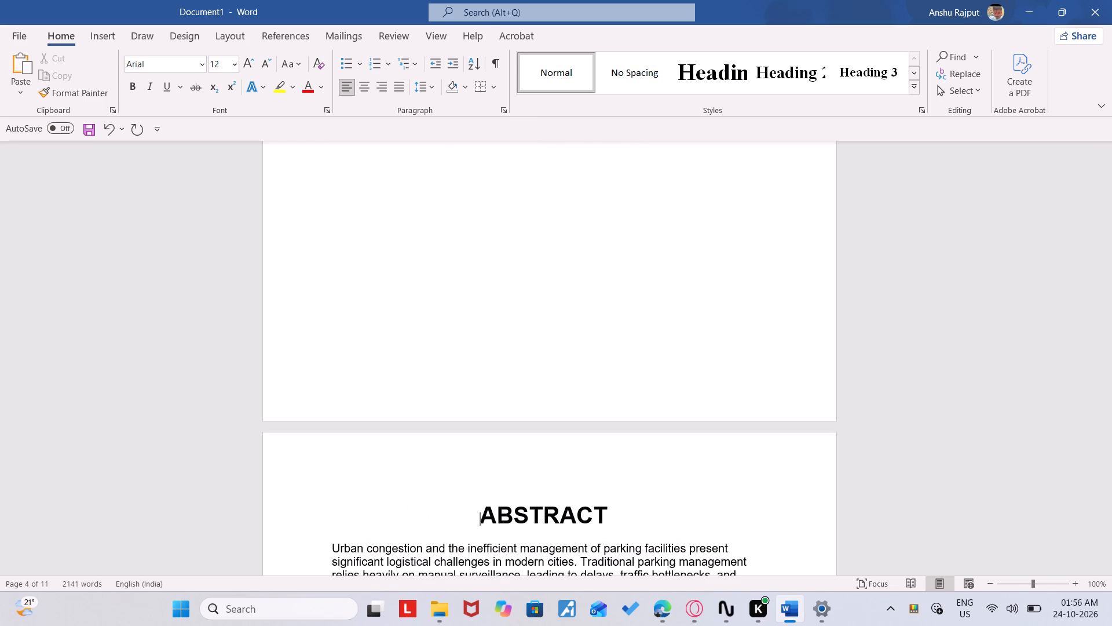
key("BackSpace")
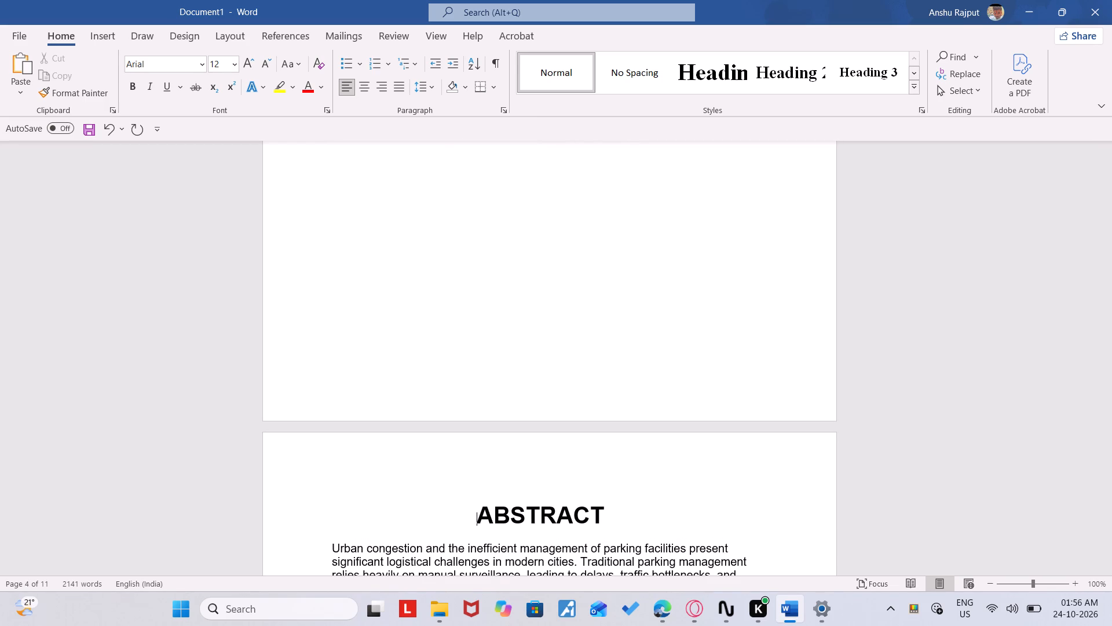
Delete the stray "\newpage" text above the CHAPTER 1: INTRODUCTION heading.
scroll(332, 474, "down", 3)
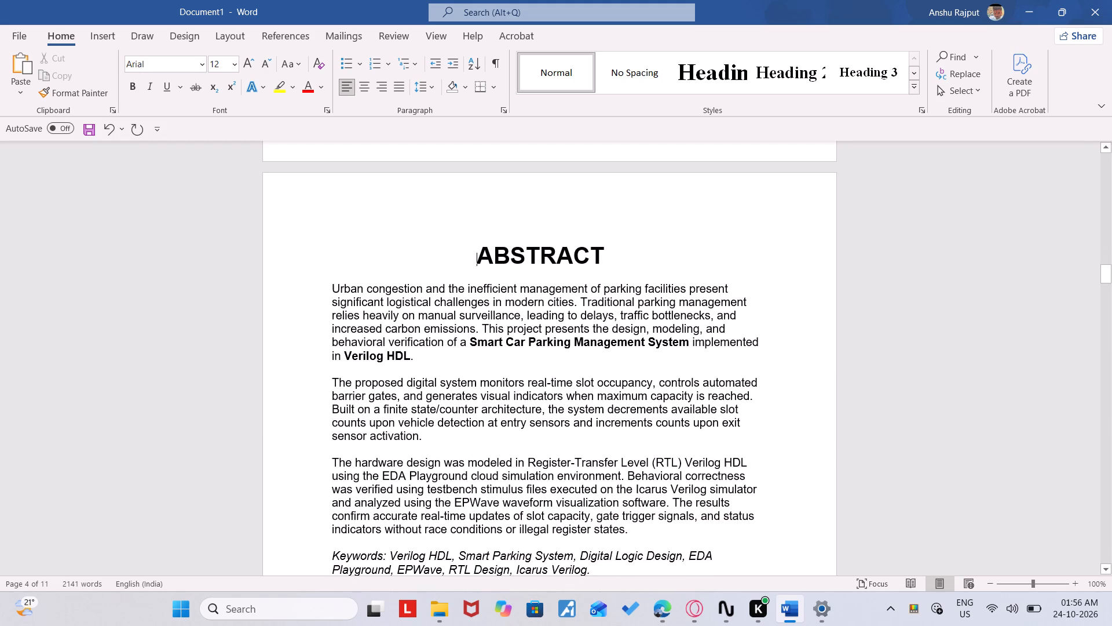
scroll(452, 448, "down", 2)
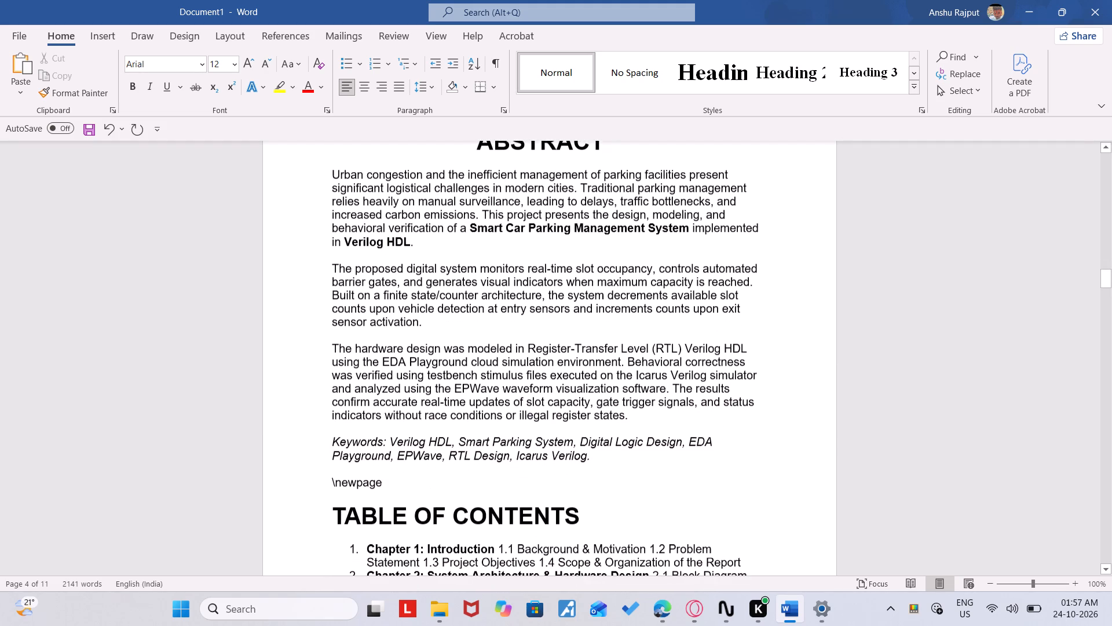
scroll(452, 448, "down", 5)
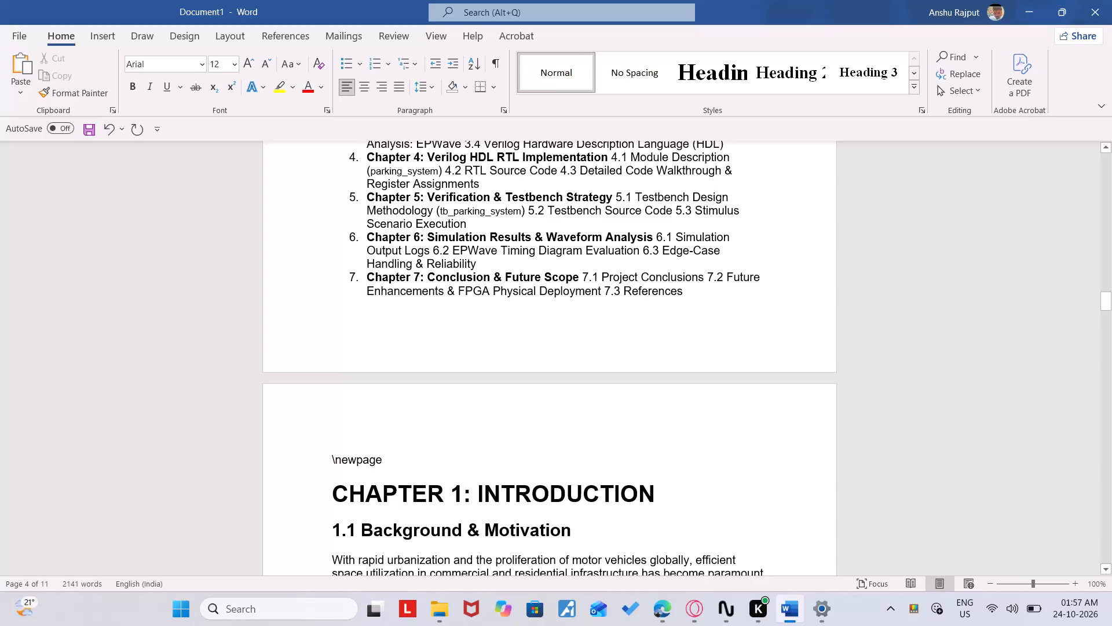
left_click_drag(394, 455, 332, 457)
key("BackSpace")
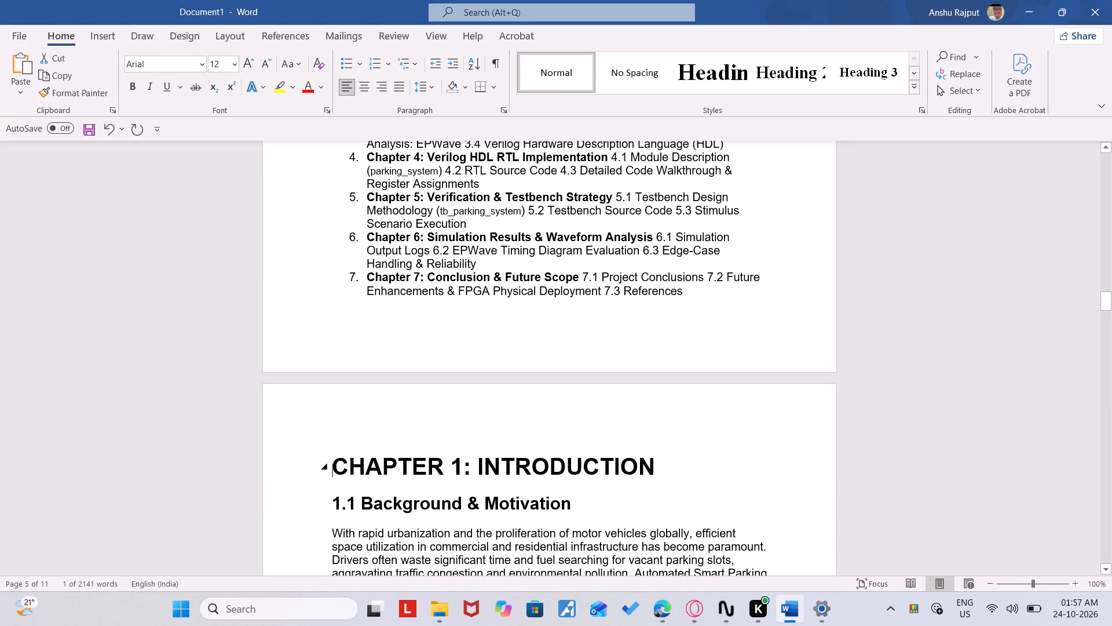
Justify the text from the first Abstract paragraph through the end of the Table of Contents list, with 1.0 line spacing.
scroll(332, 457, "up", 3)
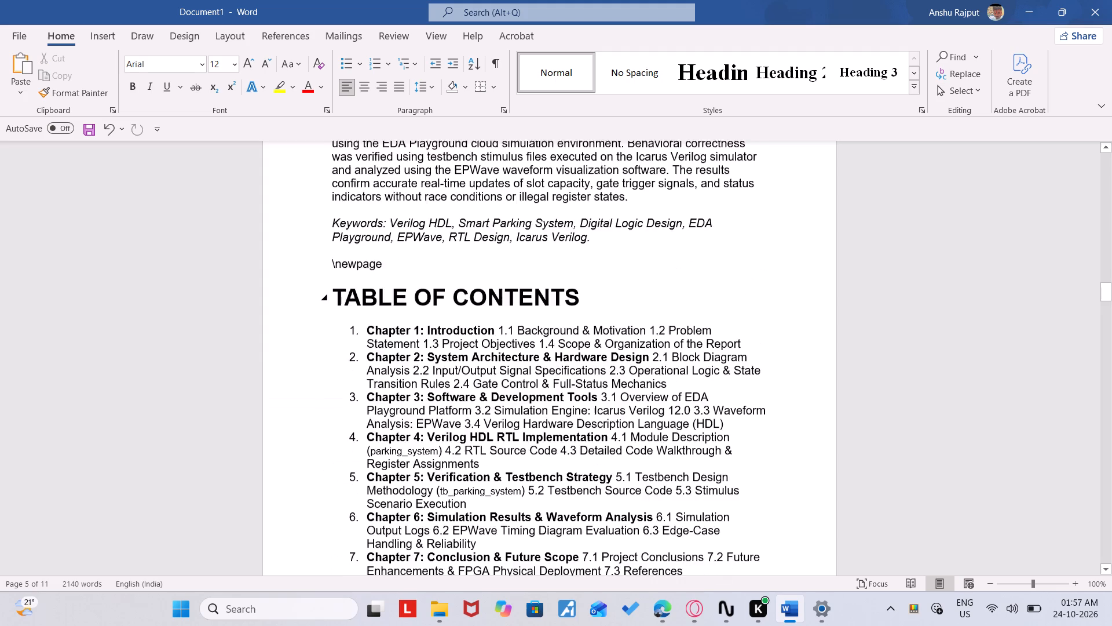
scroll(332, 457, "up", 1)
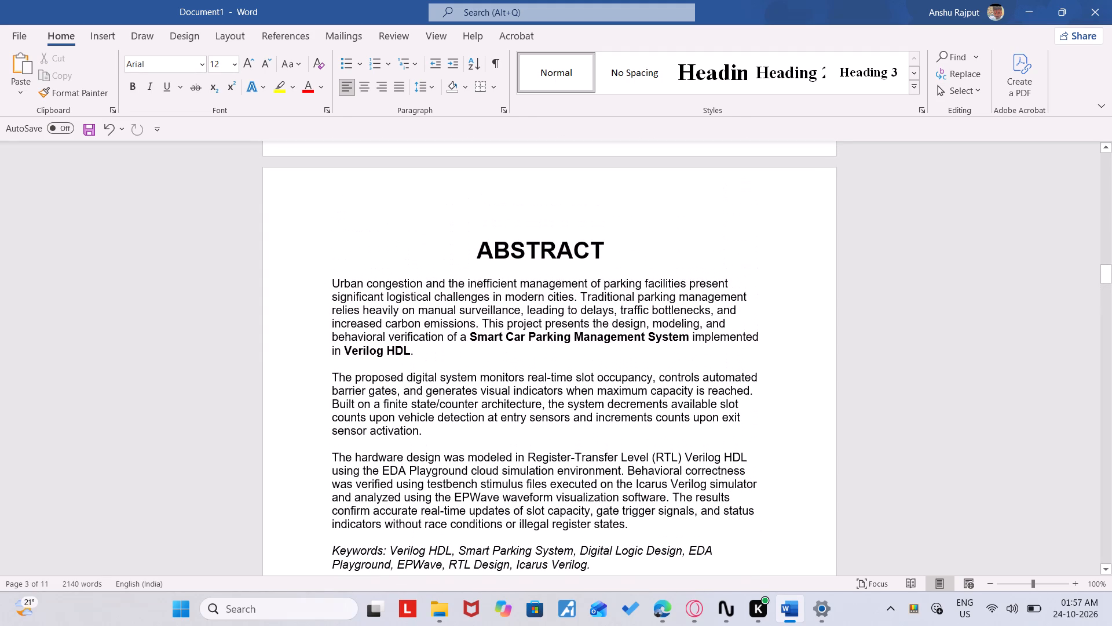
left_click_drag(330, 279, 371, 332)
left_click_drag(371, 332, 609, 213)
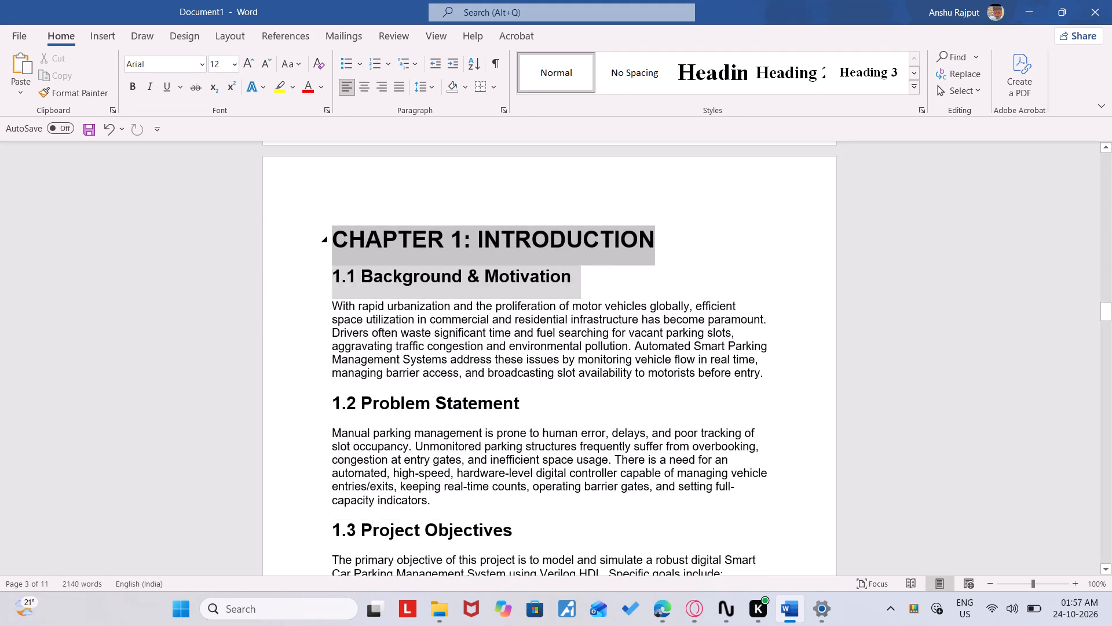
left_click_drag(609, 213, 702, 235)
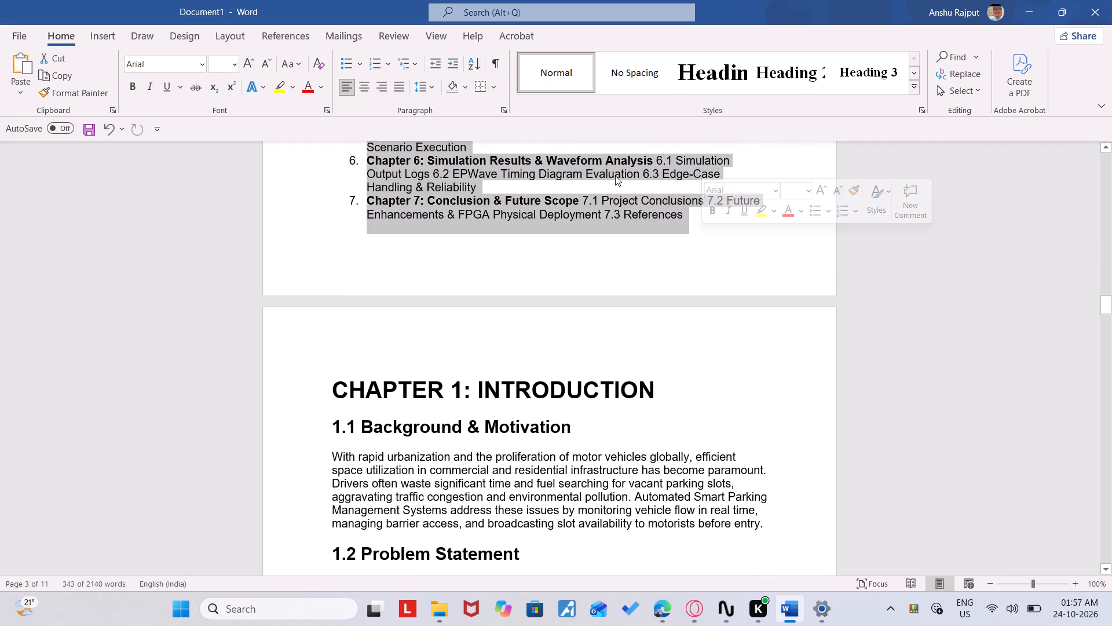
left_click(400, 88)
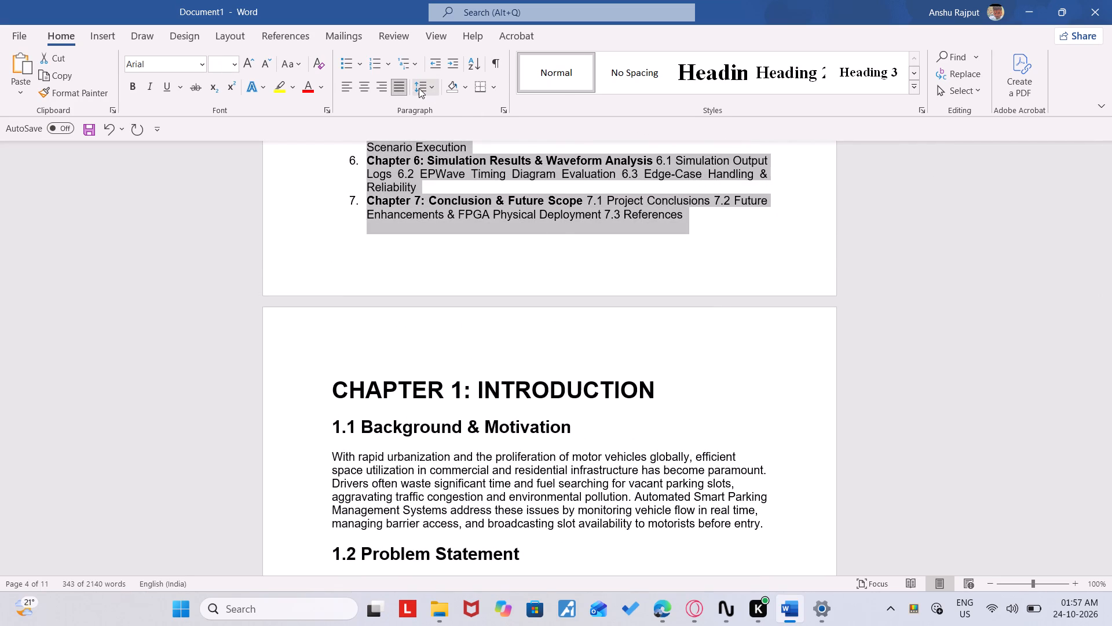
left_click(419, 88)
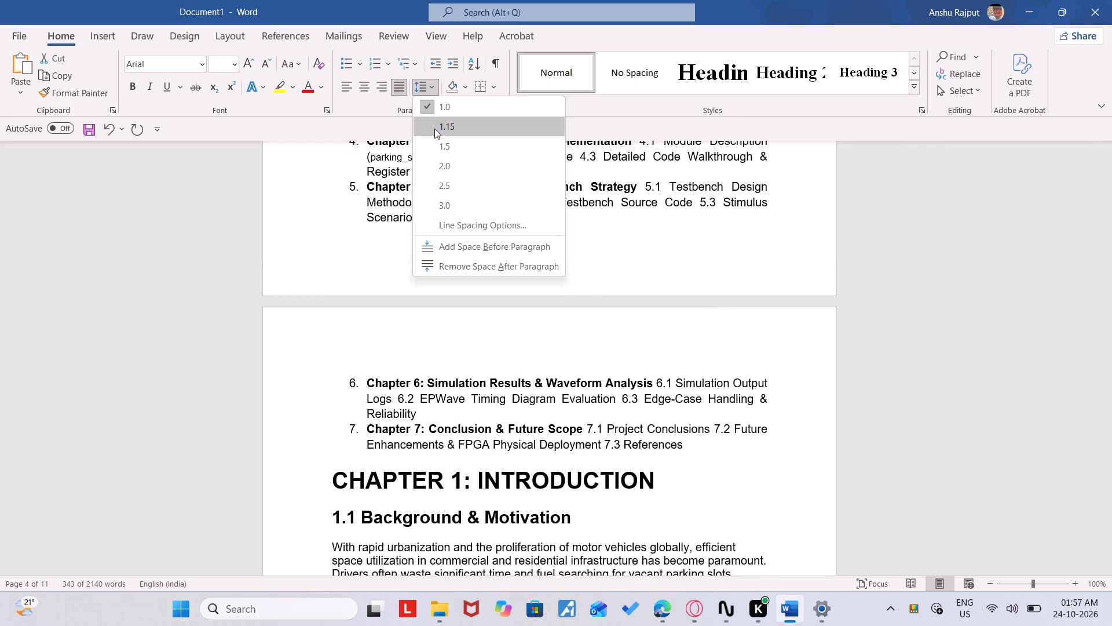
left_click(437, 107)
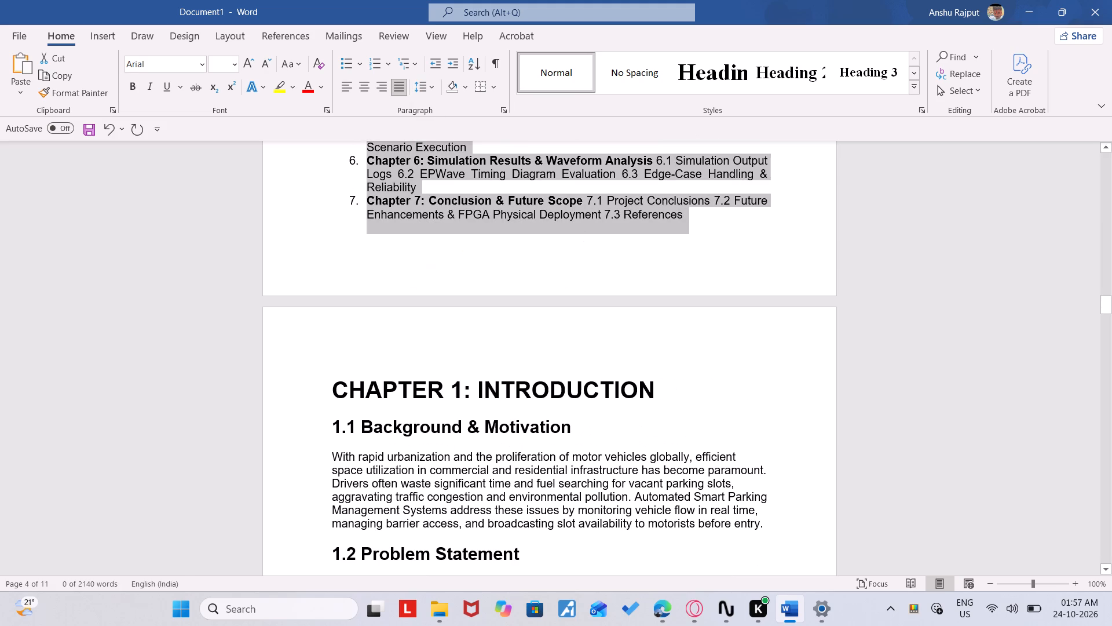
scroll(617, 308, "up", 4)
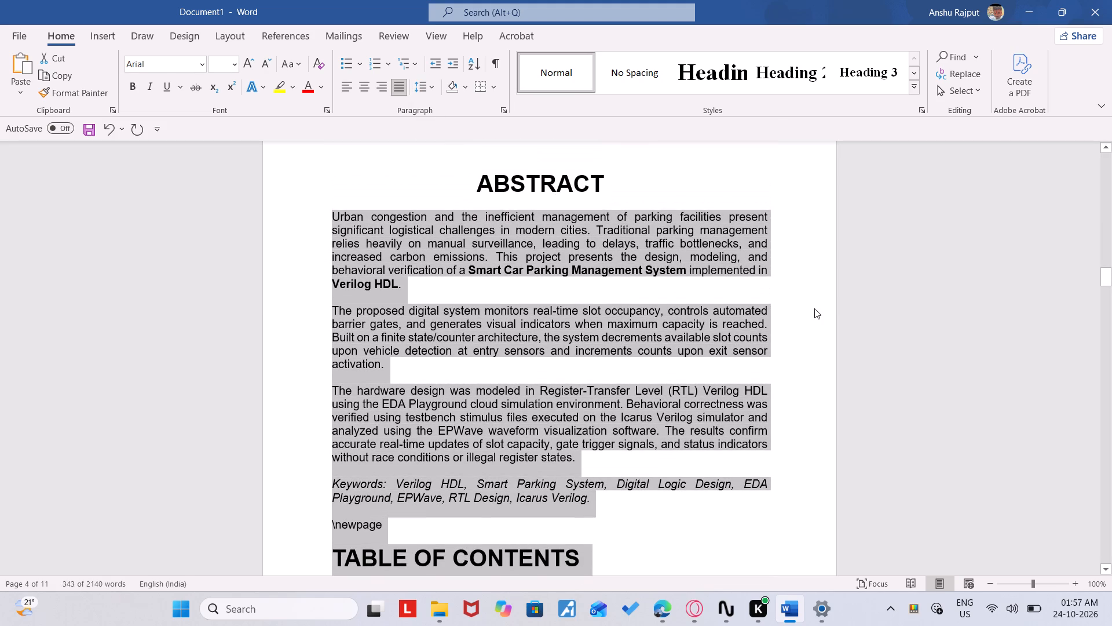
left_click(814, 308)
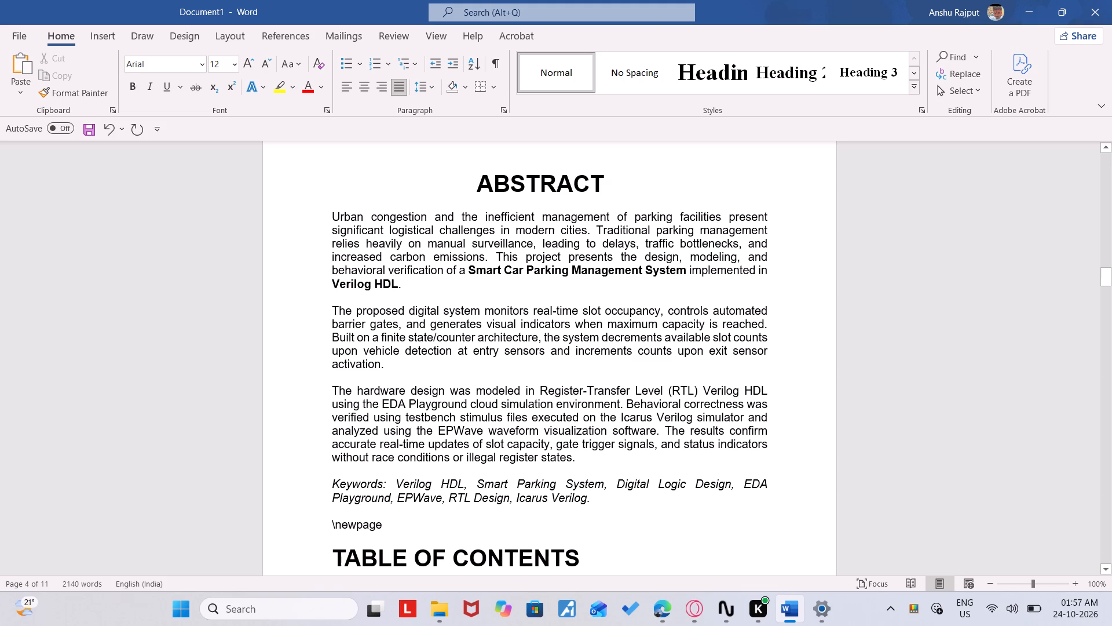
Delete the stray "\newpage" text above the TABLE OF CONTENTS heading.
scroll(669, 413, "down", 3)
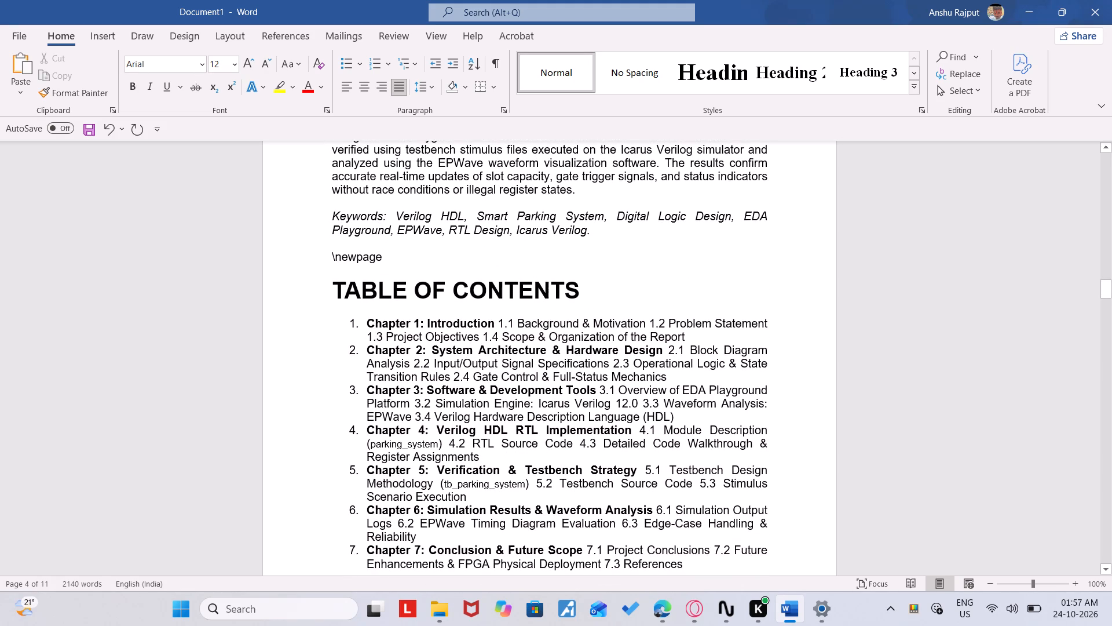
left_click_drag(425, 256, 329, 249)
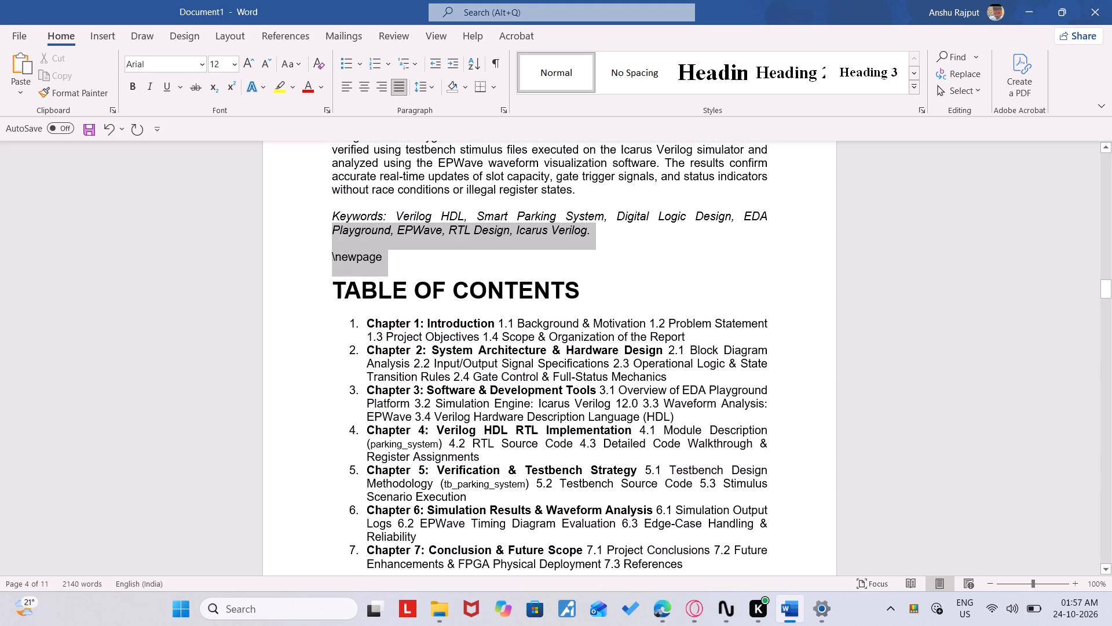
left_click_drag(329, 249, 328, 256)
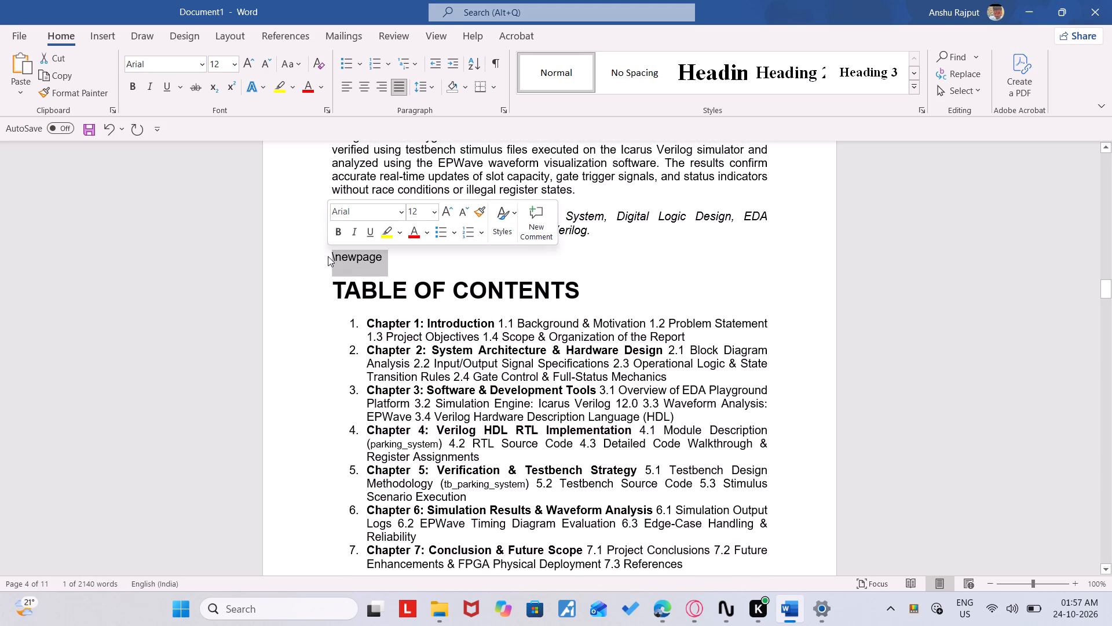
key("BackSpace")
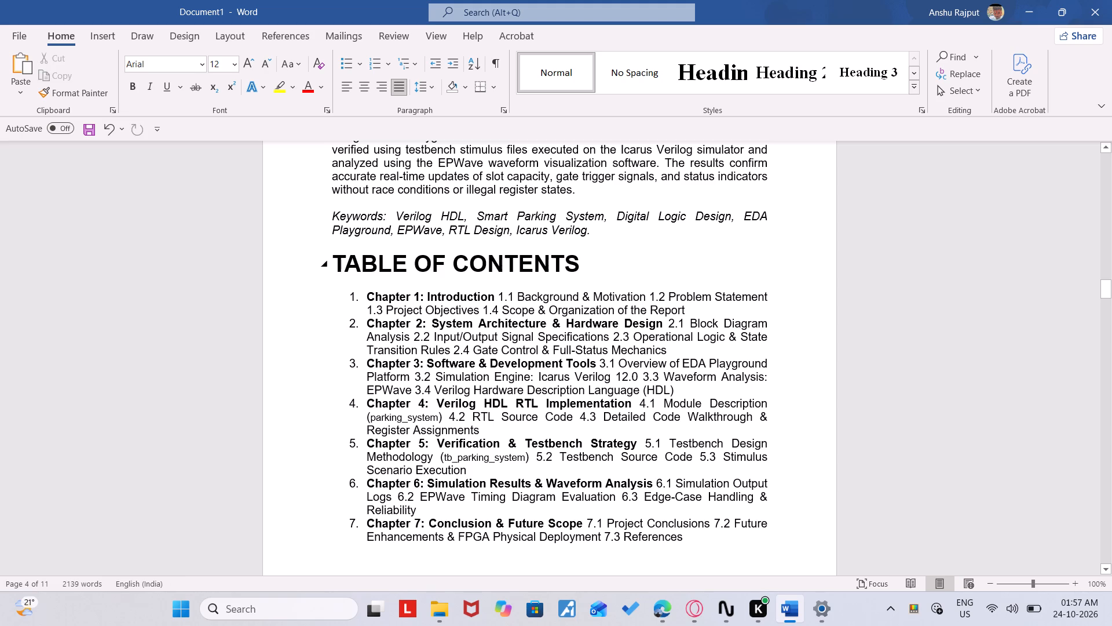
Insert blank lines before the TABLE OF CONTENTS heading so it starts at the top of the page after the Abstract.
key("Return")
key("Return")
key("Return")
key("Return")
key("Return")
key("Return")
key("Return")
key("Return")
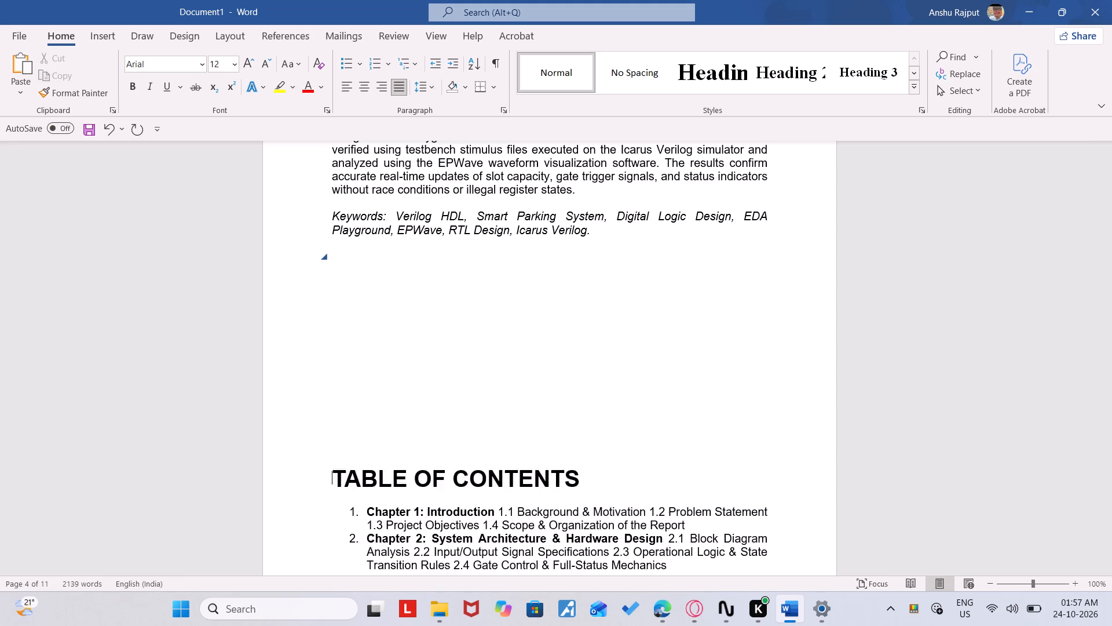
key("Return")
key("Return")
key("Return")
key("Return")
Indent the TABLE OF CONTENTS heading with spaces until it is roughly centred on its line.
key("space")
key("space")
key("space")
key("space")
key("space")
key("space")
key("space")
key("space")
key("space")
key("space")
key("space")
key("space")
key("space")
key("space")
key("space")
key("space")
key("space")
key("space")
key("space")
key("space")
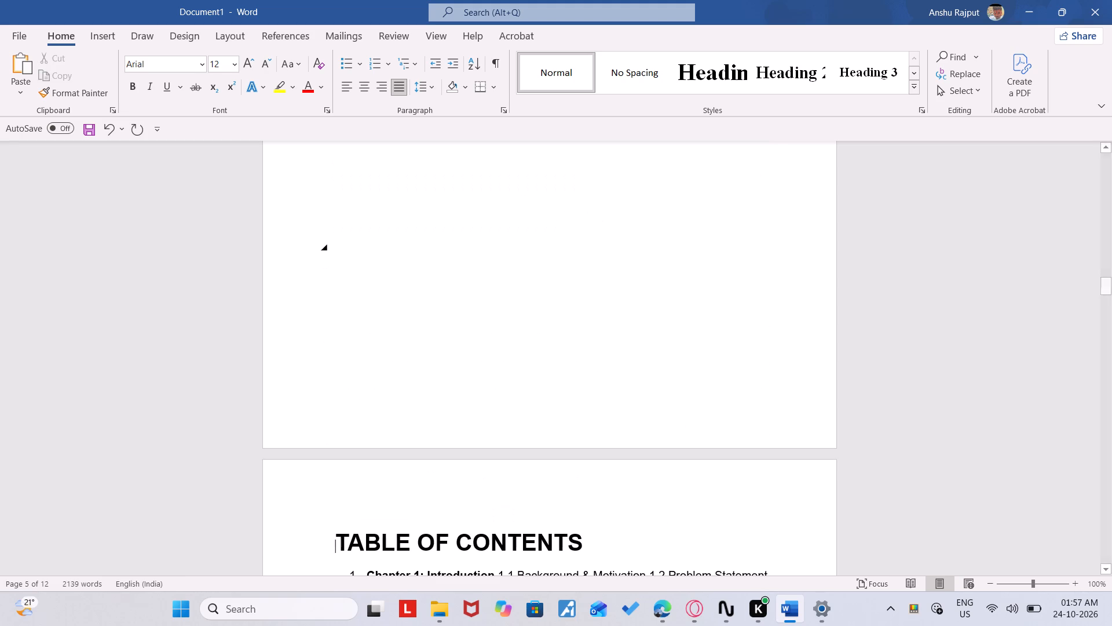
key("space")
key("space")
key("space")
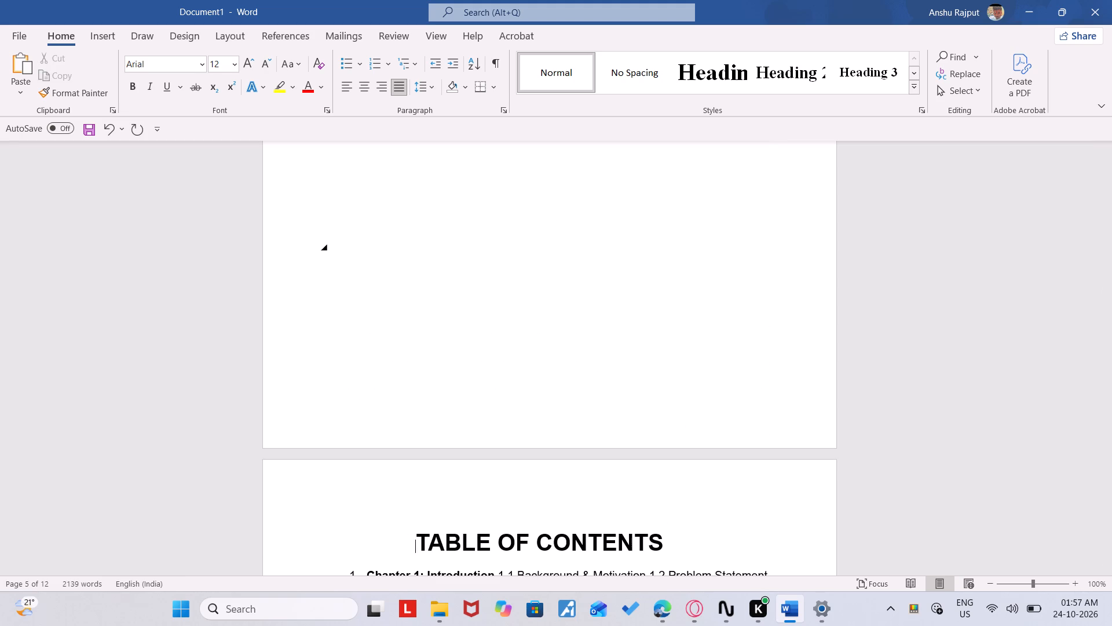
key("space")
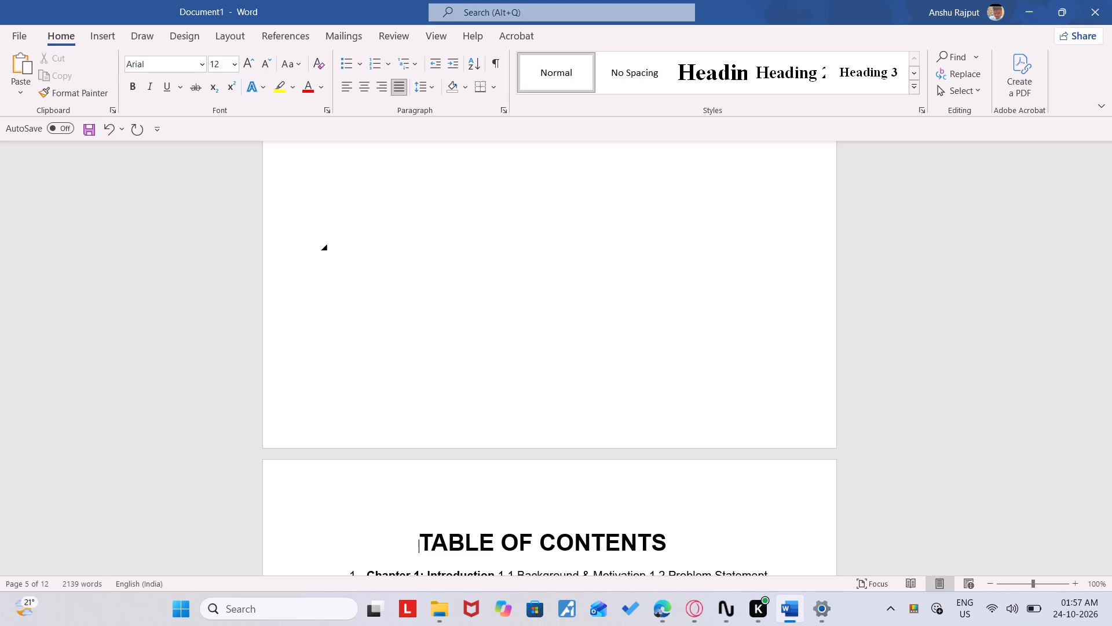
key("BackSpace")
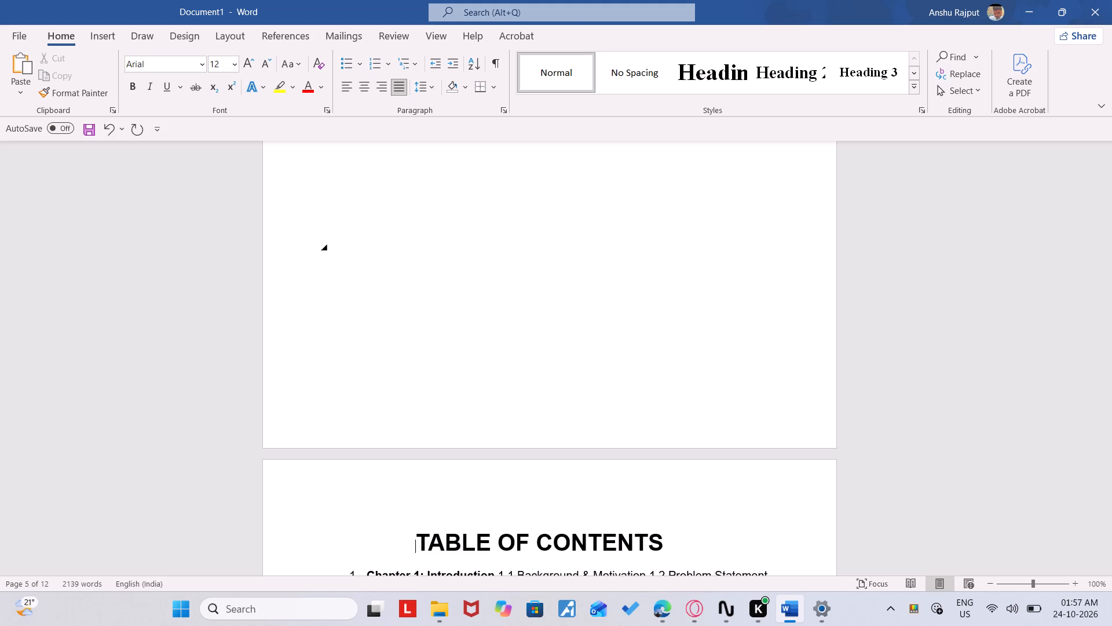
Insert blank lines before the CHAPTER 1: INTRODUCTION heading so it starts at the top of the page after the Table of Contents.
scroll(328, 256, "down", 4)
scroll(328, 256, "up", 1)
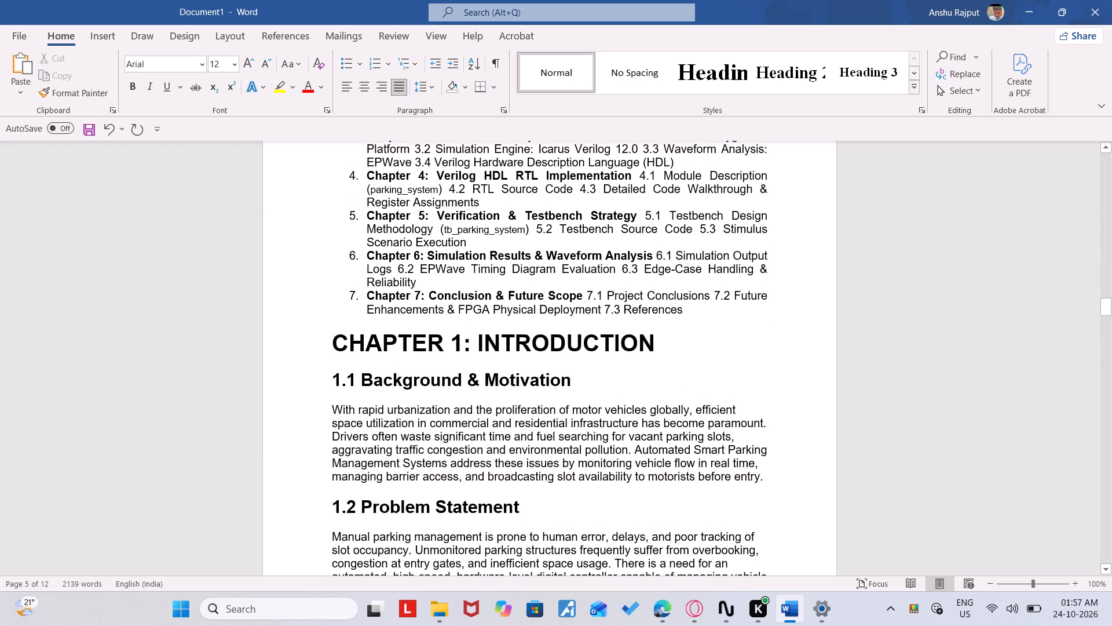
left_click(325, 335)
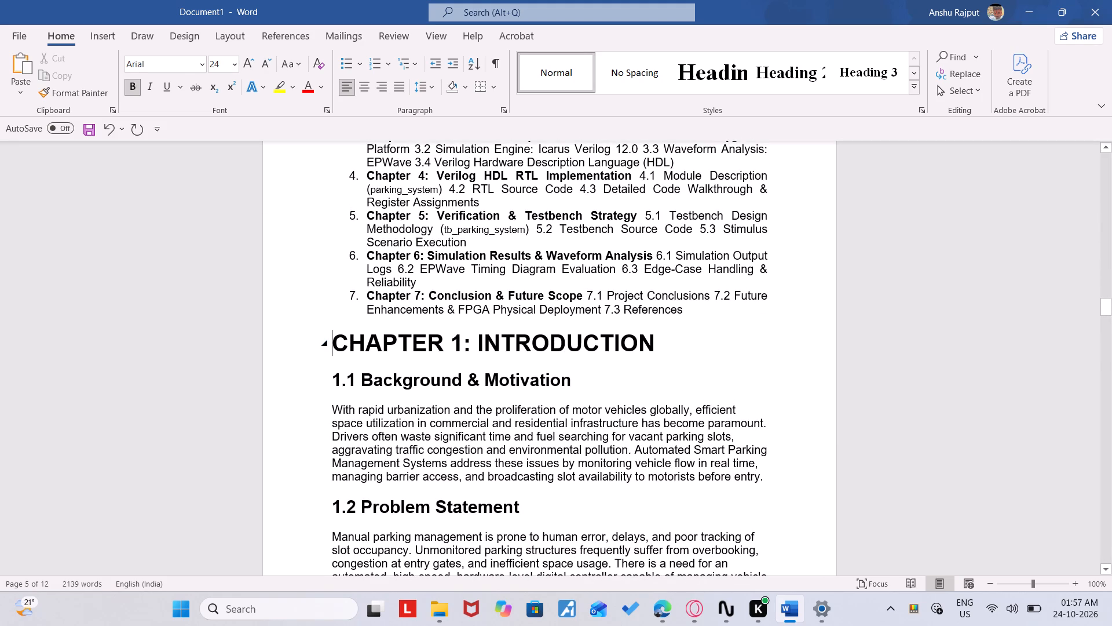
key("Return")
key("Return")
key("Return")
key("Return")
key("Return")
key("Return")
key("Return")
key("Return")
key("Return")
key("Return")
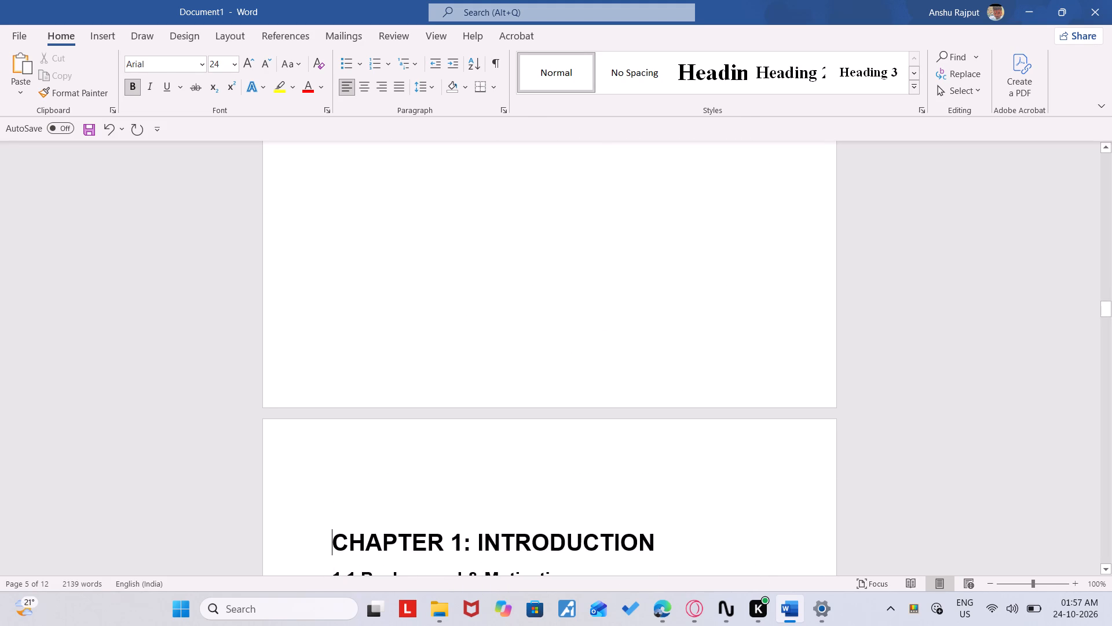
key("BackSpace")
key("BackSpace")
key("Return")
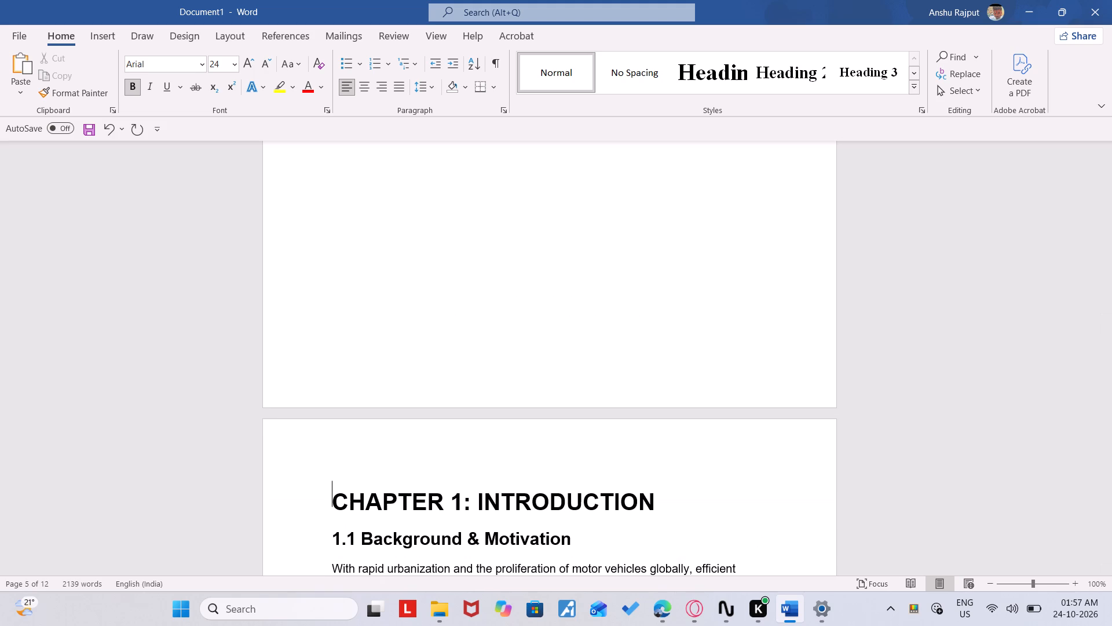
Indent the CHAPTER 1: INTRODUCTION heading with spaces until it is roughly centred on its line.
key("space")
key("space")
key("space")
key("space")
key("space")
key("space")
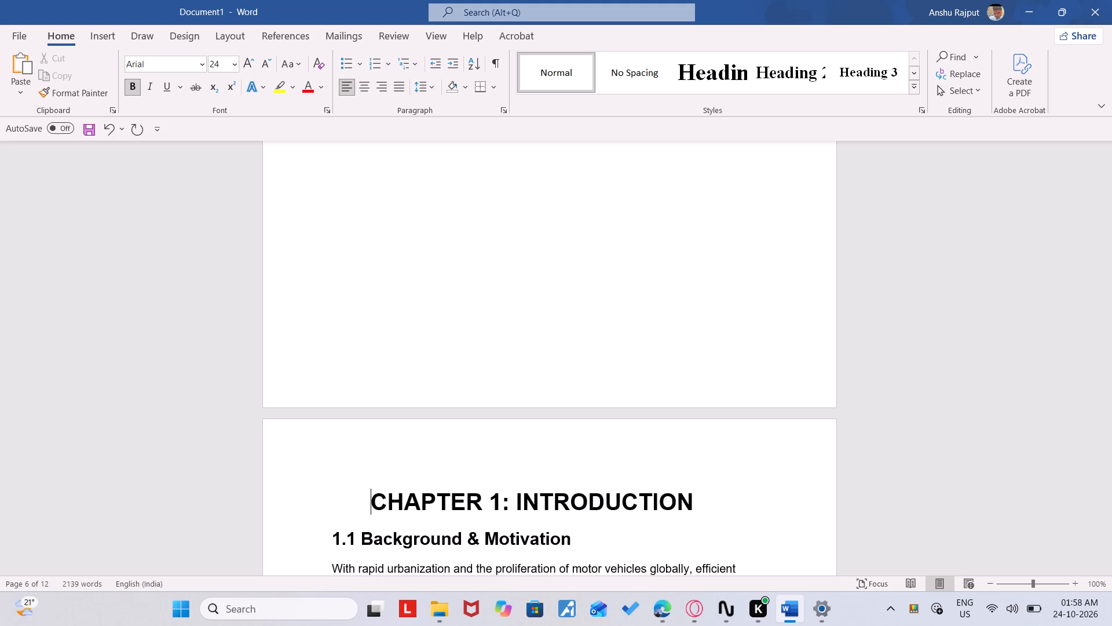
key("space")
key("space")
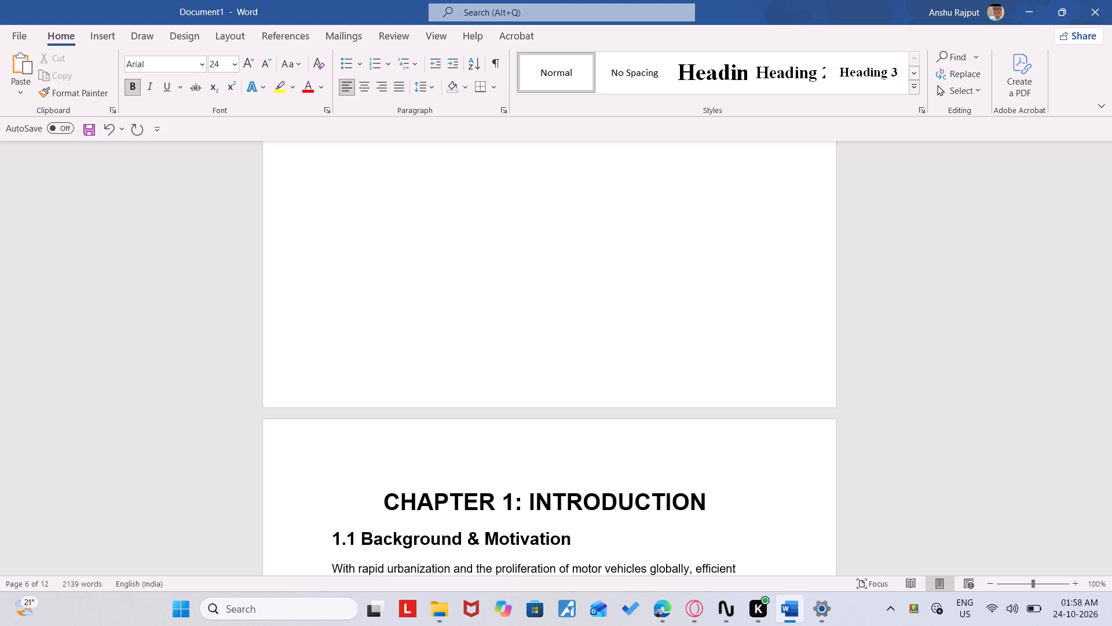
key("space")
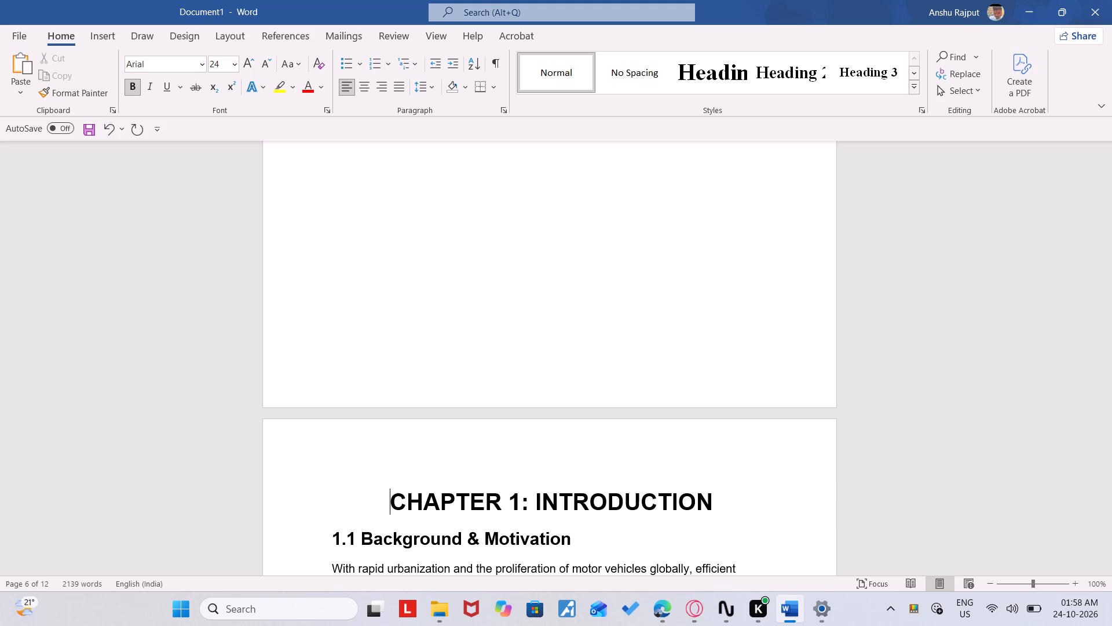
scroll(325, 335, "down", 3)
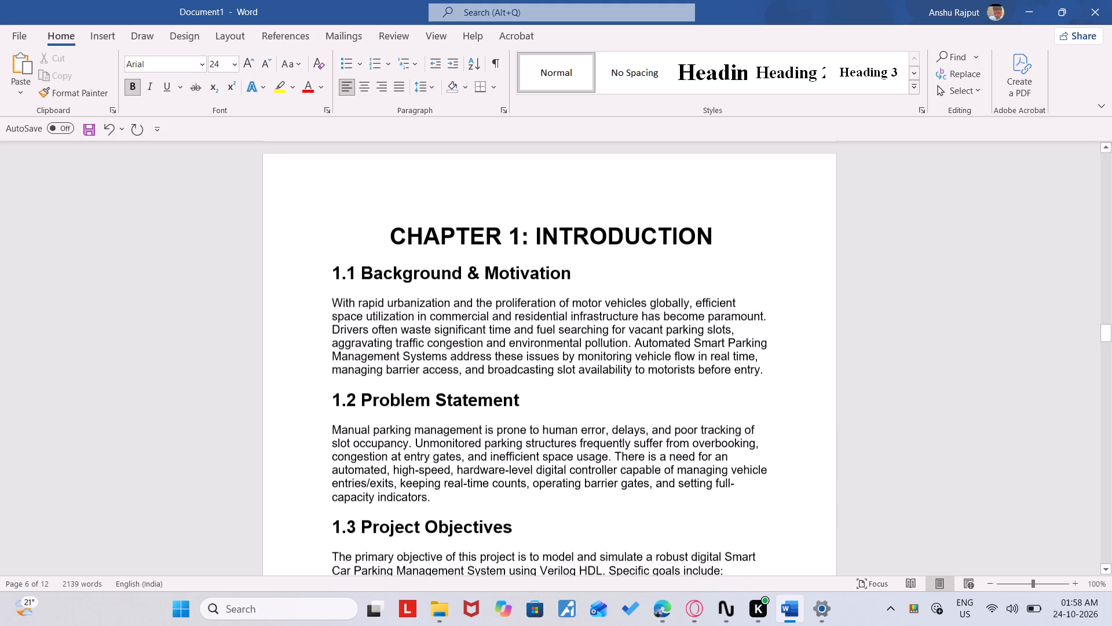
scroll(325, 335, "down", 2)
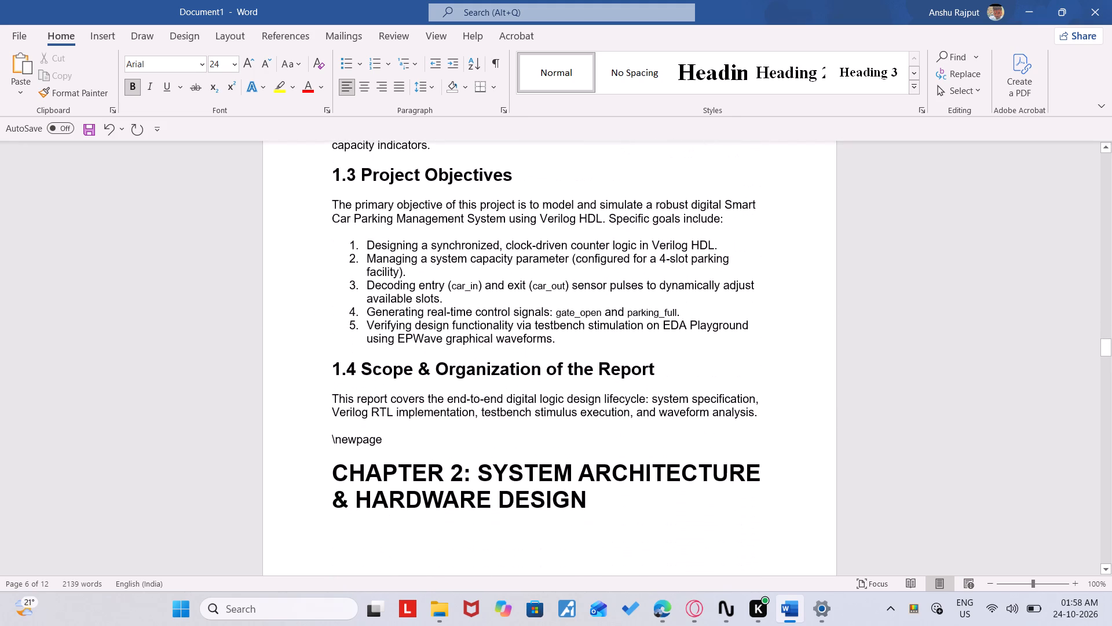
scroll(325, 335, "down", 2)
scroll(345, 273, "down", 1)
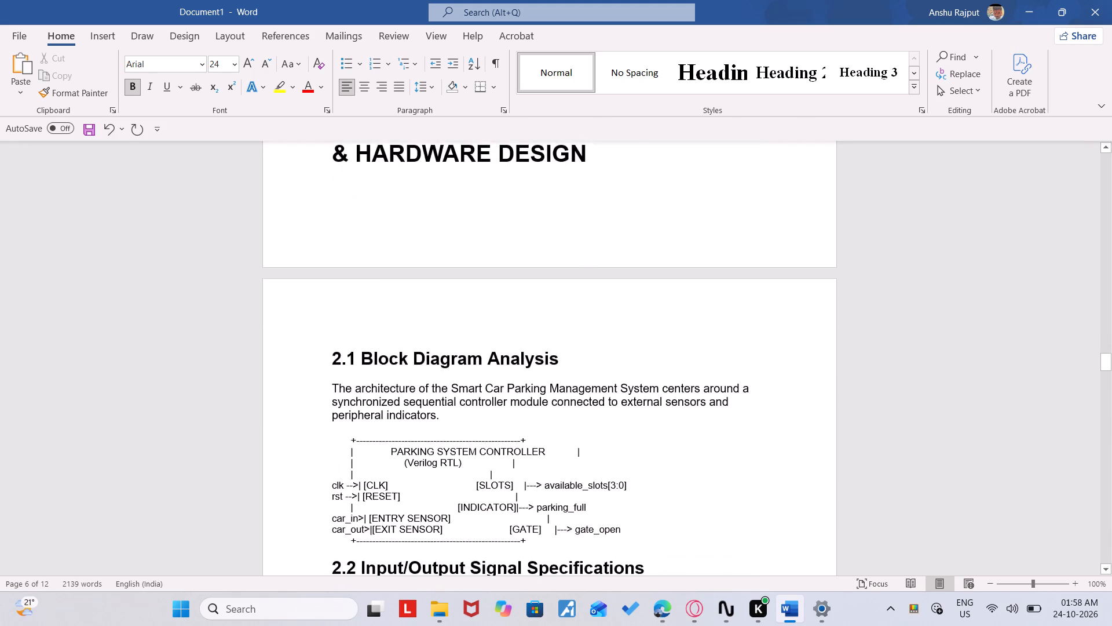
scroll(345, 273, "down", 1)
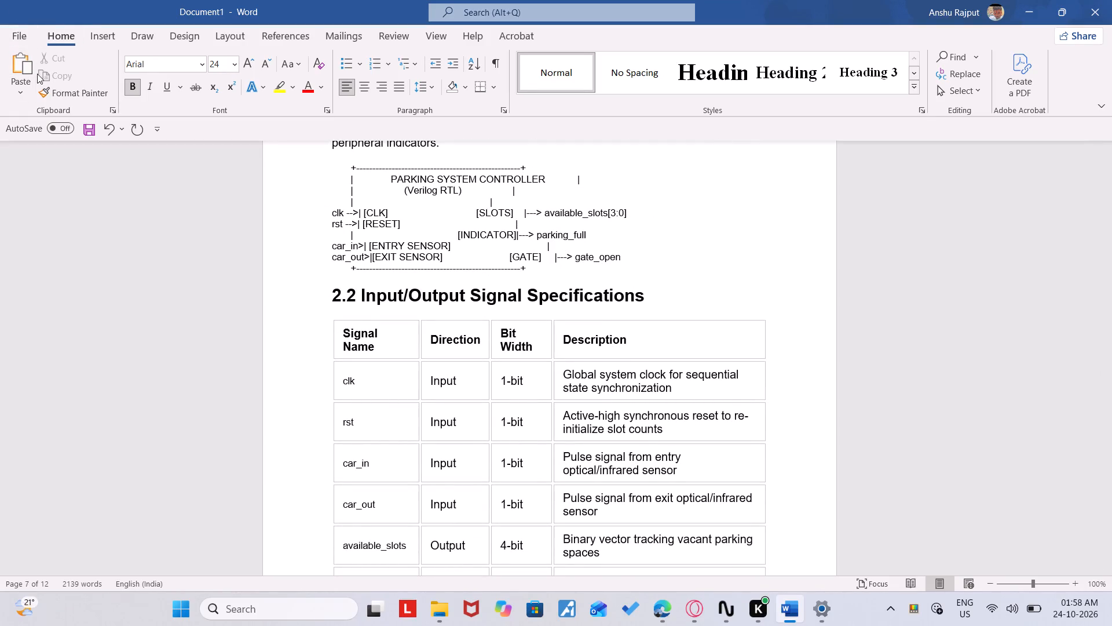
Save the report as a Word document named SMART CAR PARKING PROJECT in the Downloads folder.
left_click(92, 136)
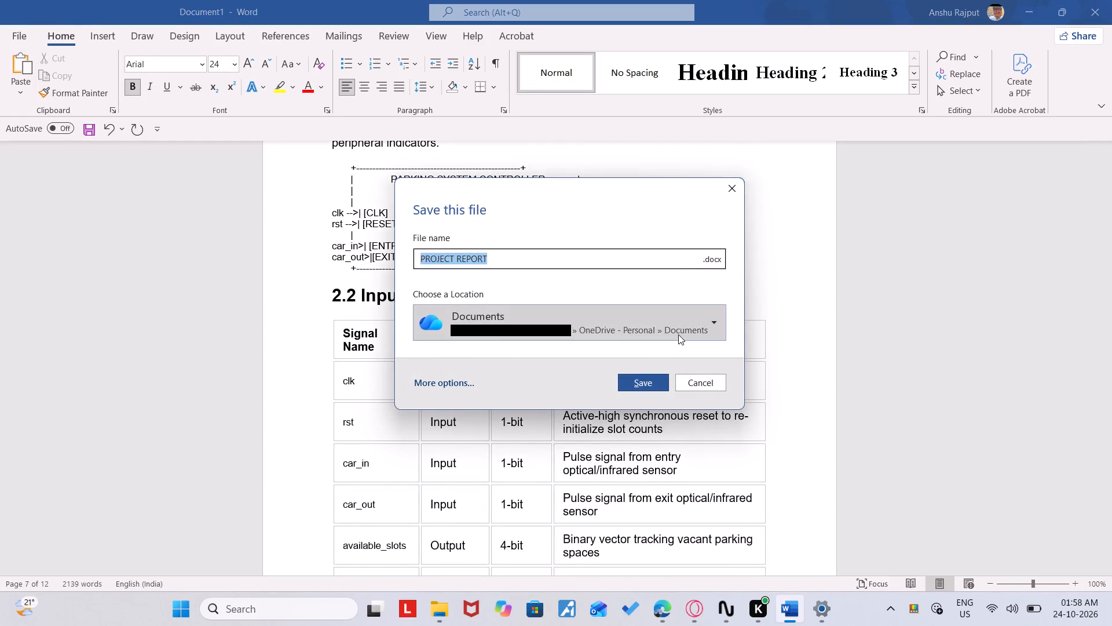
left_click(678, 334)
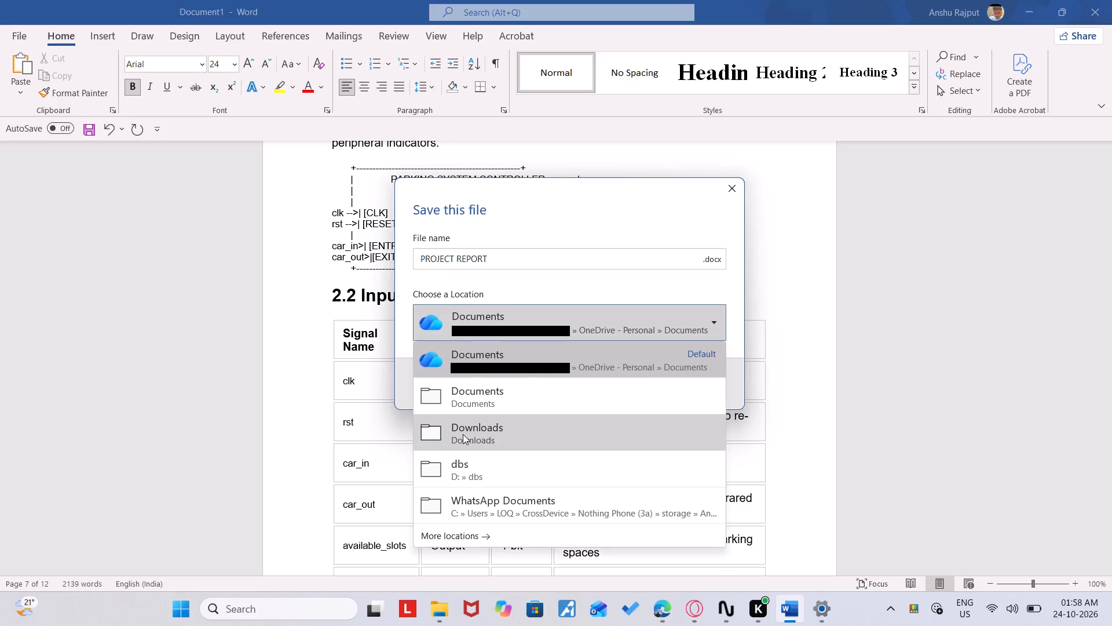
left_click(463, 434)
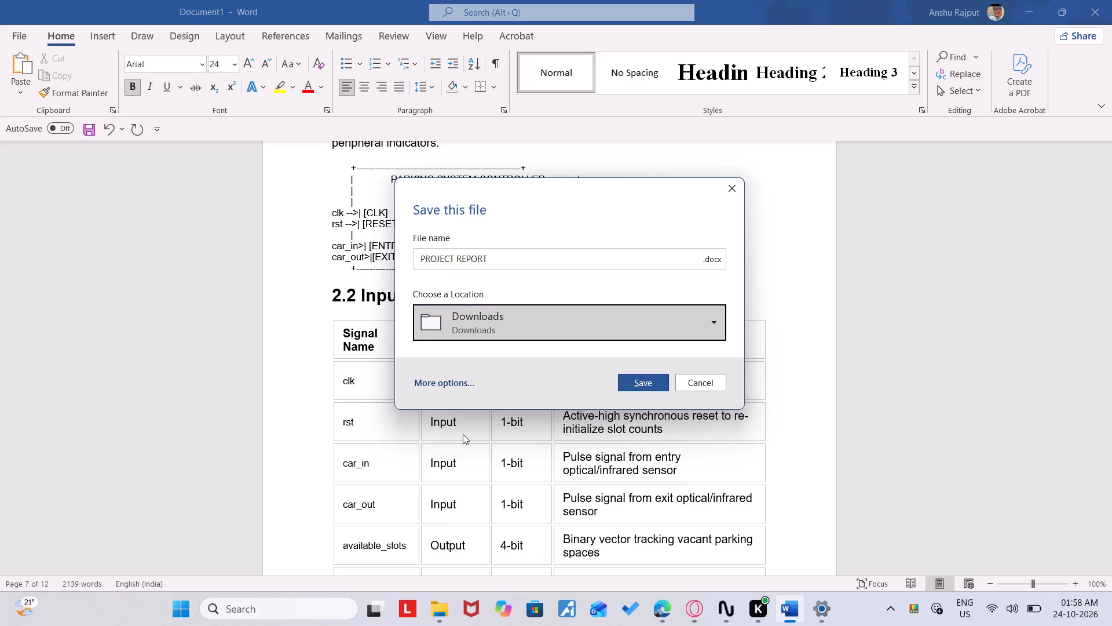
left_click_drag(486, 257, 400, 250)
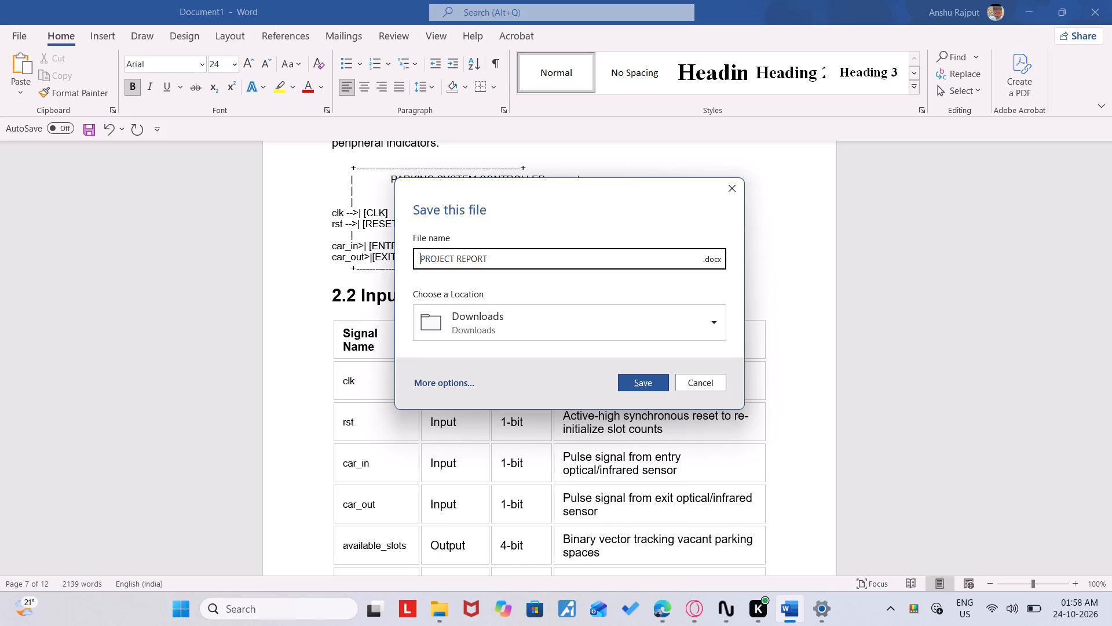
left_click_drag(400, 250, 576, 247)
key("BackSpace")
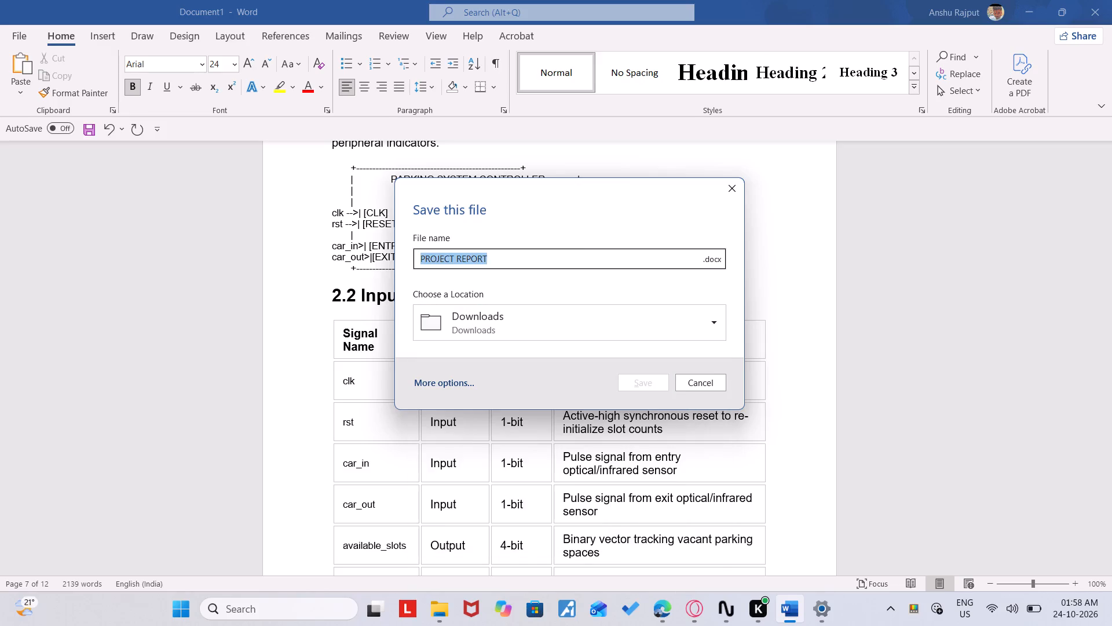
type("SMART CAR")
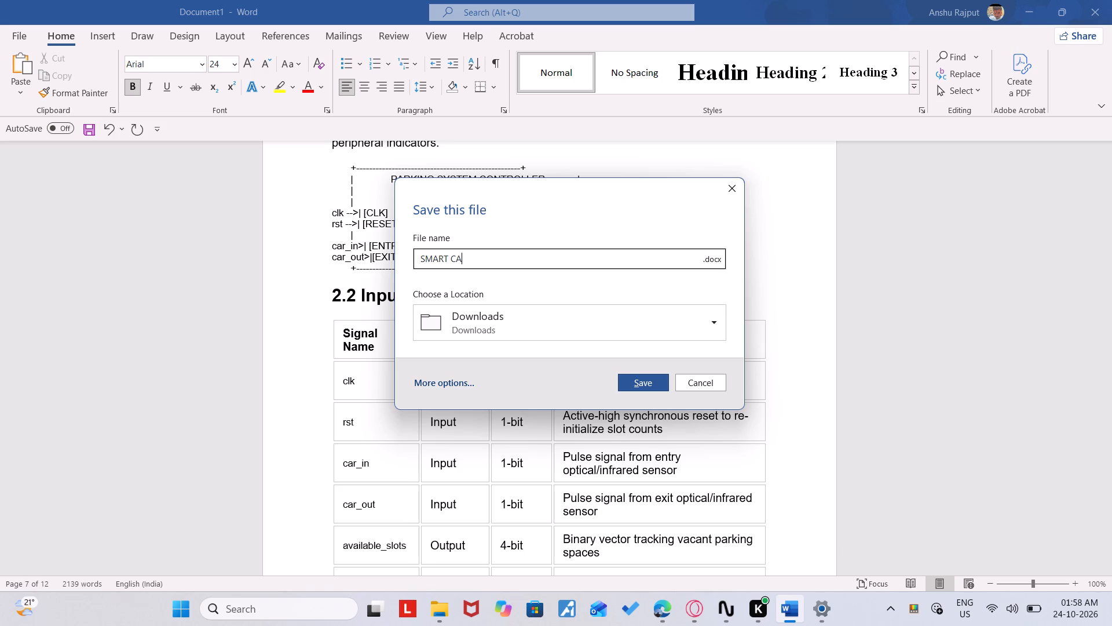
key("space")
type("PARKING")
key("space")
type("PROLK")
key("BackSpace")
key("BackSpace")
type("JECT")
key("Return")
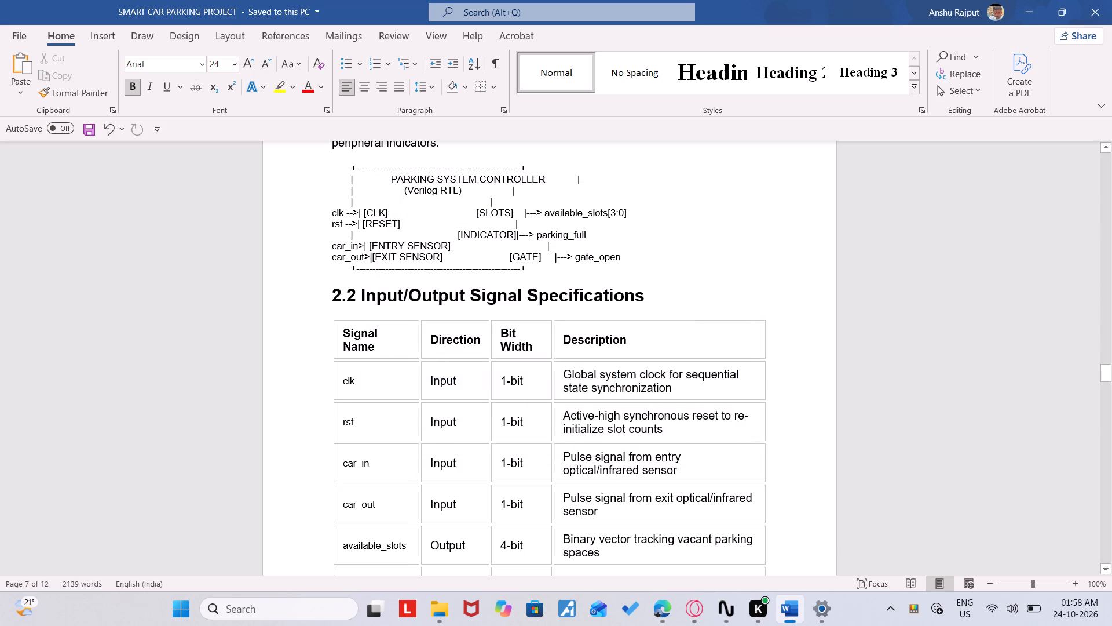
Save the parking report again under its current name and close the document.
scroll(121, 318, "right", 1)
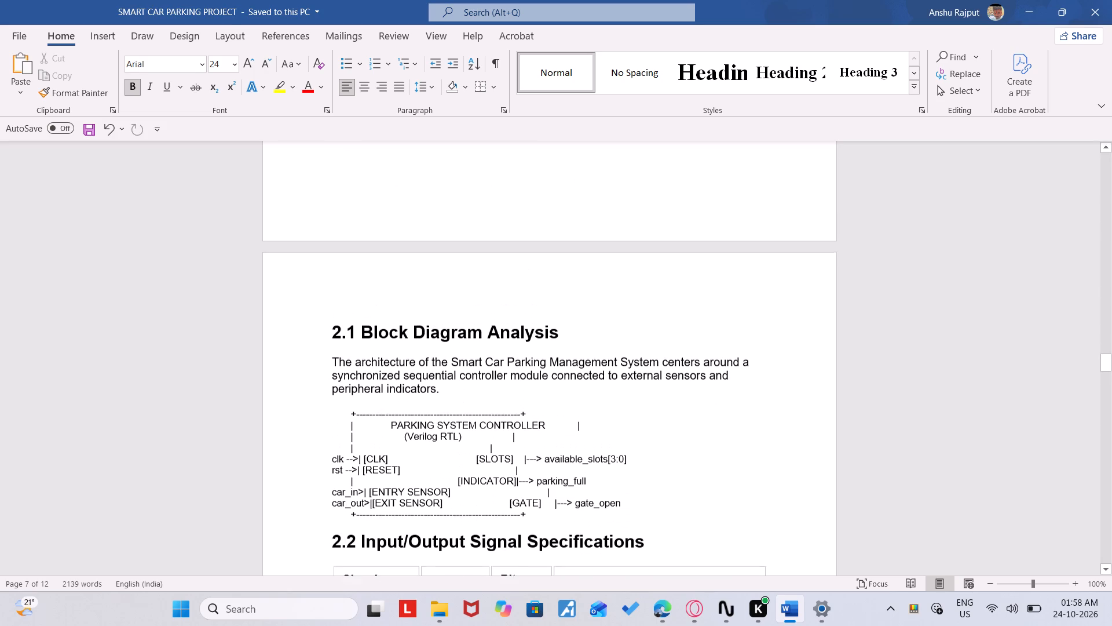
scroll(121, 318, "right", 1)
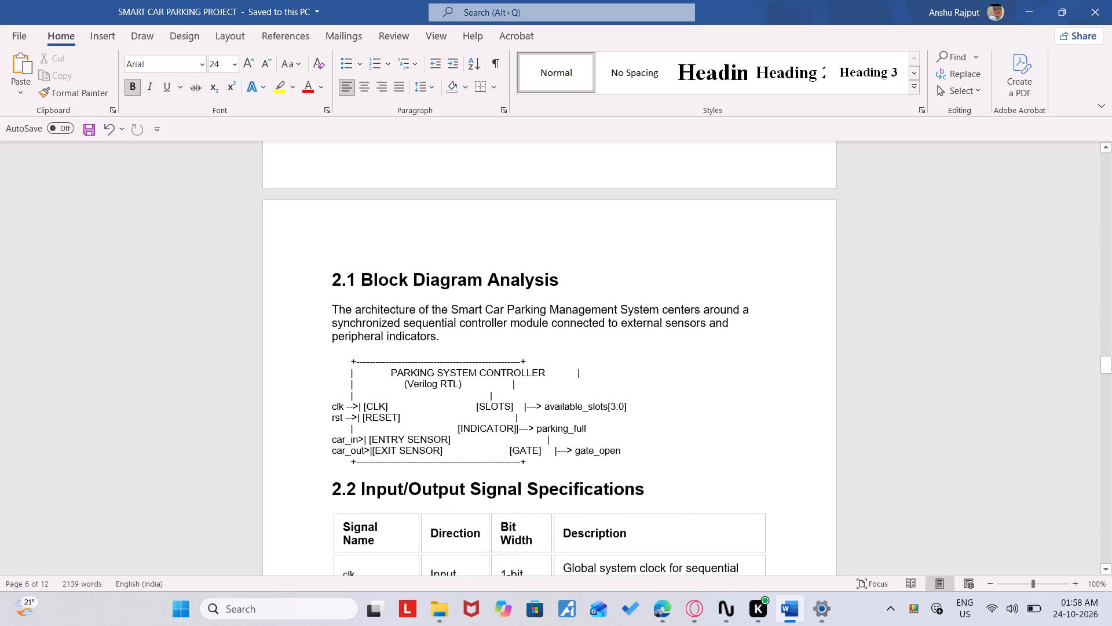
scroll(121, 318, "right", 1)
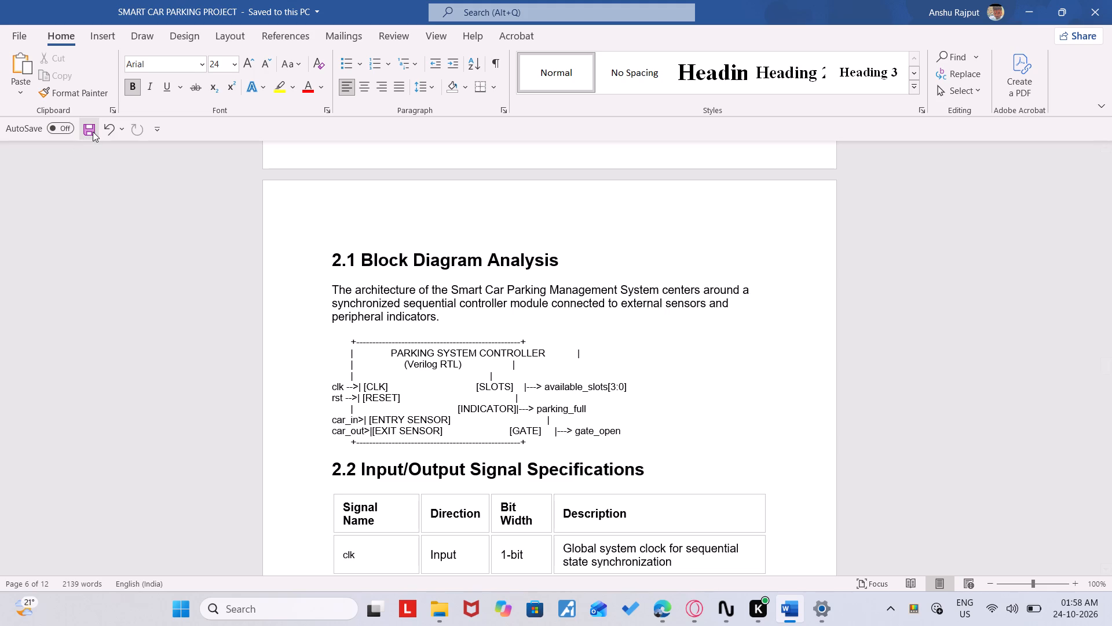
left_click(93, 132)
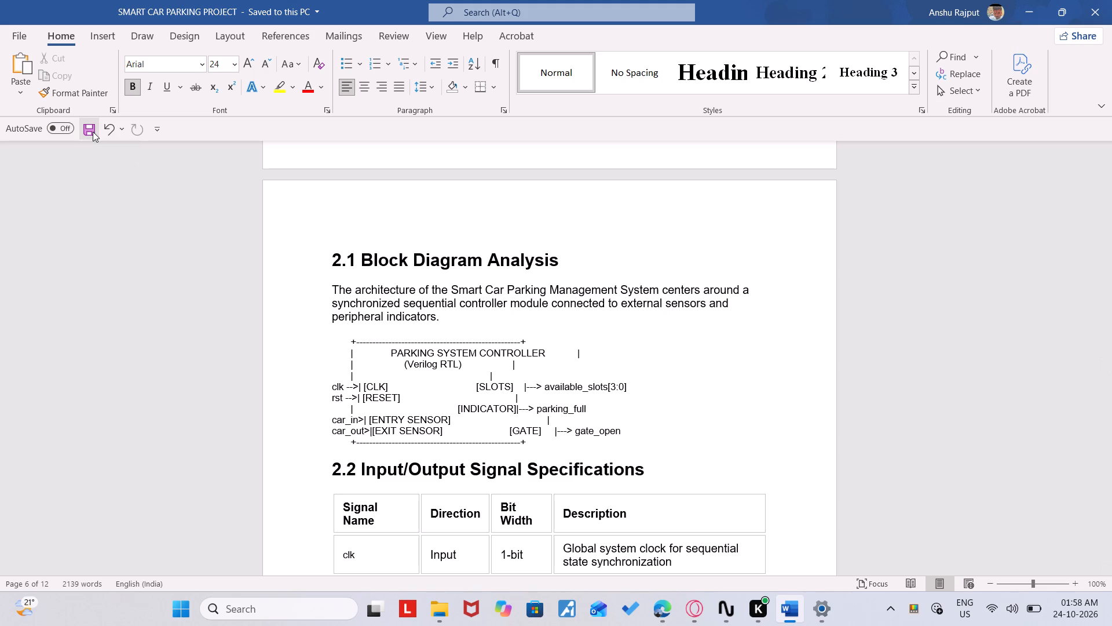
double_click(93, 132)
left_click(1111, 0)
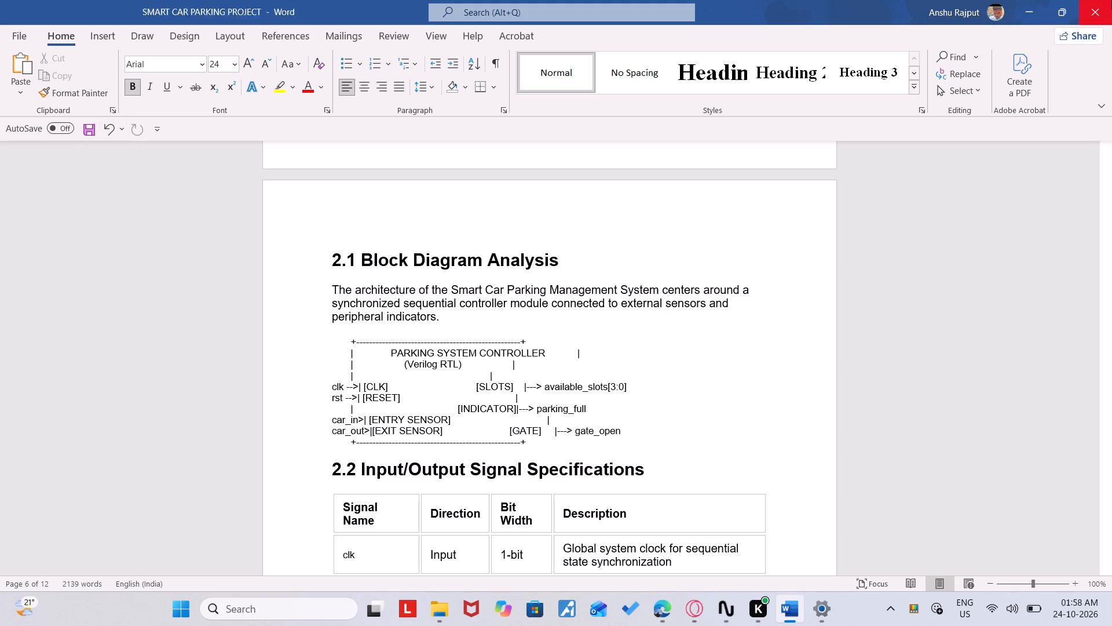
Close the Microsoft Edge browser window.
left_click(1111, 0)
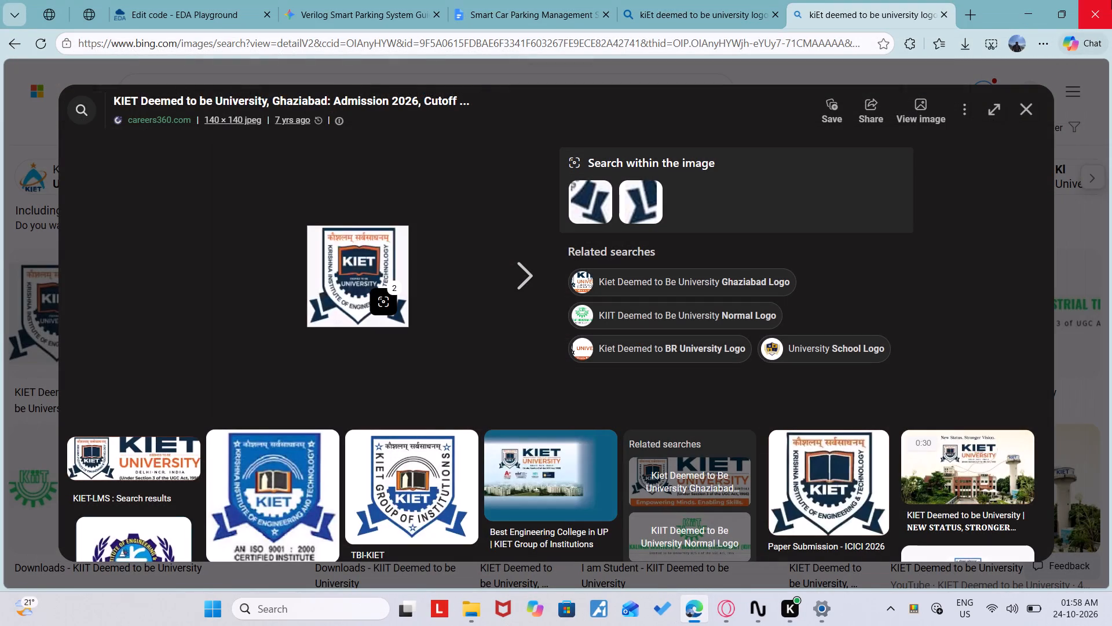